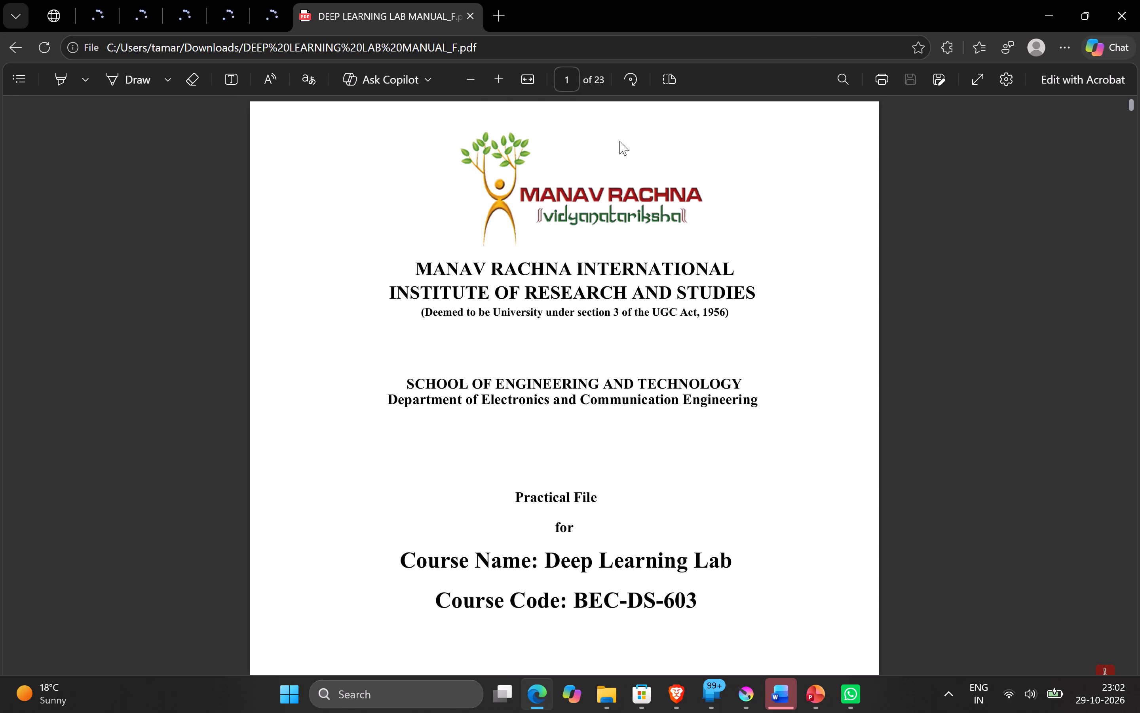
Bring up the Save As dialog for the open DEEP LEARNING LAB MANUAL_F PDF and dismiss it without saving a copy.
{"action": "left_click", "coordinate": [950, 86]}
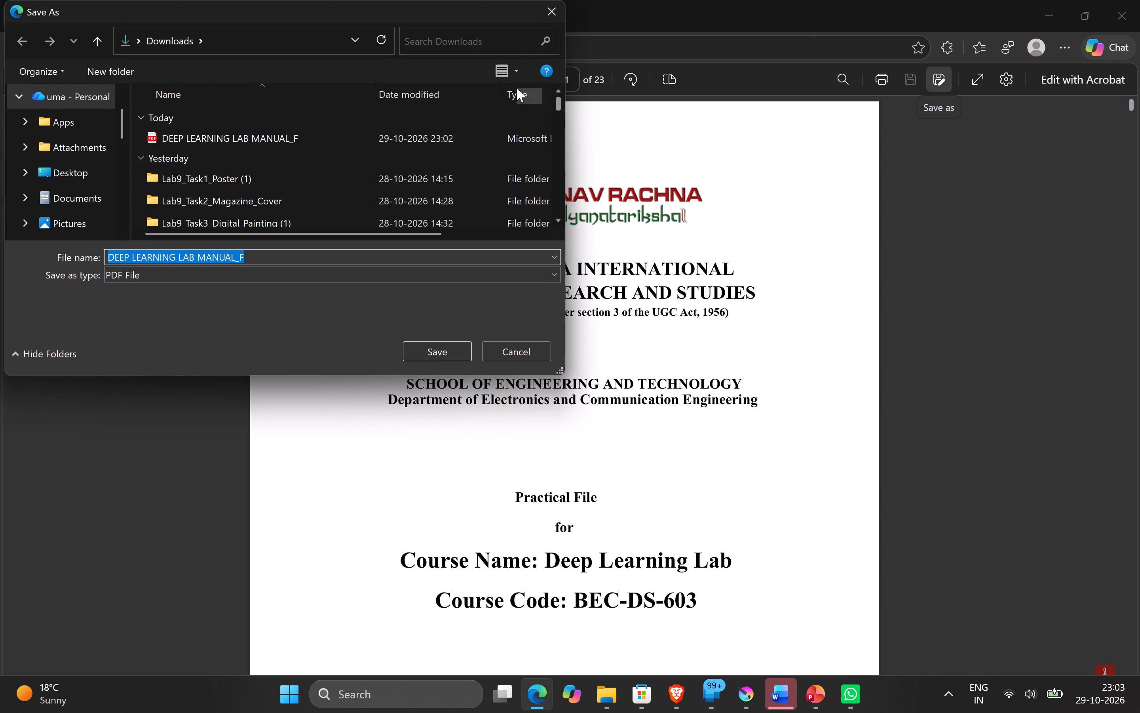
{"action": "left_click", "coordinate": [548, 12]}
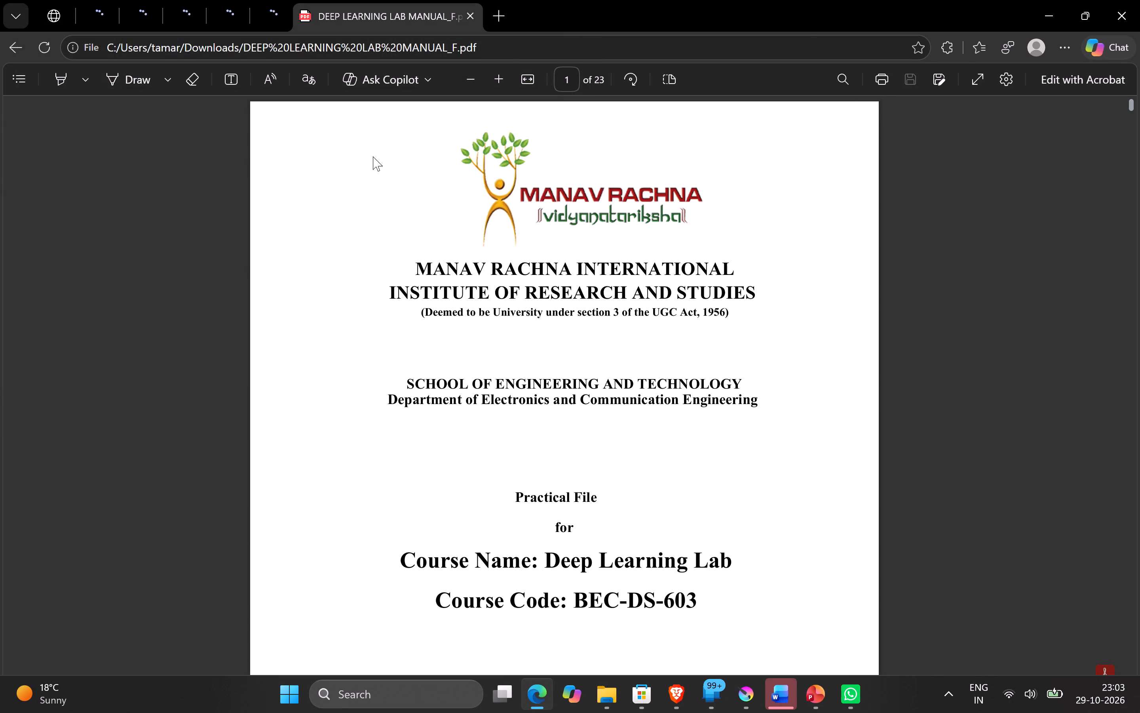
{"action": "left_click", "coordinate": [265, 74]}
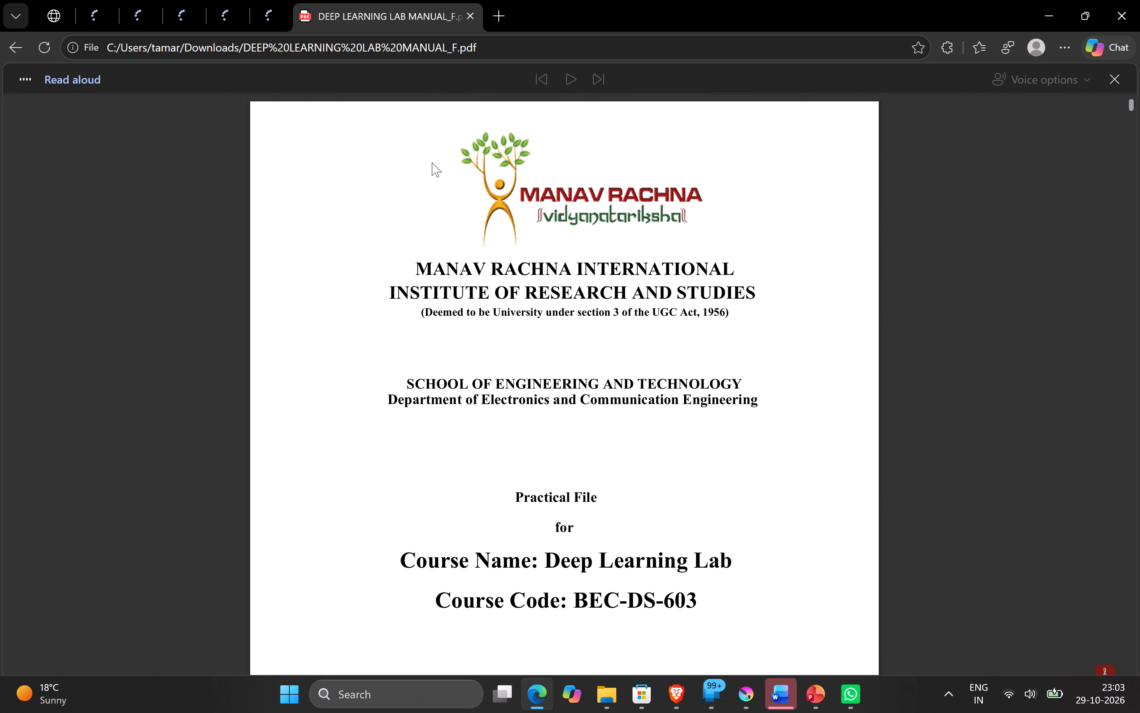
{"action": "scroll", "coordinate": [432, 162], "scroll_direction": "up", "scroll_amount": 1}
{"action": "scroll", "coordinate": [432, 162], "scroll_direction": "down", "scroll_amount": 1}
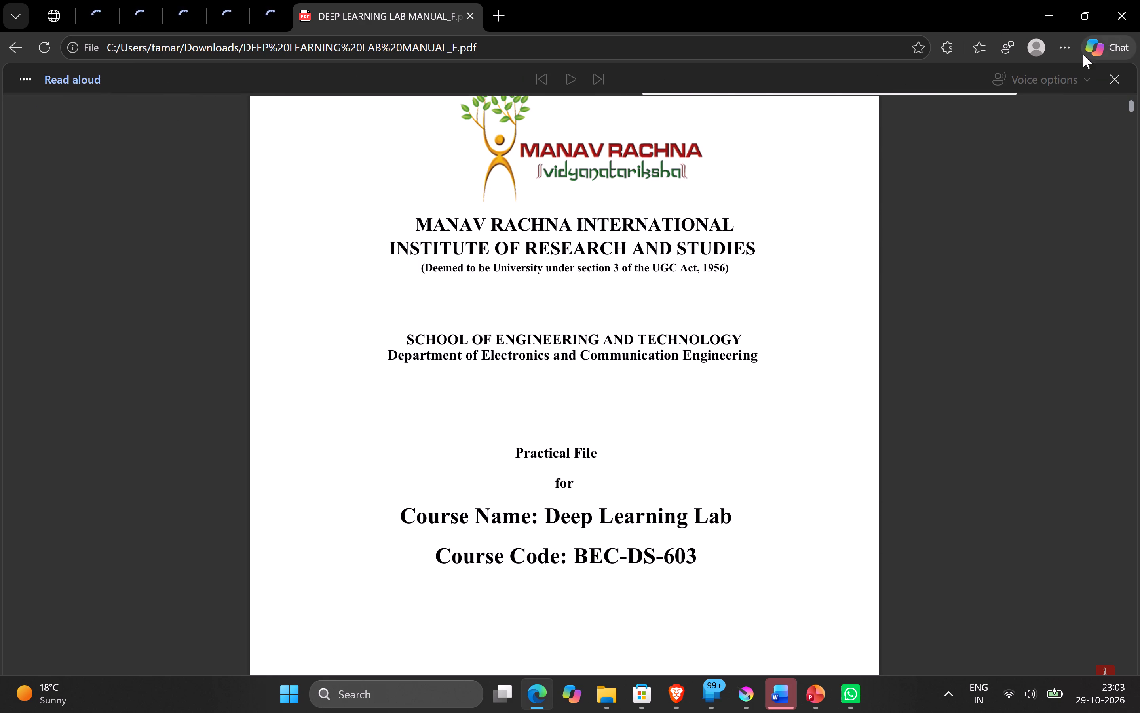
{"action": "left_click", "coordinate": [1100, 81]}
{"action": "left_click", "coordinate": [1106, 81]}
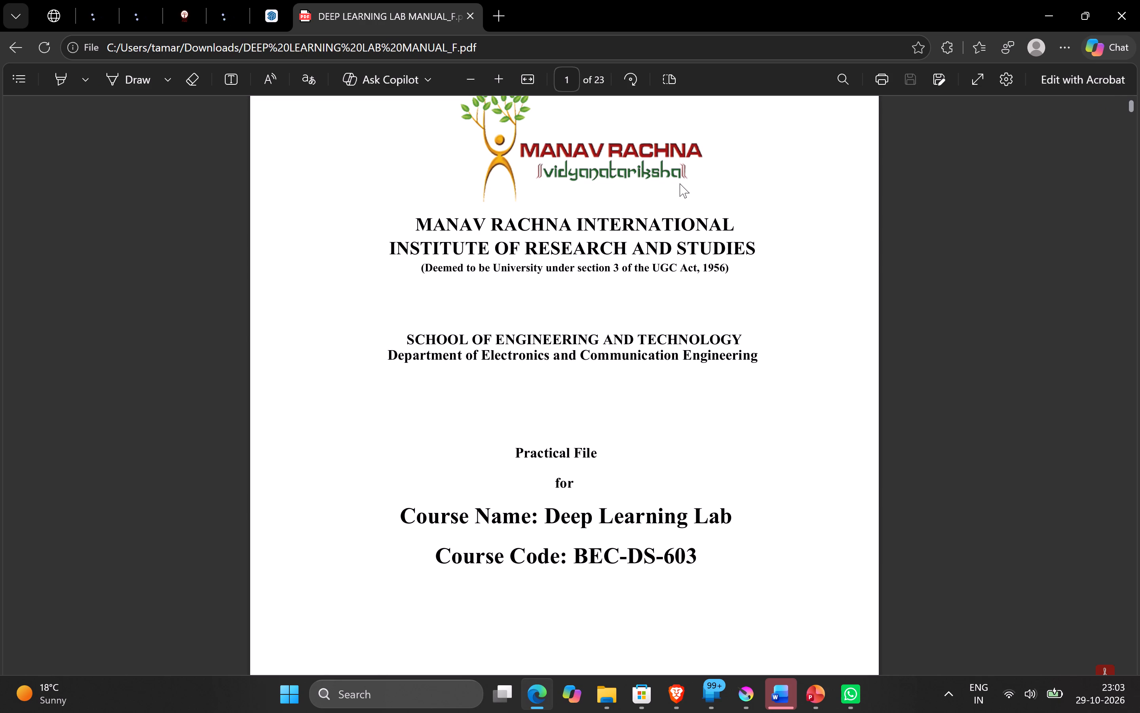
Review the Deep Learning lab manual PDF from the cover page through the experiments to the XOR model code near the end.
{"action": "scroll", "coordinate": [680, 183], "scroll_direction": "down", "scroll_amount": 1}
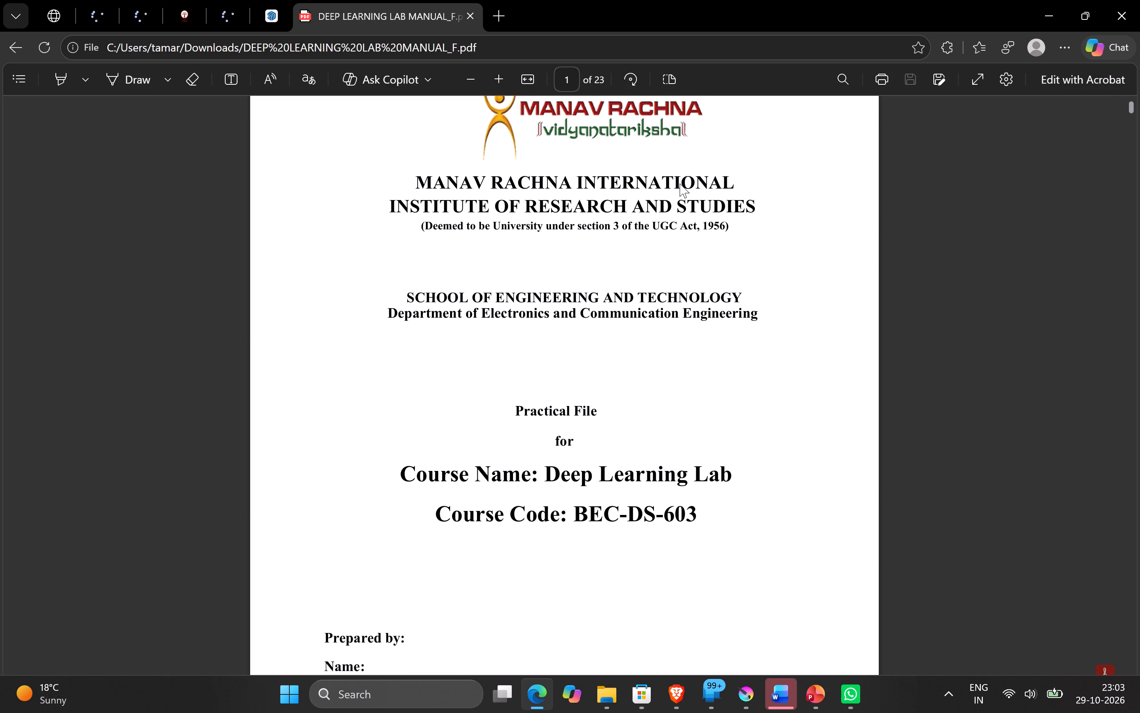
{"action": "scroll", "coordinate": [680, 183], "scroll_direction": "down", "scroll_amount": 2}
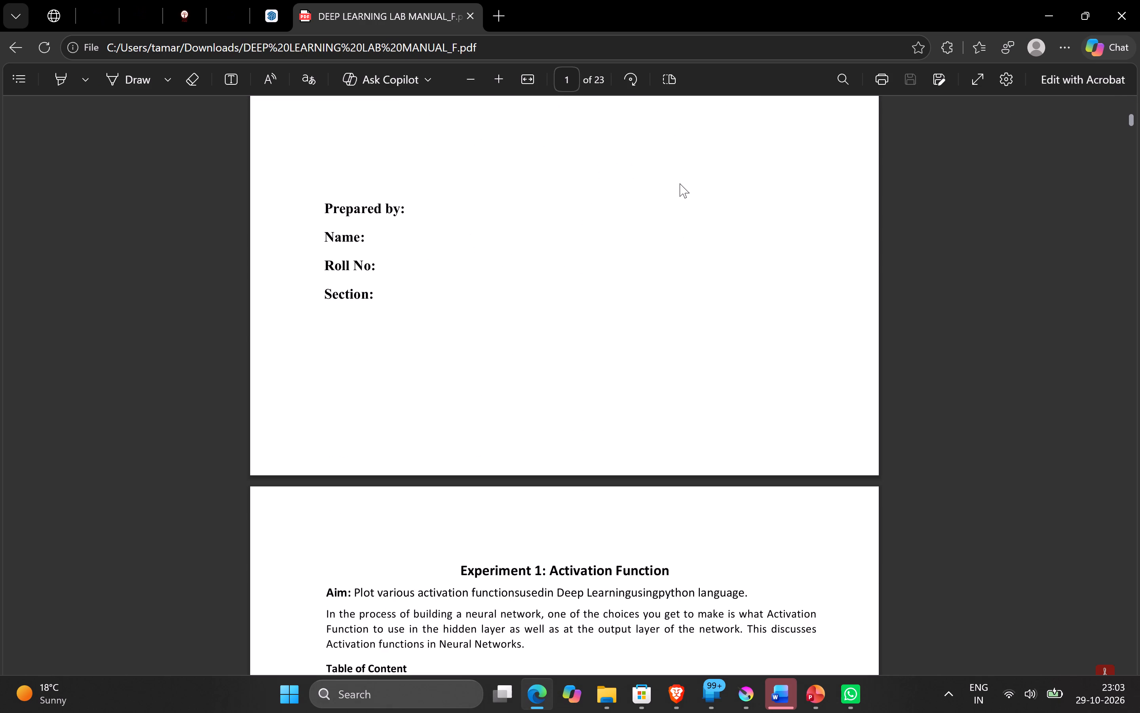
{"action": "scroll", "coordinate": [680, 183], "scroll_direction": "down", "scroll_amount": 5}
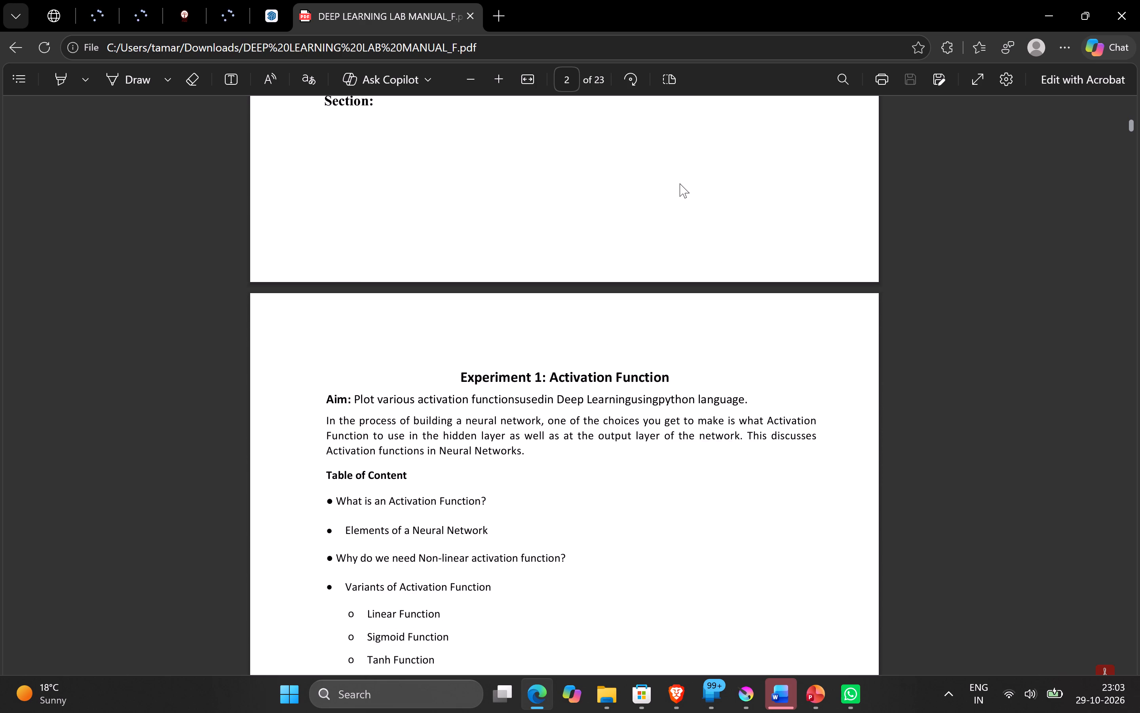
{"action": "scroll", "coordinate": [680, 183], "scroll_direction": "down", "scroll_amount": 1}
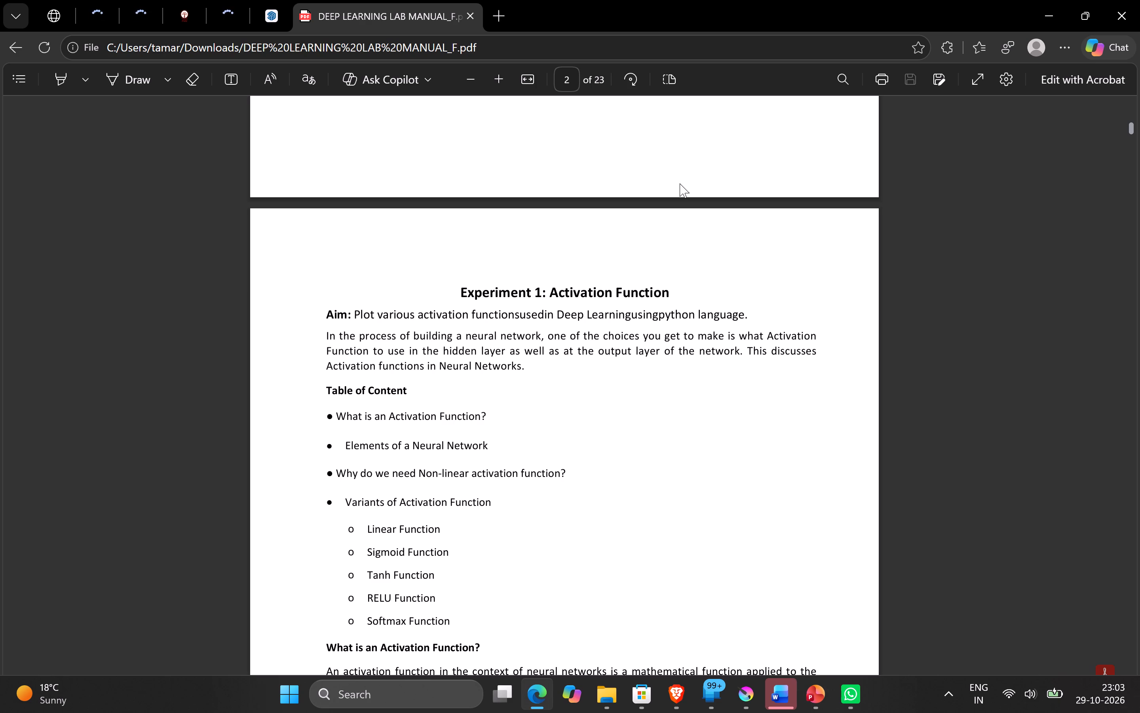
{"action": "scroll", "coordinate": [680, 183], "scroll_direction": "down", "scroll_amount": 2}
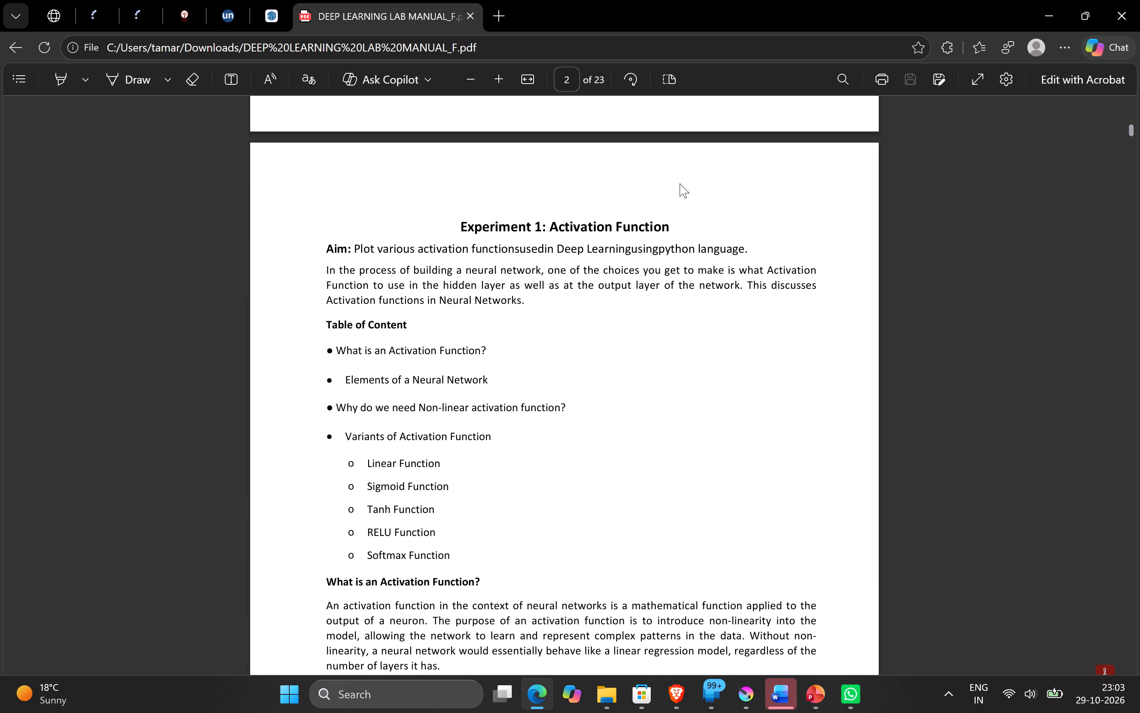
{"action": "scroll", "coordinate": [680, 183], "scroll_direction": "down", "scroll_amount": 1}
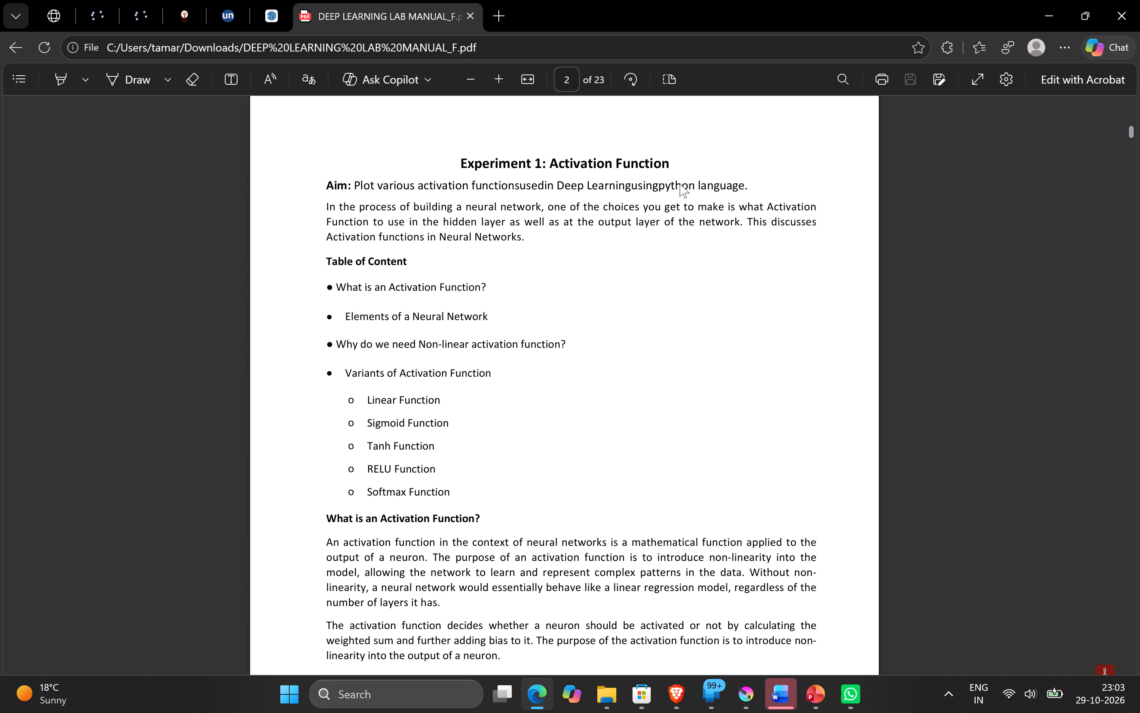
{"action": "scroll", "coordinate": [680, 183], "scroll_direction": "down", "scroll_amount": 7}
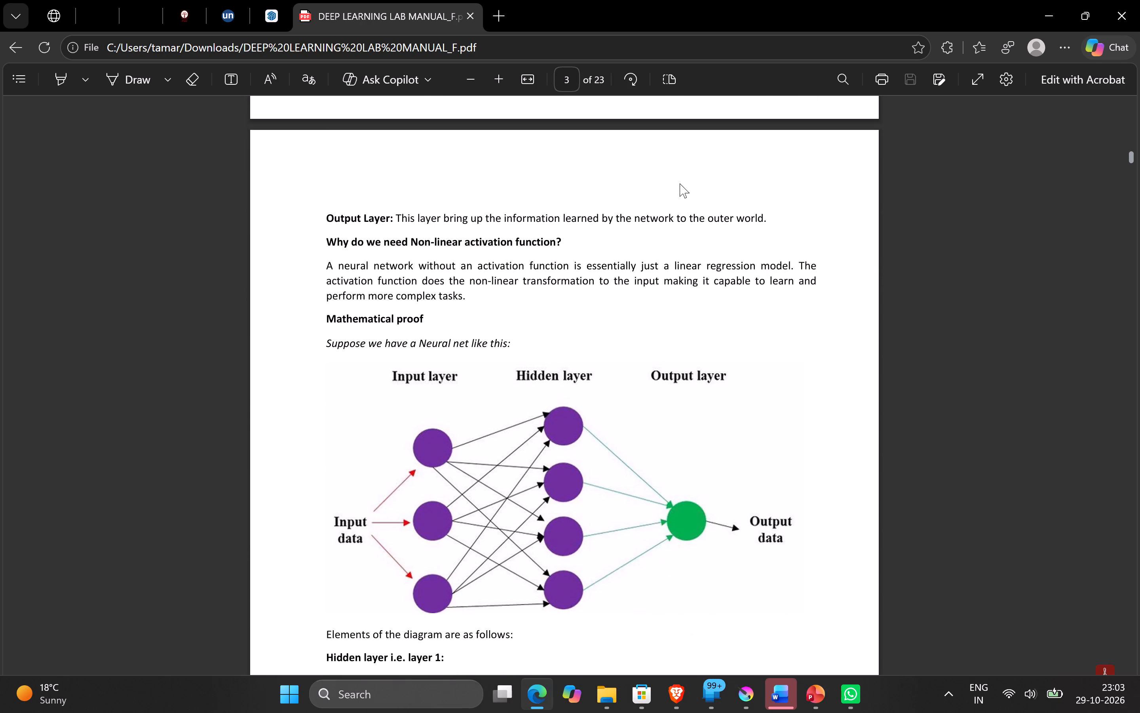
{"action": "scroll", "coordinate": [680, 183], "scroll_direction": "up", "scroll_amount": 2}
{"action": "scroll", "coordinate": [680, 183], "scroll_direction": "down", "scroll_amount": 1}
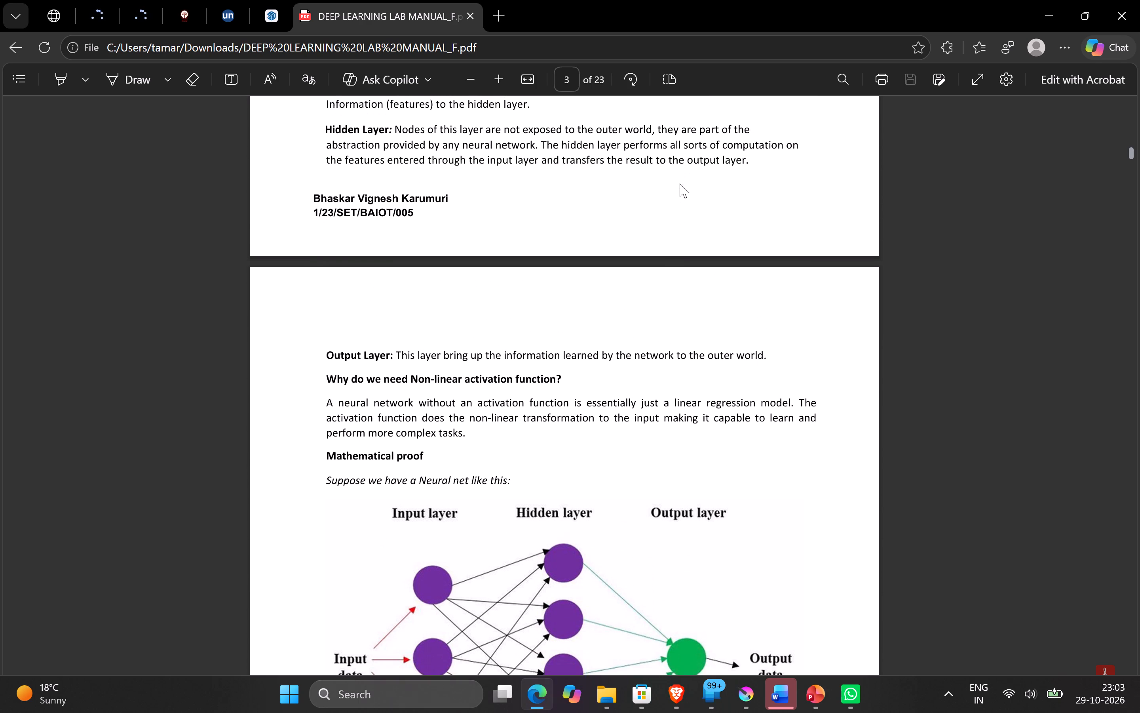
{"action": "scroll", "coordinate": [680, 183], "scroll_direction": "down", "scroll_amount": 7}
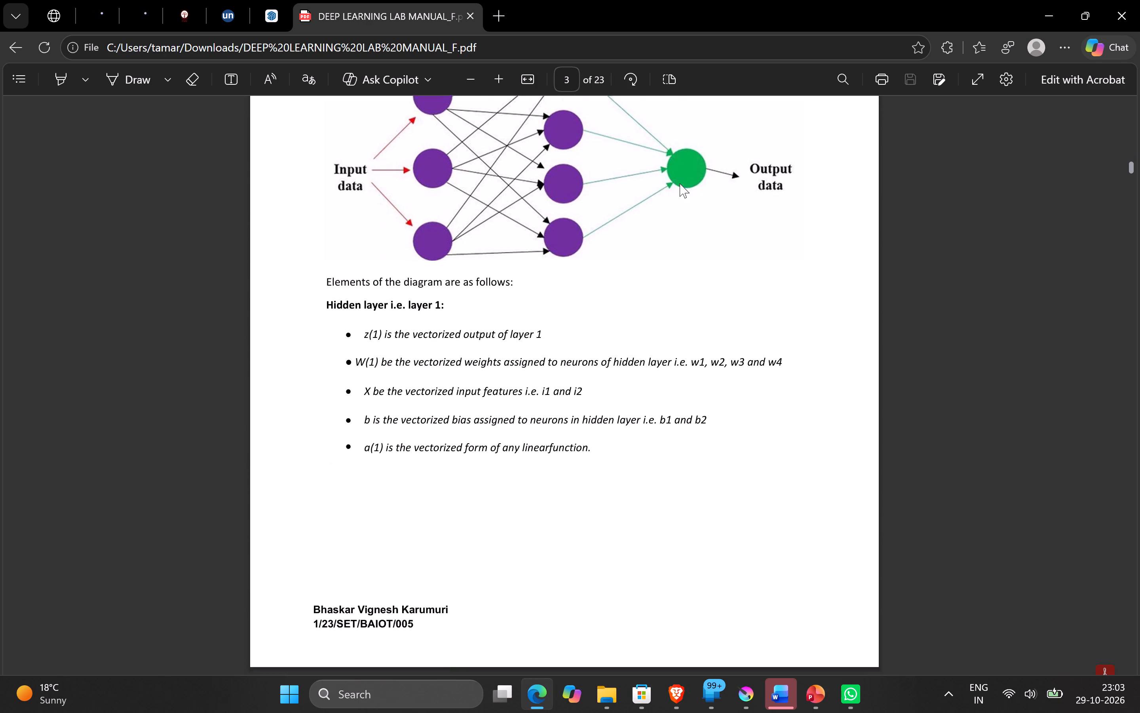
{"action": "scroll", "coordinate": [680, 183], "scroll_direction": "down", "scroll_amount": 4}
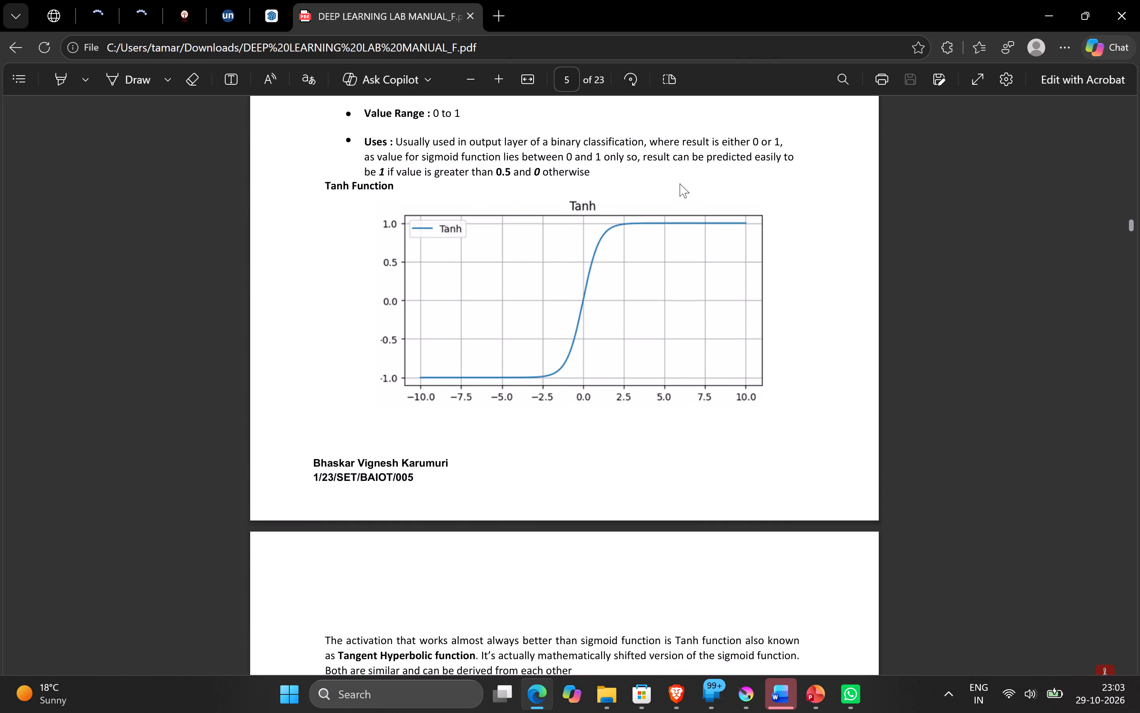
{"action": "scroll", "coordinate": [680, 183], "scroll_direction": "down", "scroll_amount": 9}
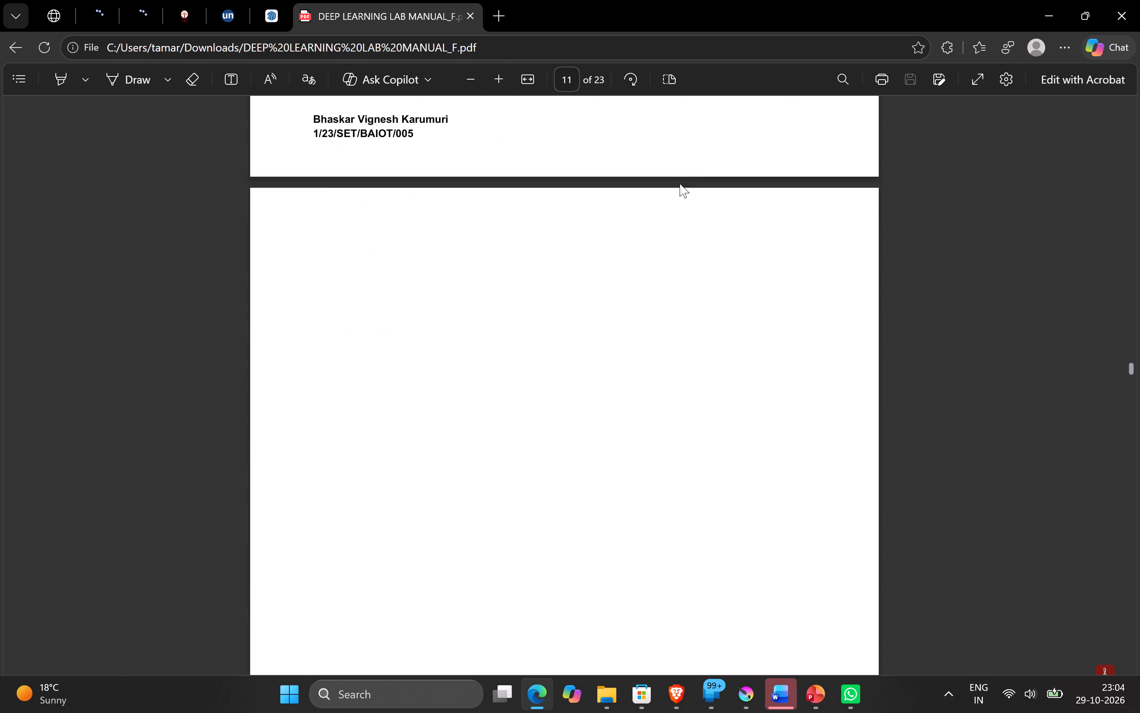
{"action": "scroll", "coordinate": [680, 183], "scroll_direction": "down", "scroll_amount": 4}
{"action": "scroll", "coordinate": [696, 156], "scroll_direction": "down", "scroll_amount": 15}
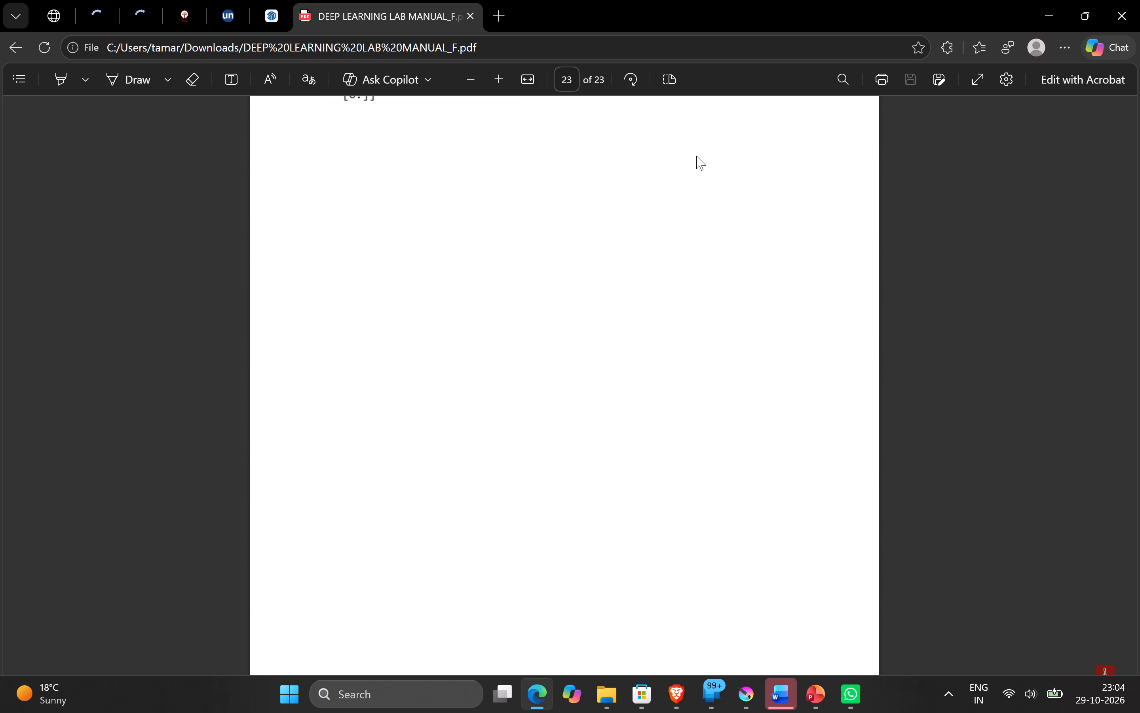
{"action": "scroll", "coordinate": [696, 156], "scroll_direction": "down", "scroll_amount": 2}
{"action": "scroll", "coordinate": [696, 156], "scroll_direction": "up", "scroll_amount": 6}
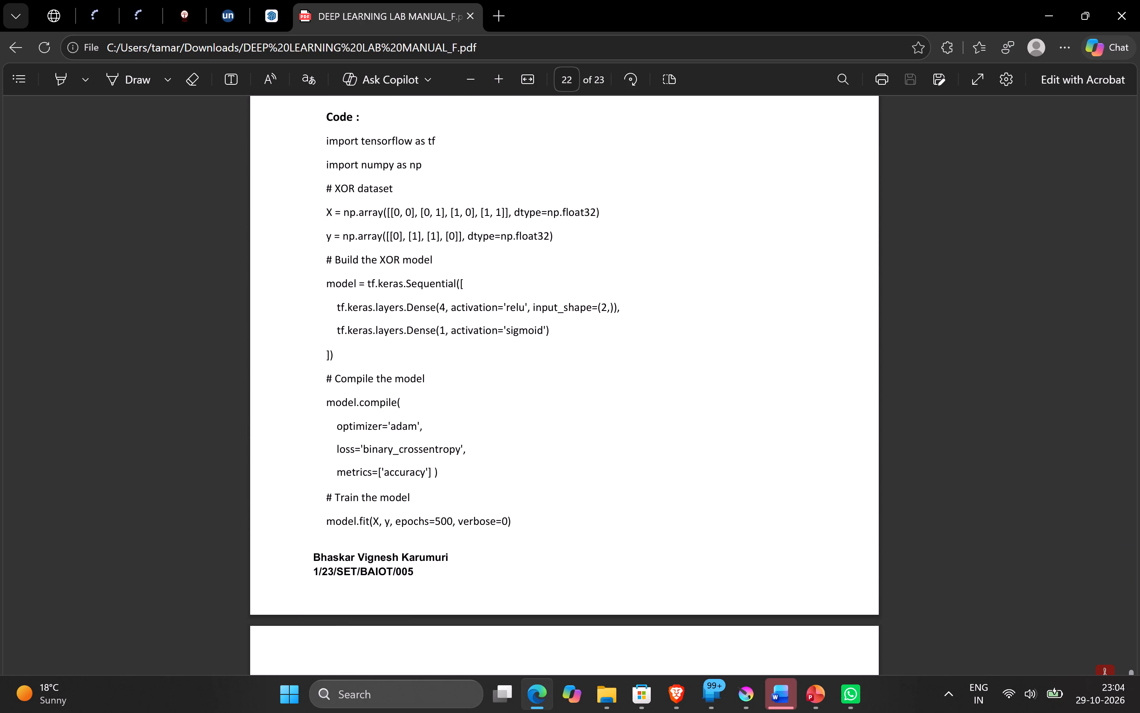
{"action": "left_click", "coordinate": [229, 79]}
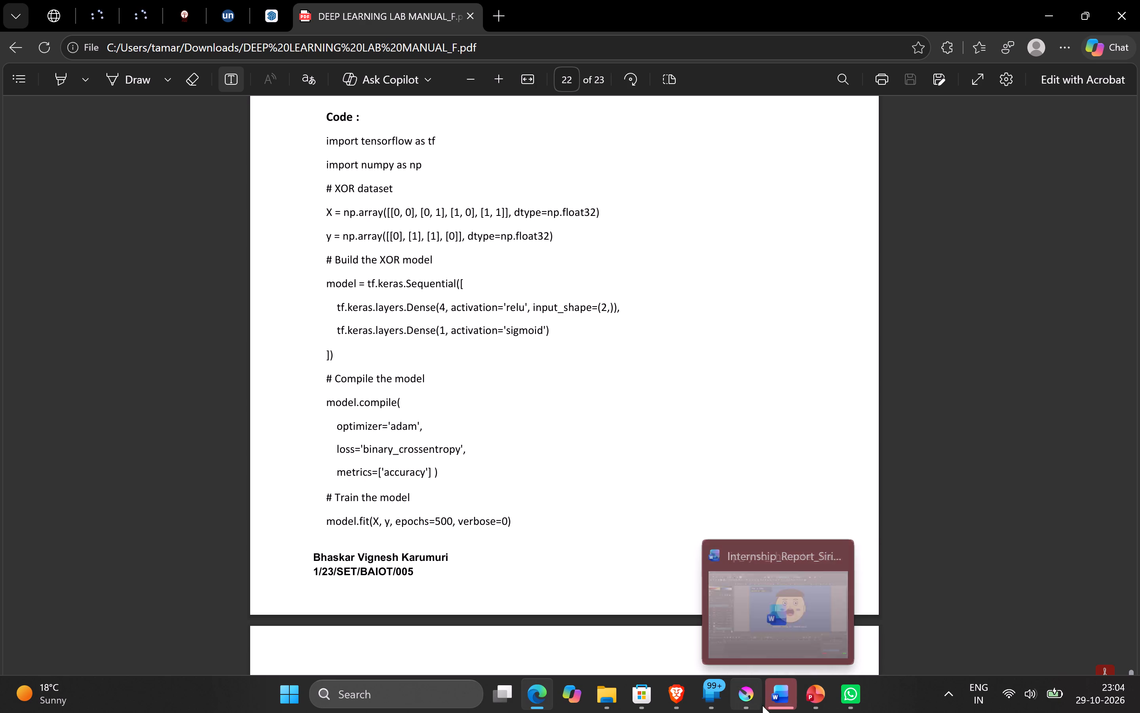
Switch to Brave, search for "pdf to word converter" in a new tab, and open iLovePDF's PDF to WORD page.
{"action": "left_click", "coordinate": [690, 689]}
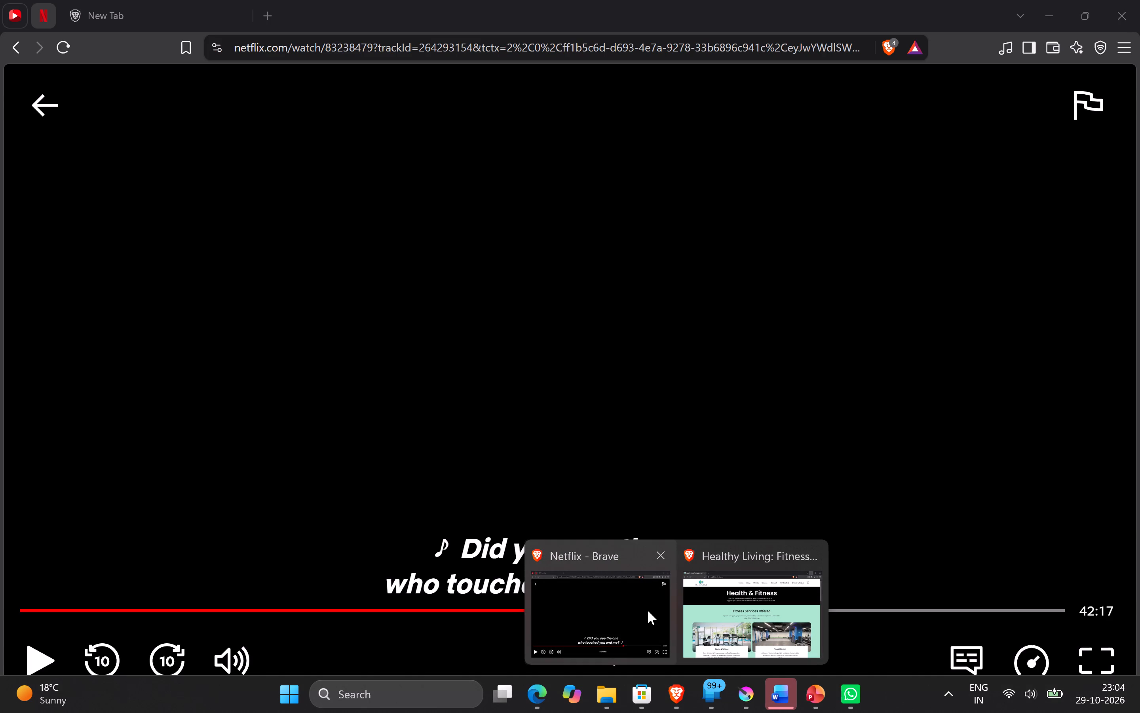
{"action": "left_click", "coordinate": [648, 610]}
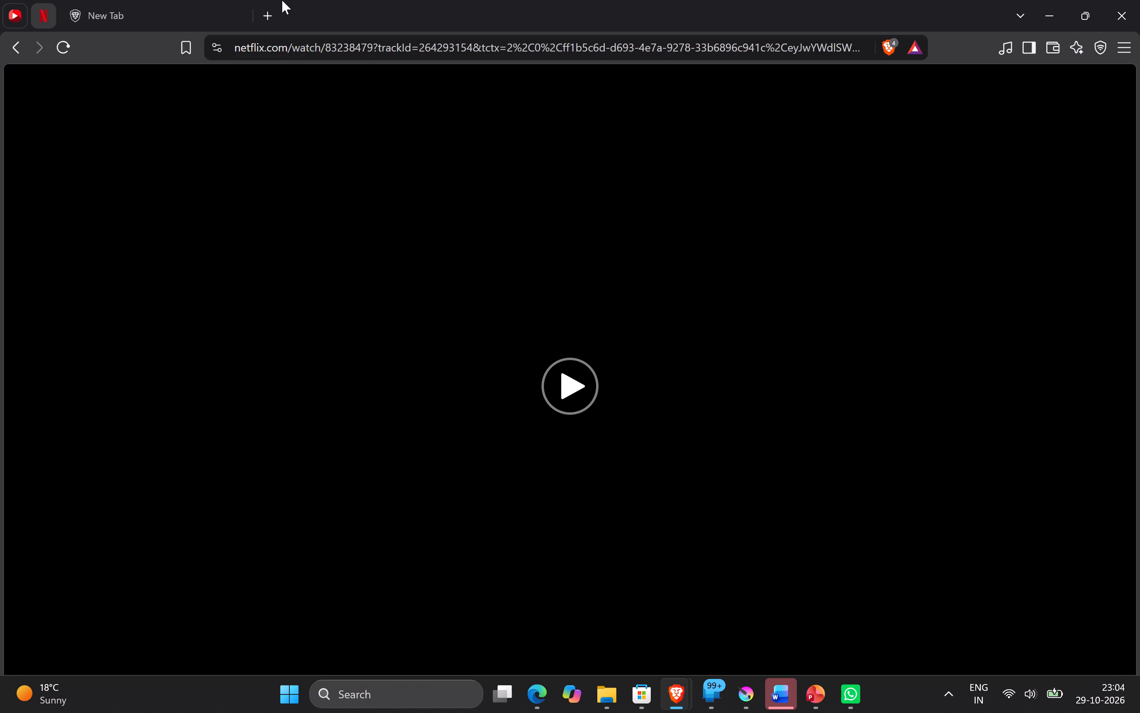
{"action": "left_click", "coordinate": [272, 12]}
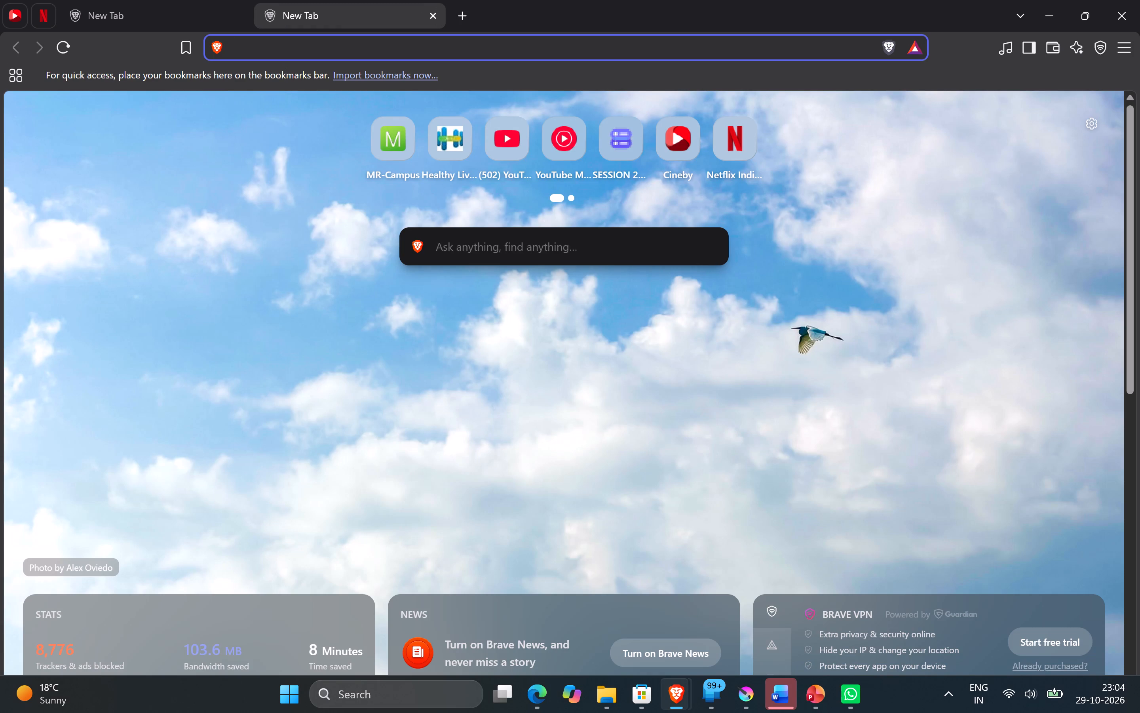
{"action": "left_click", "coordinate": [295, 51]}
{"action": "key", "text": "p"}
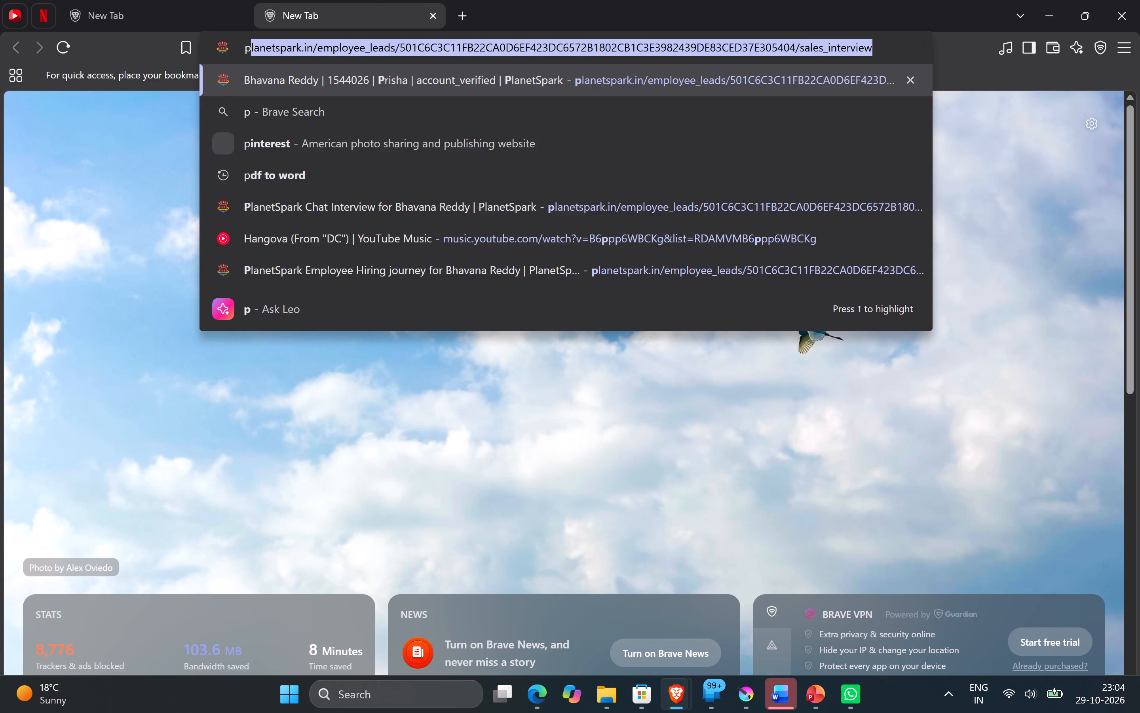
{"action": "type", "text": "df"}
{"action": "key", "text": "space"}
{"action": "key", "text": "t"}
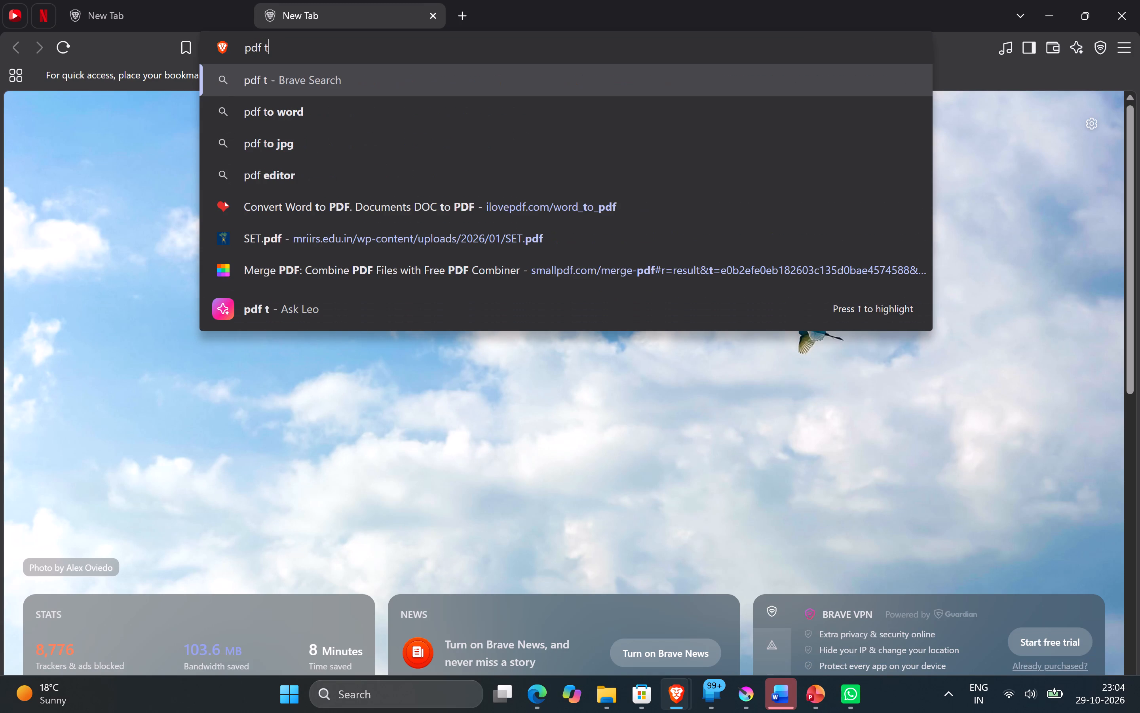
{"action": "type", "text": "o wo"}
{"action": "type", "text": "rd"}
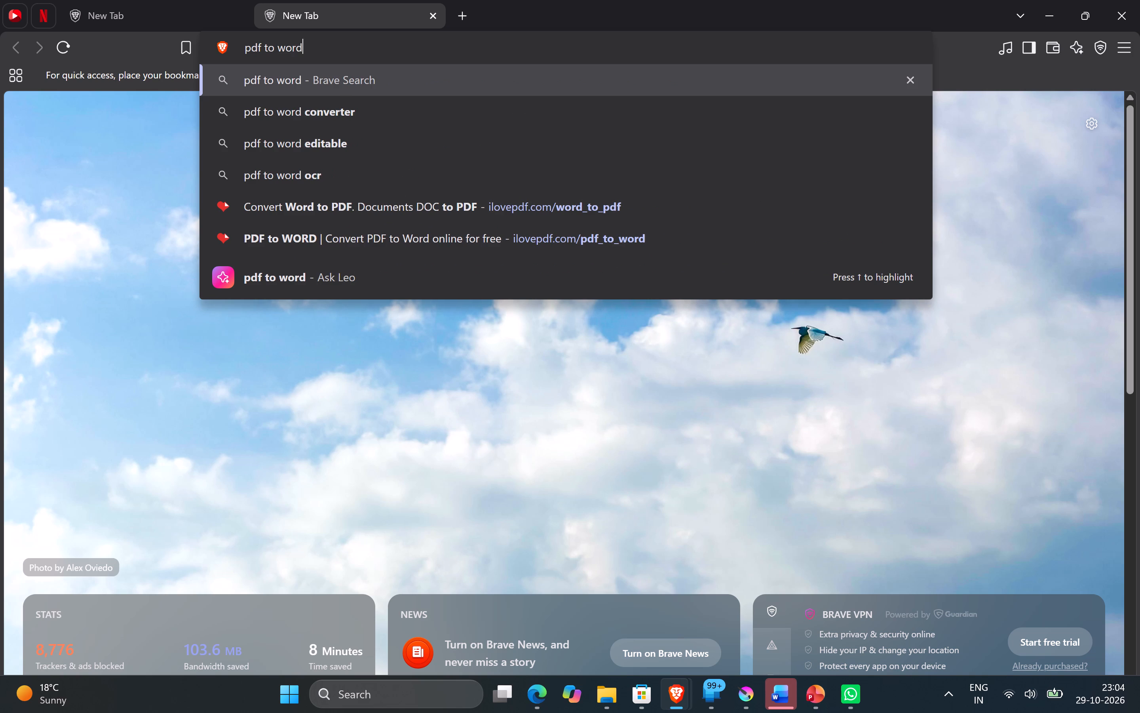
{"action": "key", "text": "space"}
{"action": "left_click", "coordinate": [356, 106]}
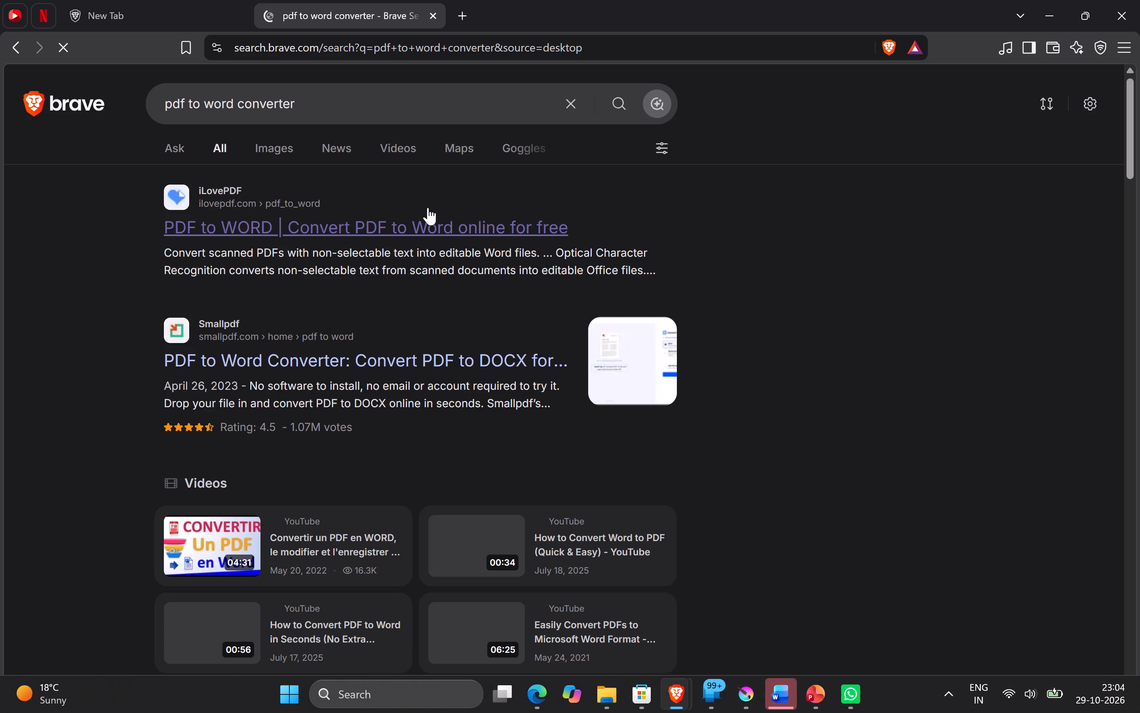
{"action": "left_click", "coordinate": [425, 227]}
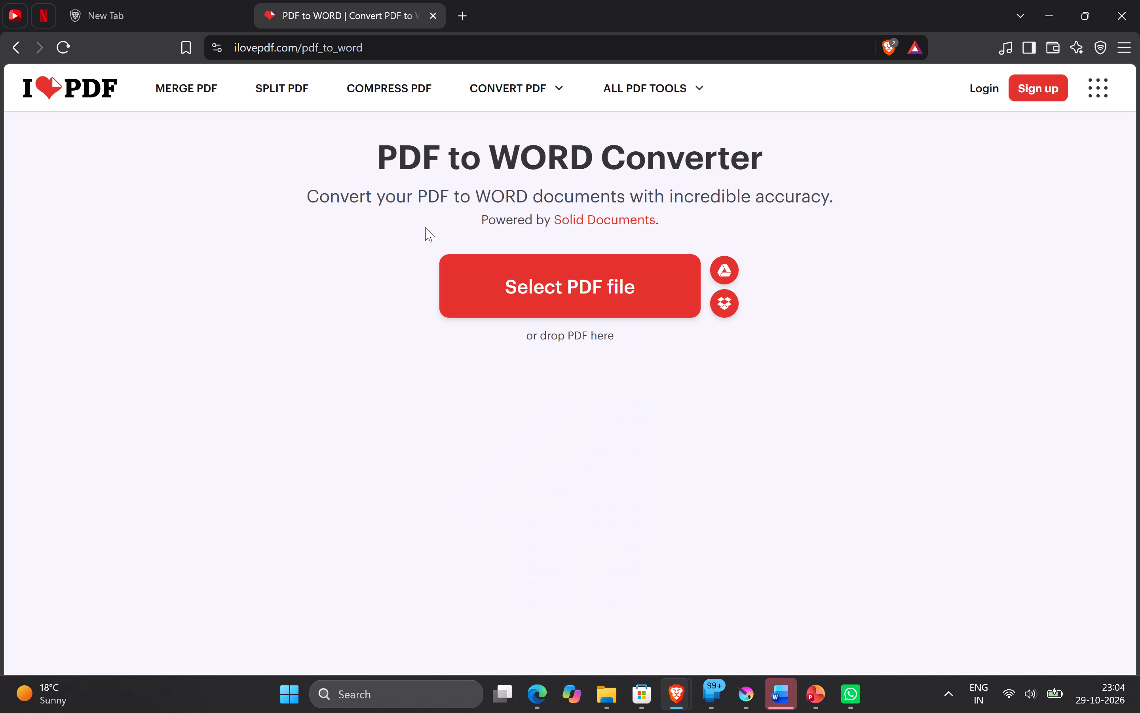
Upload DEEP LEARNING LAB MANUAL_F from the Downloads folder and convert it to Word.
{"action": "left_click", "coordinate": [555, 267]}
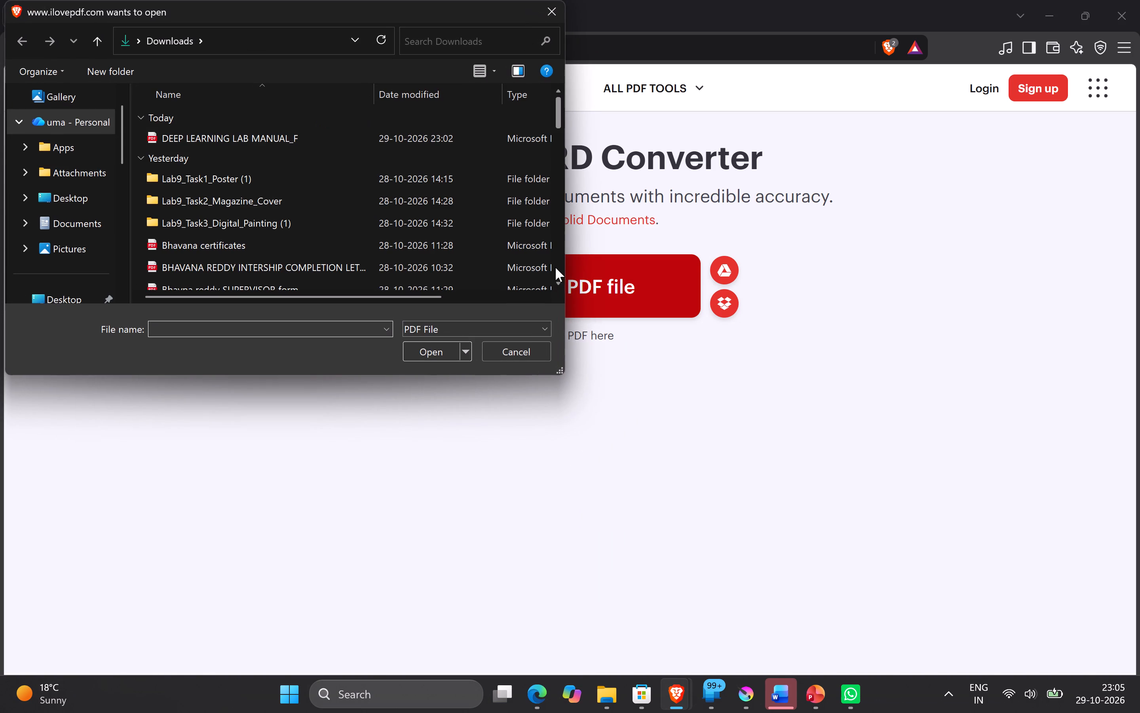
{"action": "left_click", "coordinate": [310, 138]}
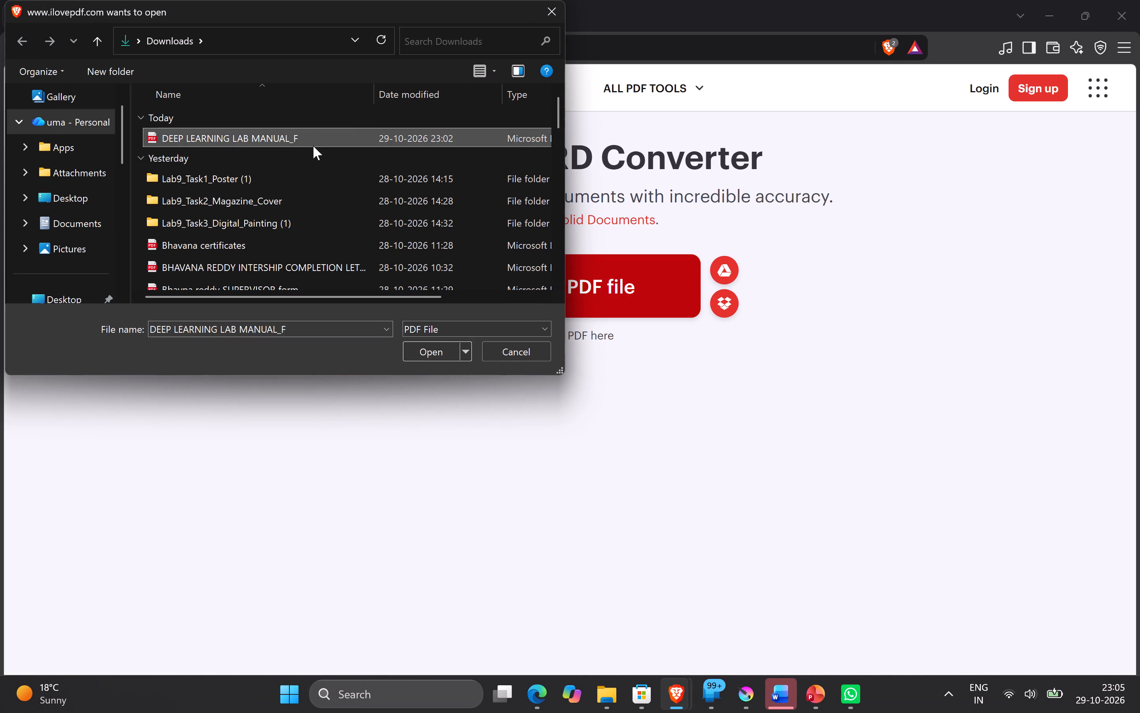
{"action": "left_click", "coordinate": [423, 354]}
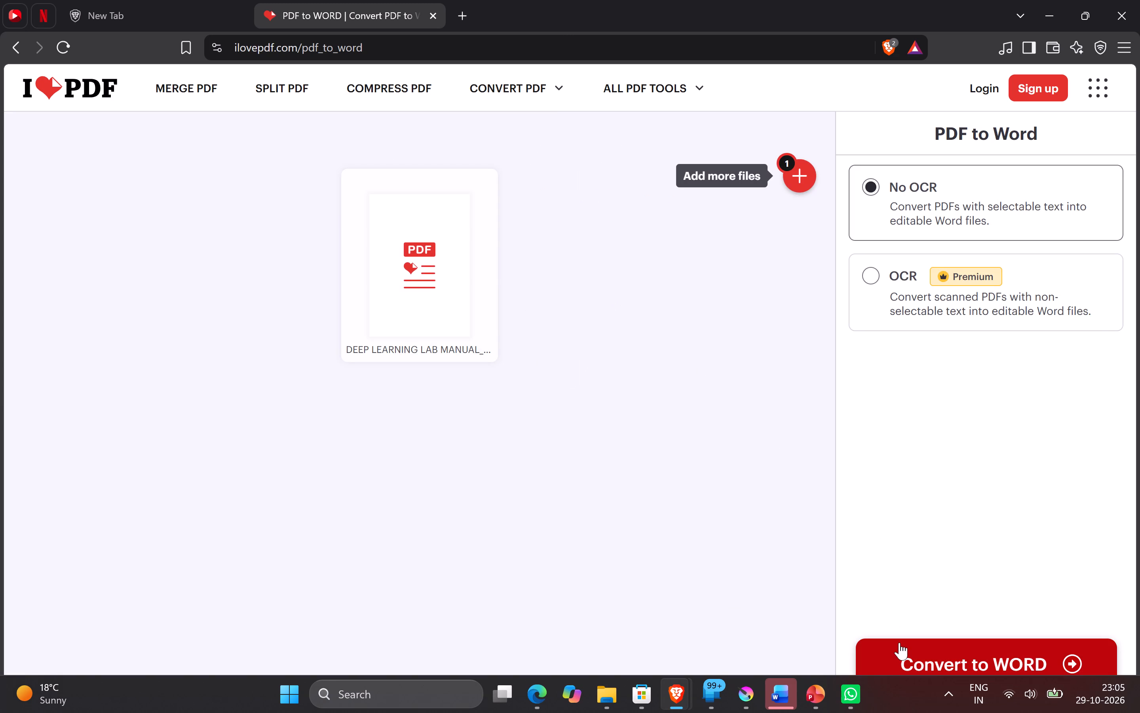
{"action": "left_click", "coordinate": [929, 660]}
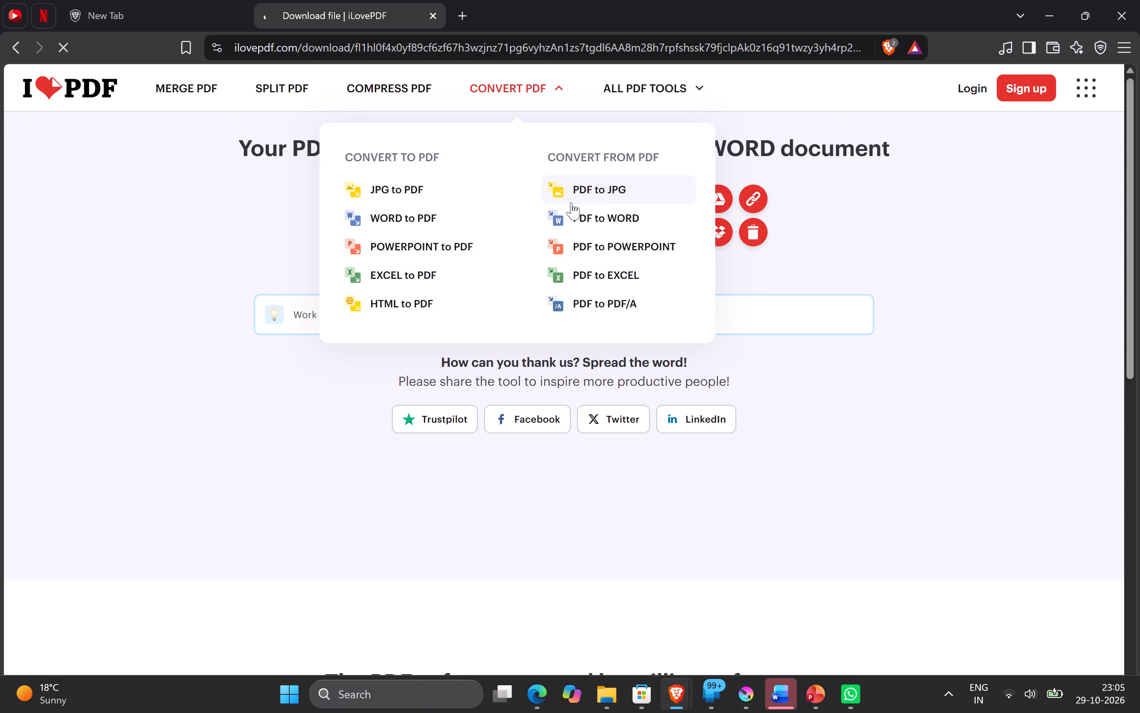
Download the converted Word document and save it in the Downloads folder as DEEP LEARNING LAB MANUAL_F.
{"action": "left_click", "coordinate": [627, 210]}
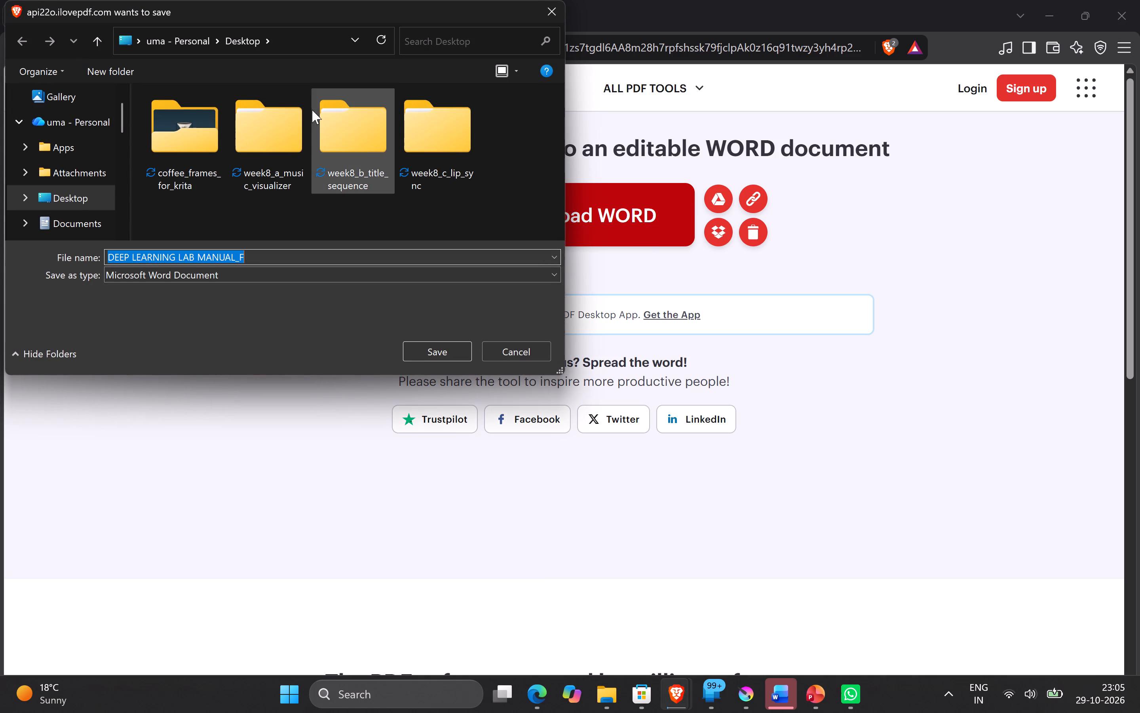
{"action": "scroll", "coordinate": [85, 167], "scroll_direction": "up", "scroll_amount": 3}
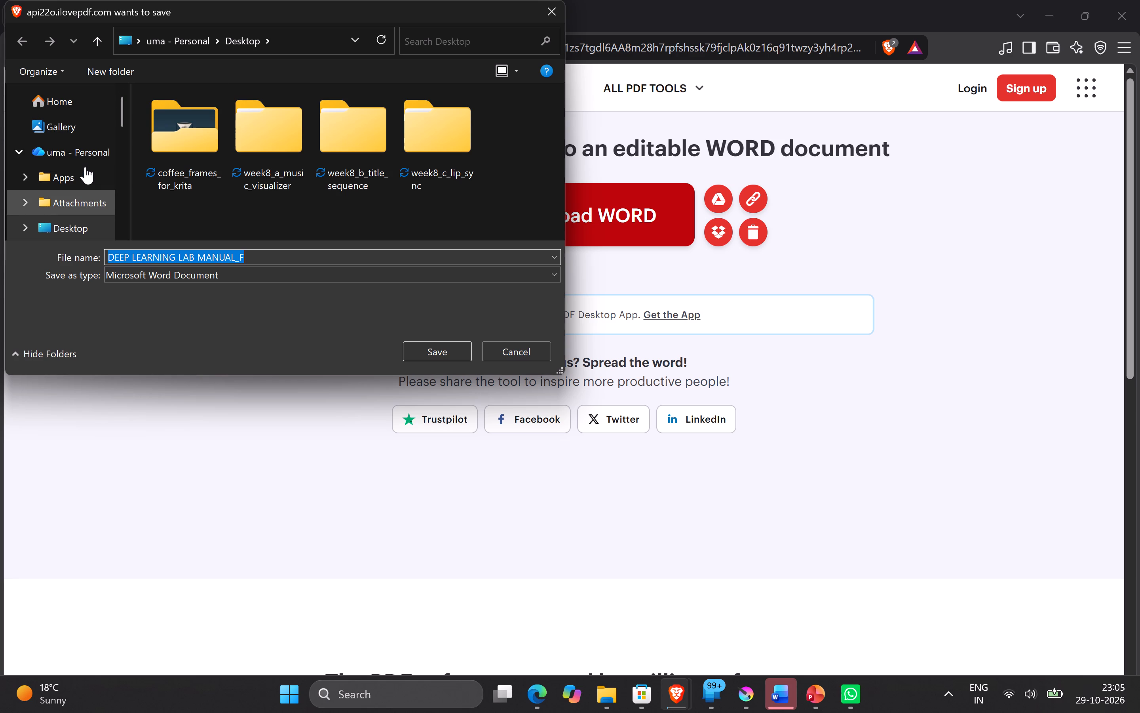
{"action": "scroll", "coordinate": [84, 183], "scroll_direction": "down", "scroll_amount": 1}
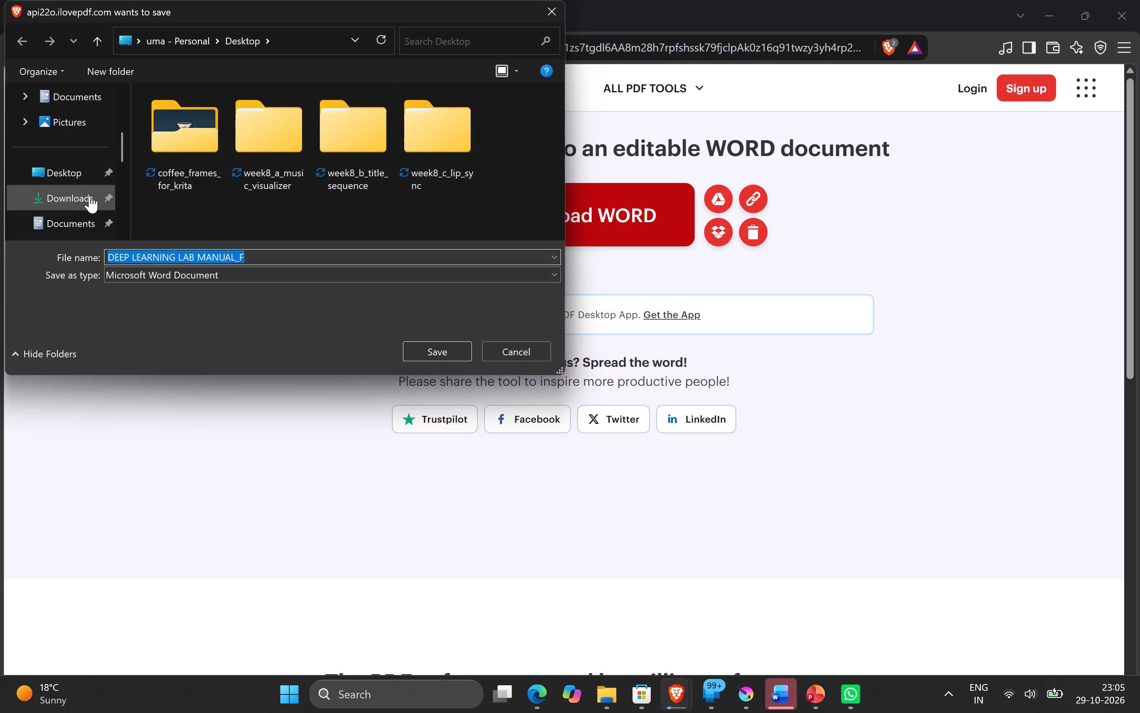
{"action": "left_click", "coordinate": [89, 196]}
{"action": "left_click", "coordinate": [432, 353]}
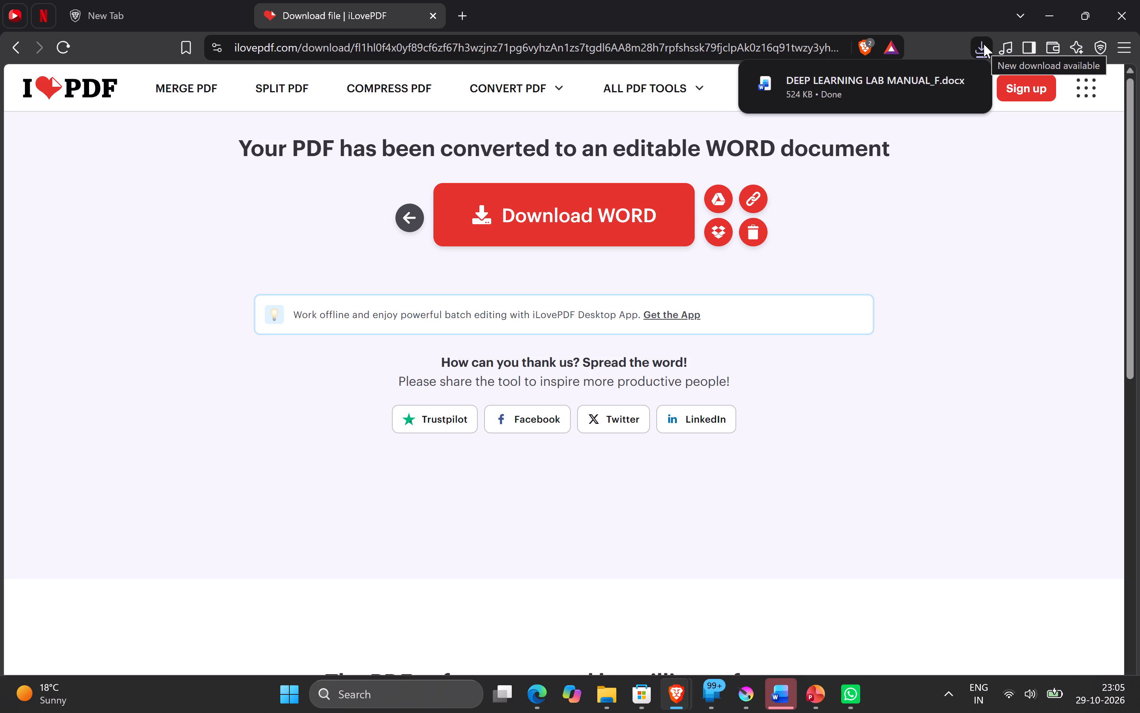
Open the downloaded DEEP LEARNING LAB MANUAL_F.docx in Word.
{"action": "double_click", "coordinate": [881, 92]}
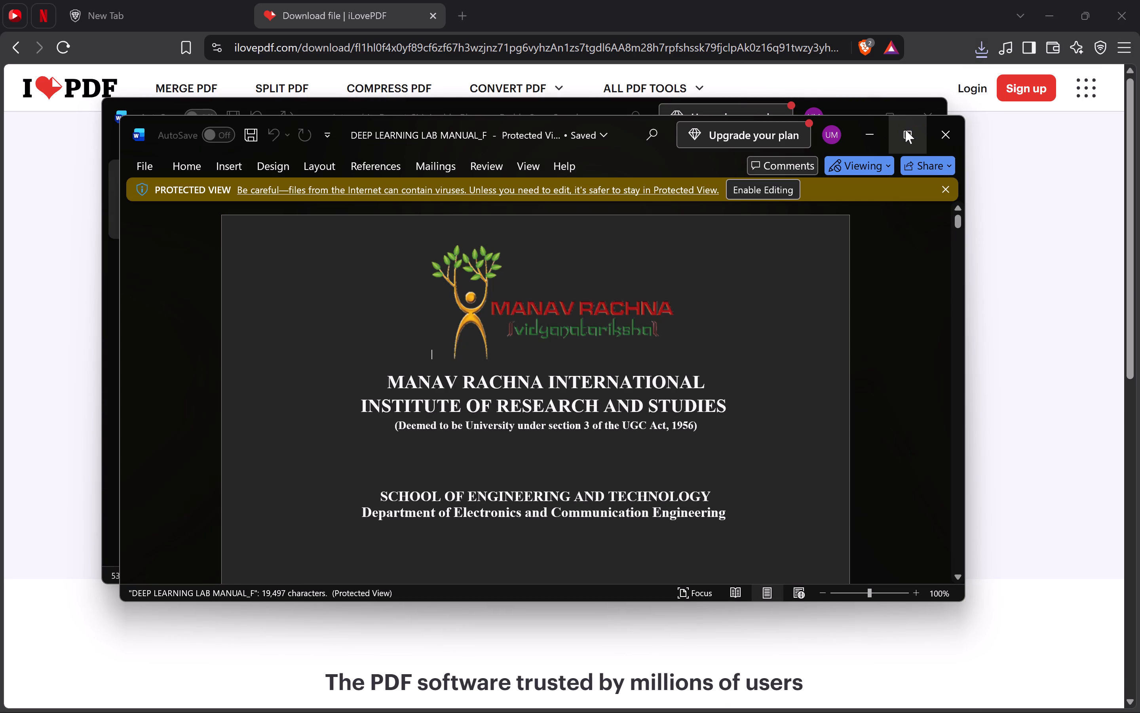
Maximize the document window and enable editing of the protected lab manual.
{"action": "left_click", "coordinate": [905, 130]}
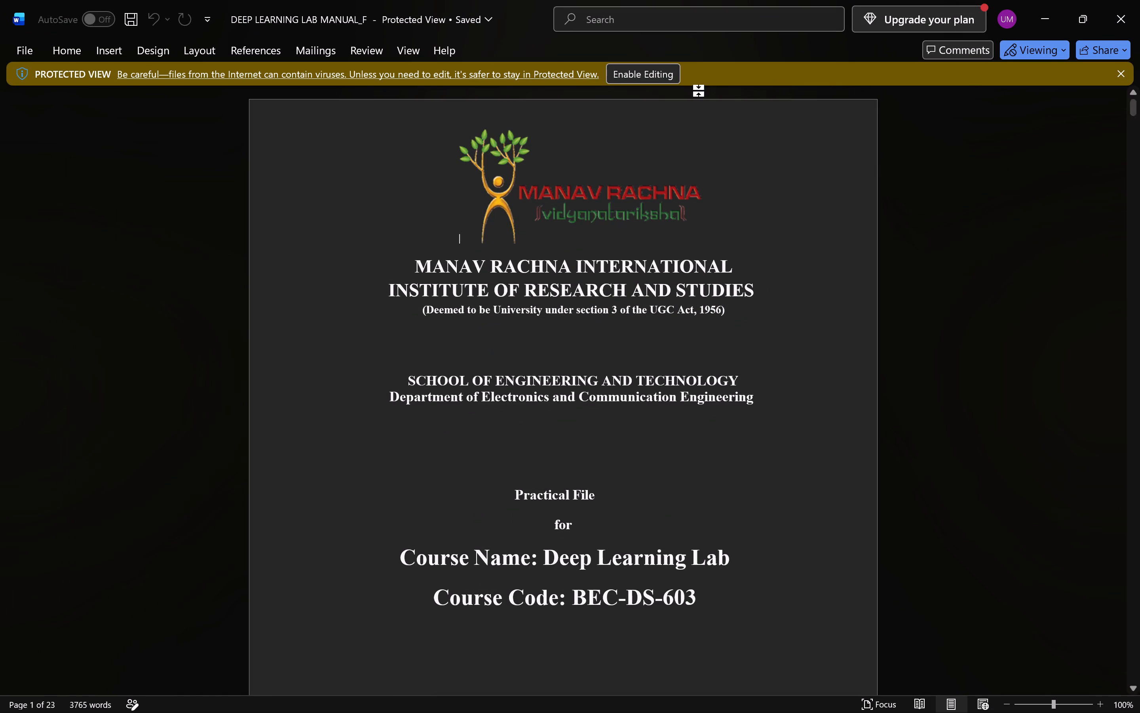
{"action": "left_click", "coordinate": [663, 74]}
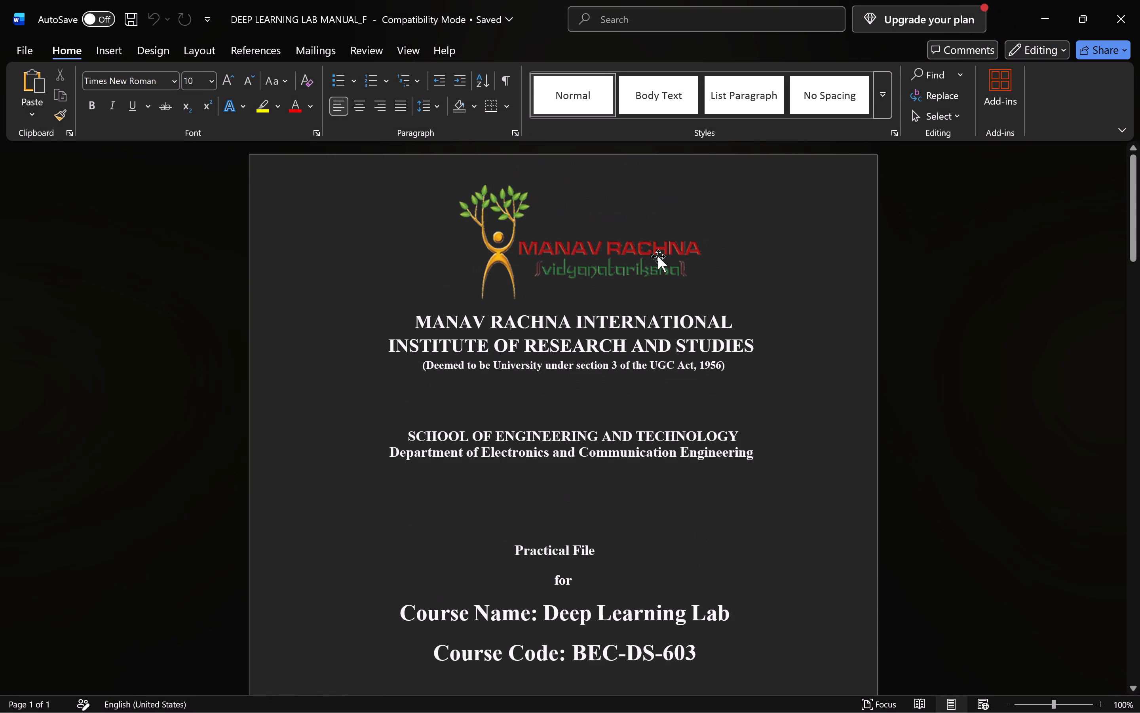
Open the page 2 footer of the lab manual and replace its roll number with the copied roll number.
{"action": "scroll", "coordinate": [658, 256], "scroll_direction": "down", "scroll_amount": 5}
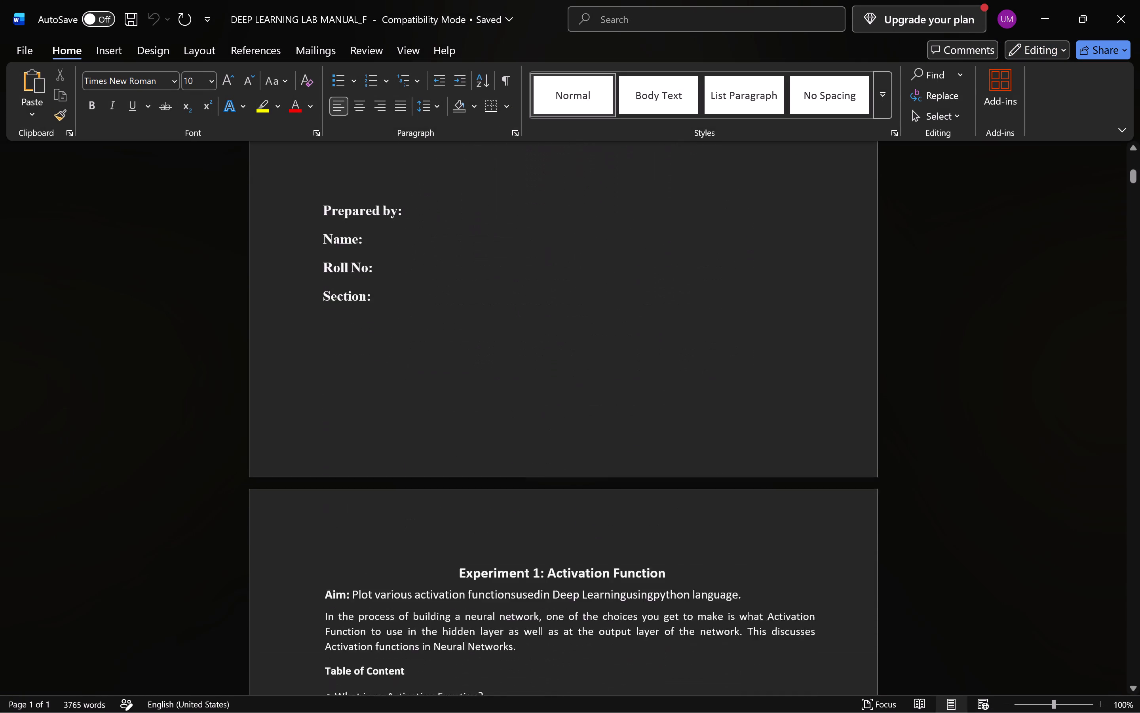
{"action": "scroll", "coordinate": [658, 256], "scroll_direction": "down", "scroll_amount": 5}
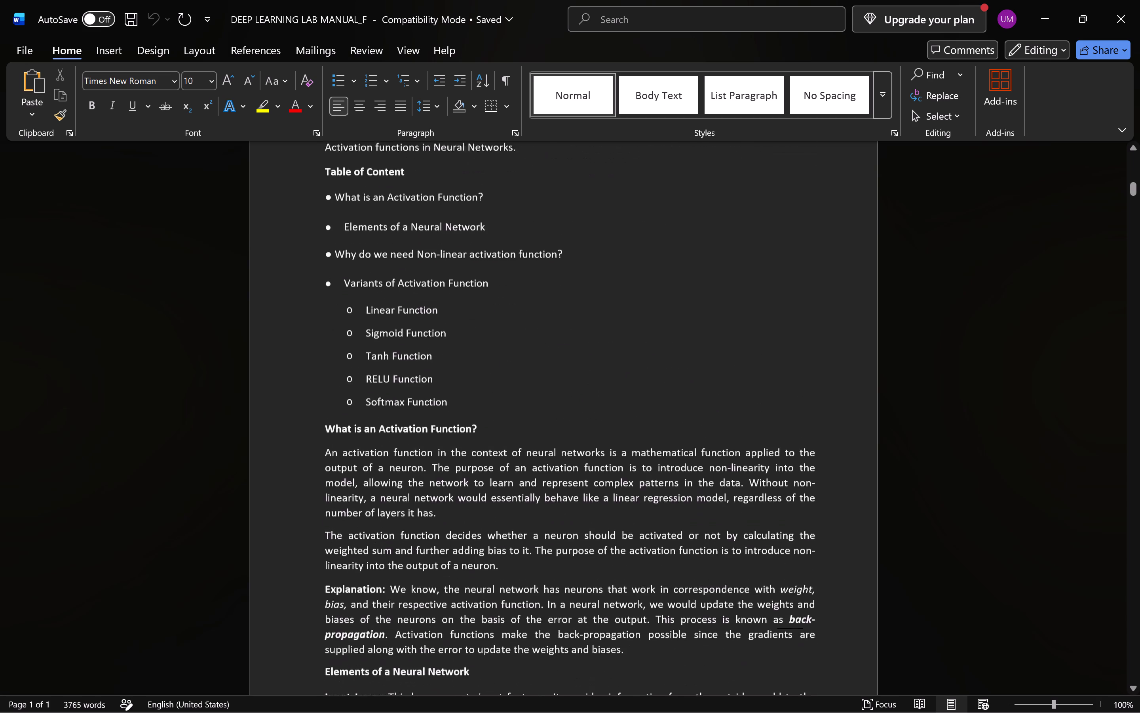
{"action": "scroll", "coordinate": [658, 256], "scroll_direction": "down", "scroll_amount": 5}
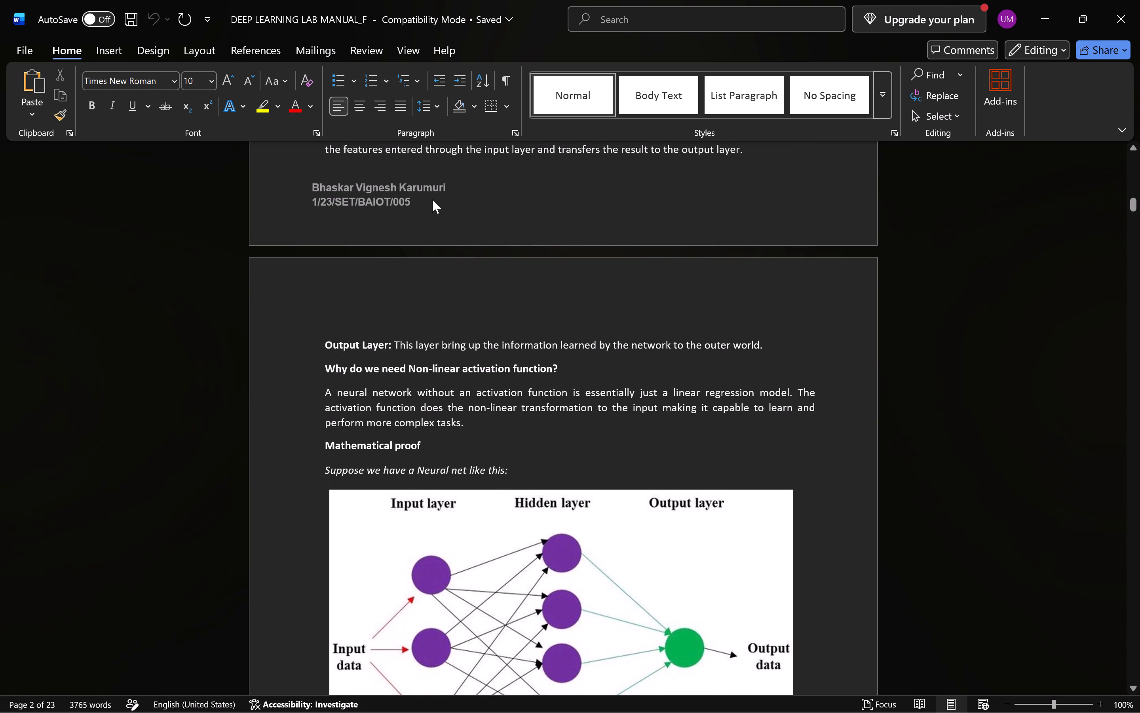
{"action": "left_click", "coordinate": [424, 182]}
{"action": "left_click", "coordinate": [424, 195]}
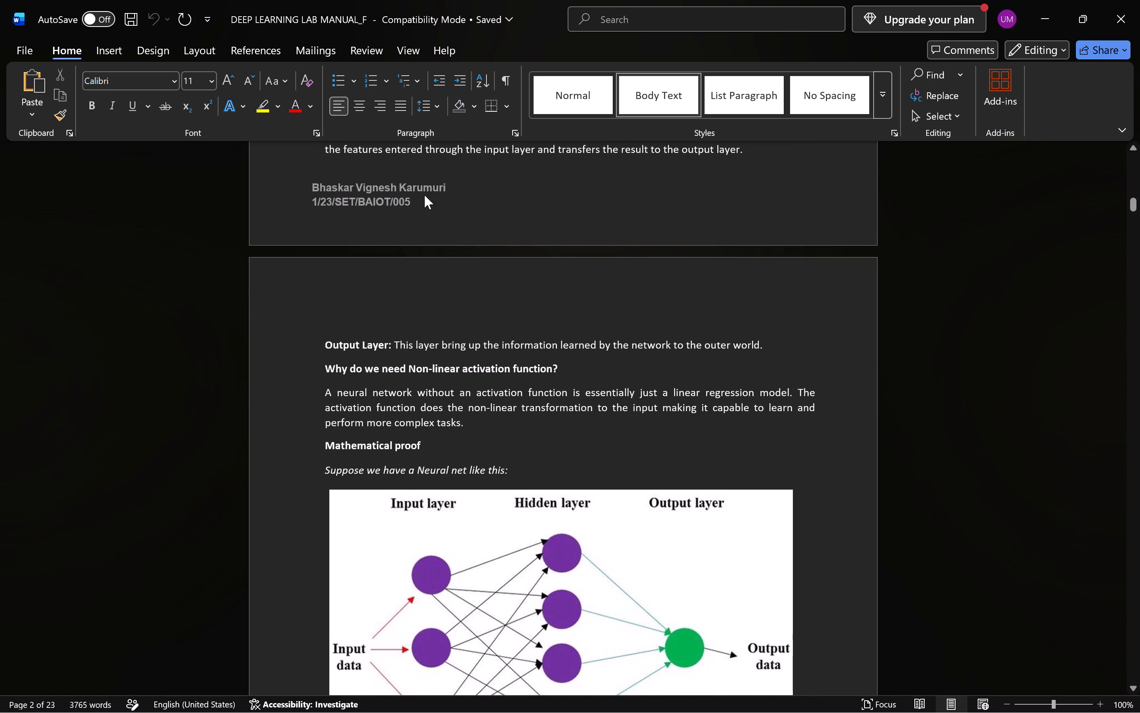
{"action": "double_click", "coordinate": [416, 204]}
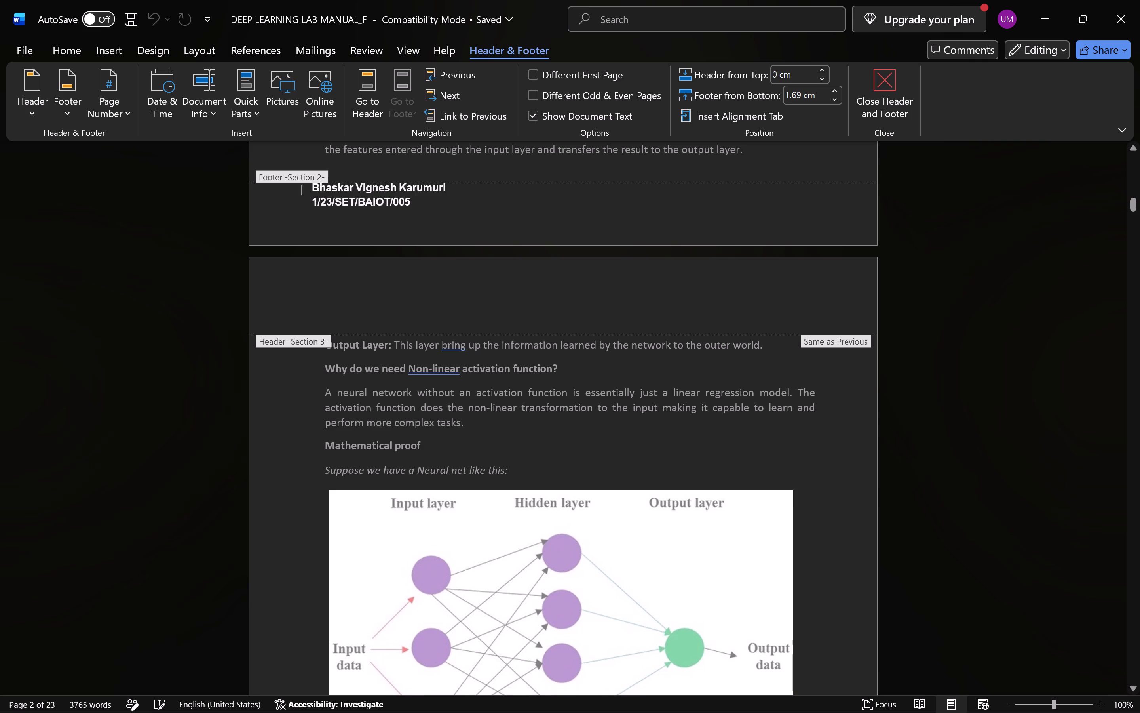
{"action": "left_click", "coordinate": [418, 201]}
{"action": "key", "text": "BackSpace"}
{"action": "key", "text": "BackSpace"}
{"action": "key", "text": "BackSpace"}
{"action": "key", "text": "BackSpace"}
{"action": "key", "text": "BackSpace"}
{"action": "key", "text": "BackSpace"}
{"action": "key", "text": "BackSpace"}
{"action": "key", "text": "BackSpace"}
{"action": "key", "text": "BackSpace"}
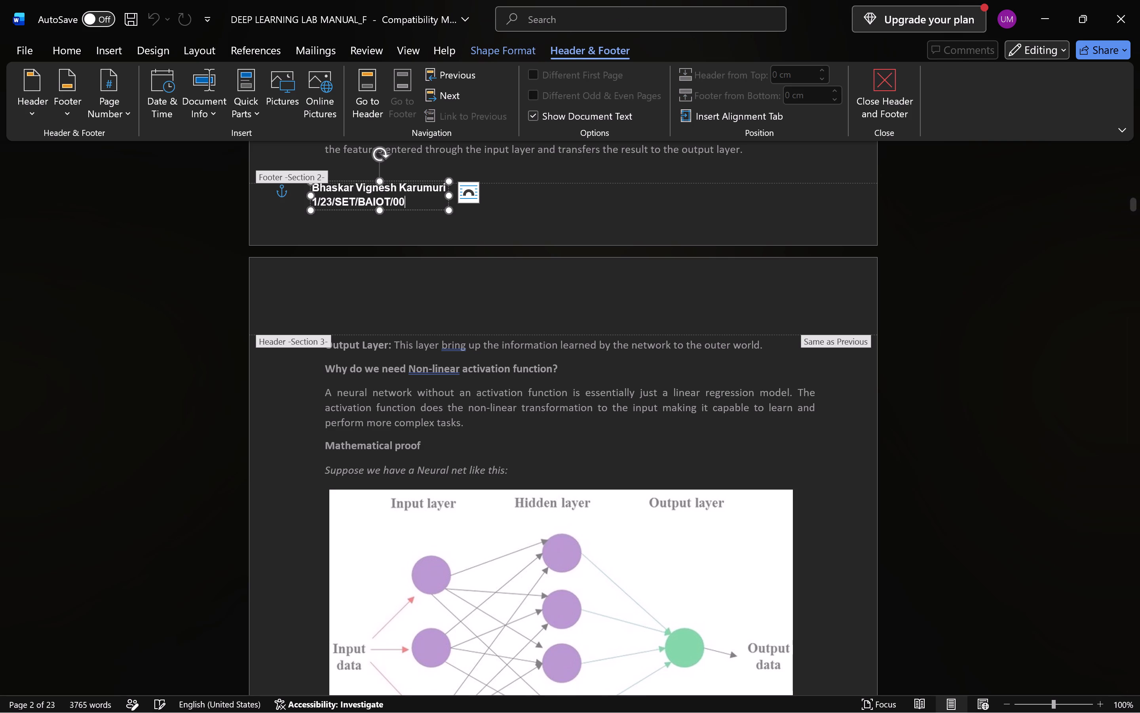
{"action": "key", "text": "BackSpace"}
{"action": "key", "text": "BackSpace"}
{"action": "key", "text": "BackSpace"}
{"action": "key", "text": "BackSpace"}
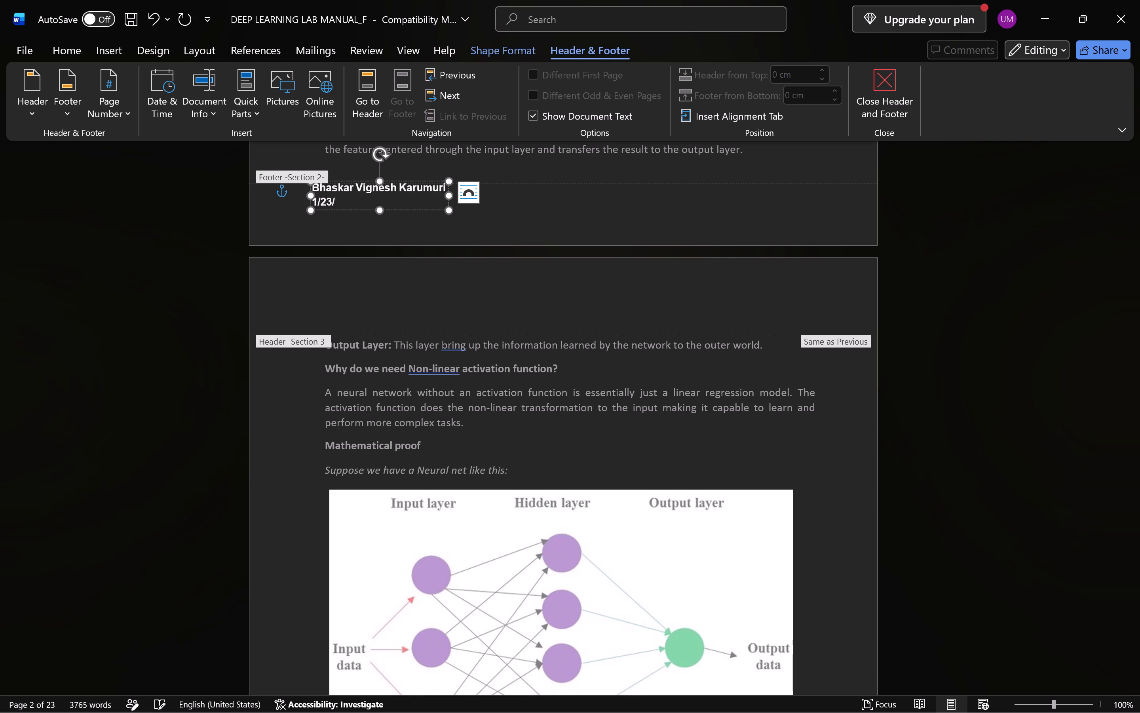
{"action": "key", "text": "BackSpace"}
{"action": "key", "text": "BackSpace"}
{"action": "key", "text": "BackSpace"}
{"action": "key", "text": "BackSpace"}
{"action": "key", "text": "BackSpace"}
{"action": "key", "text": "ctrl+v"}
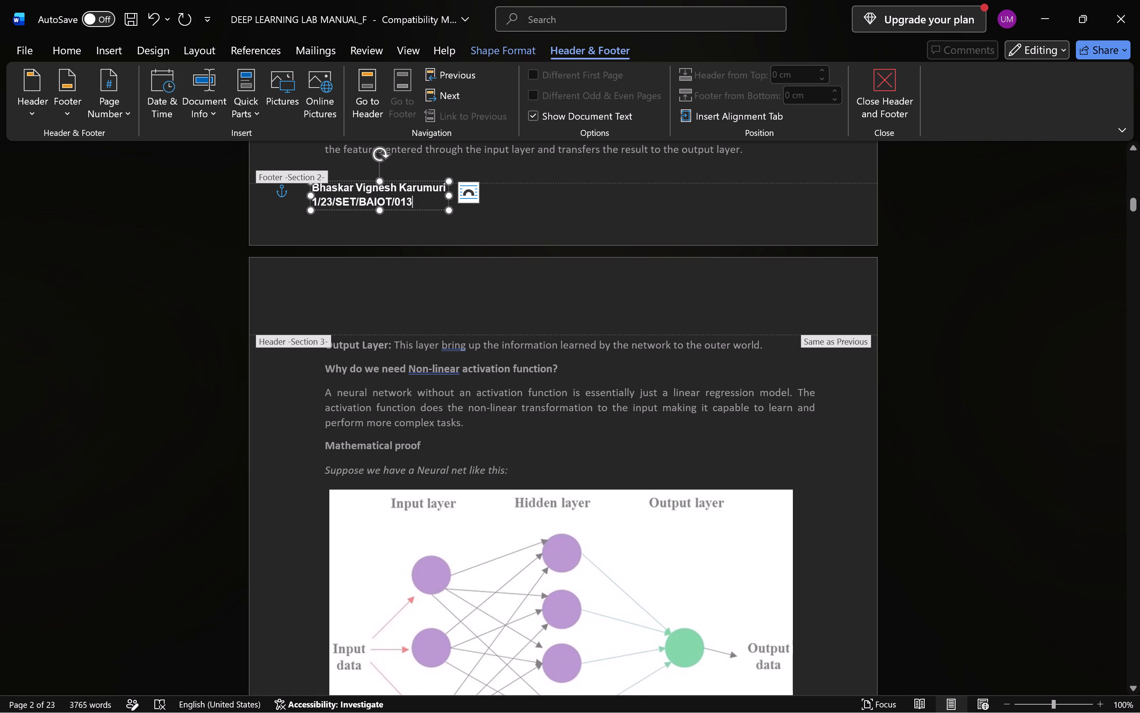
Check the footer on the page after page 2 for the replaced roll number.
{"action": "scroll", "coordinate": [449, 175], "scroll_direction": "down", "scroll_amount": 4}
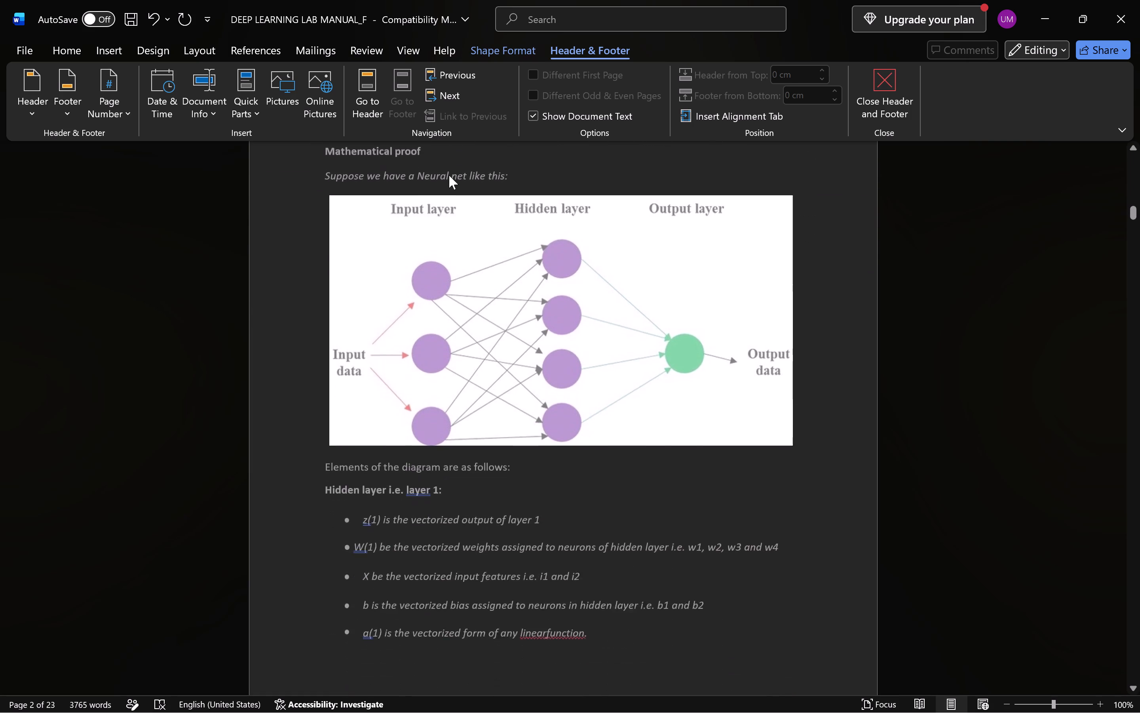
{"action": "scroll", "coordinate": [449, 175], "scroll_direction": "down", "scroll_amount": 3}
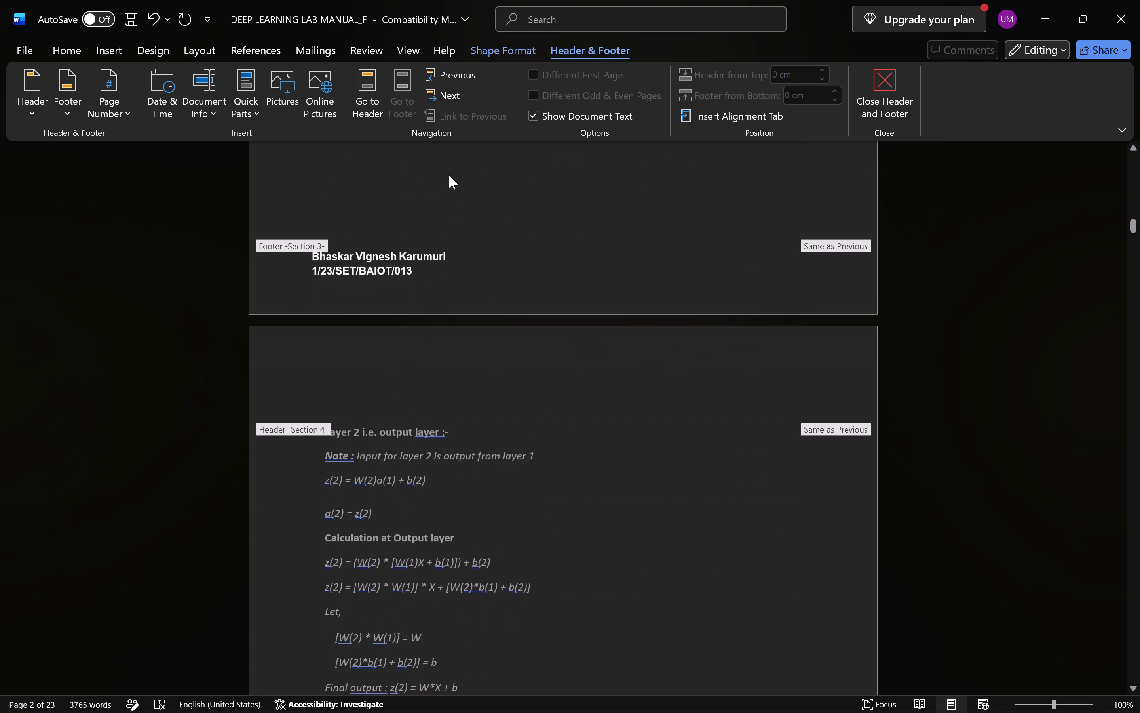
{"action": "scroll", "coordinate": [449, 175], "scroll_direction": "up", "scroll_amount": 3}
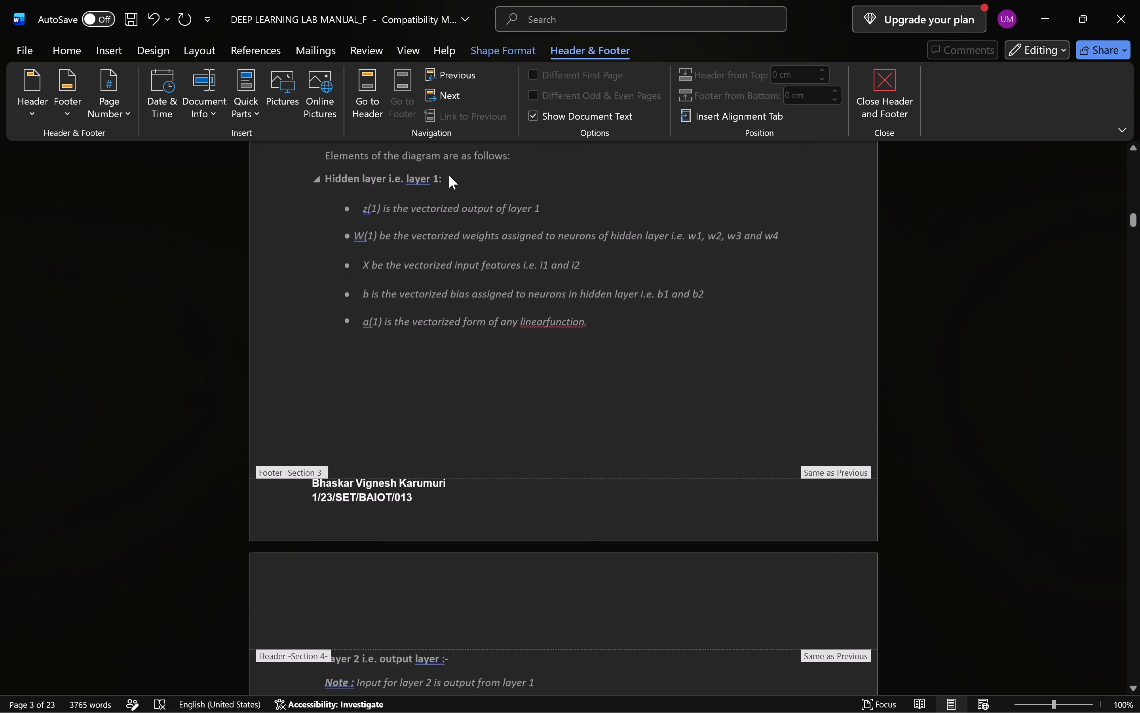
{"action": "scroll", "coordinate": [449, 175], "scroll_direction": "up", "scroll_amount": 5}
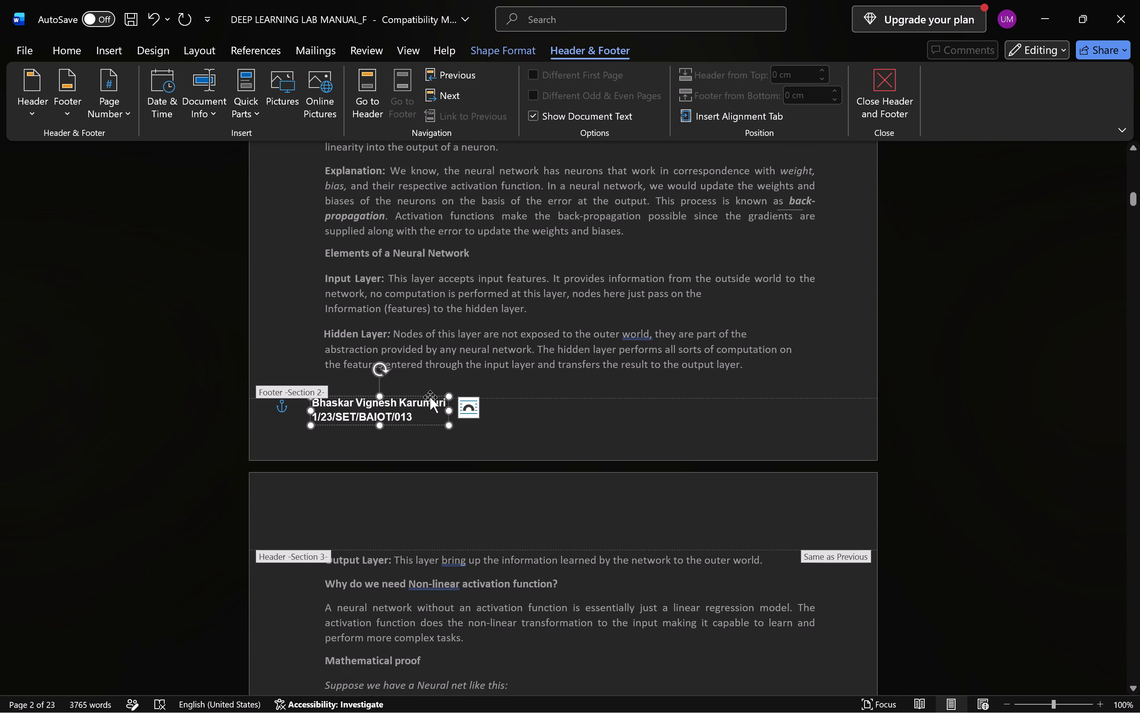
Replace the student name above the roll number in the page 2 footer with the new student's full name.
{"action": "left_click", "coordinate": [420, 402]}
{"action": "key", "text": "Right"}
{"action": "key", "text": "Right"}
{"action": "key", "text": "Right"}
{"action": "key", "text": "Right"}
{"action": "key", "text": "BackSpace"}
{"action": "key", "text": "BackSpace"}
{"action": "key", "text": "BackSpace"}
{"action": "key", "text": "BackSpace"}
{"action": "key", "text": "BackSpace"}
{"action": "key", "text": "BackSpace"}
{"action": "key", "text": "BackSpace"}
{"action": "key", "text": "BackSpace"}
{"action": "key", "text": "BackSpace"}
{"action": "key", "text": "BackSpace"}
{"action": "key", "text": "BackSpace"}
{"action": "key", "text": "BackSpace"}
{"action": "key", "text": "BackSpace"}
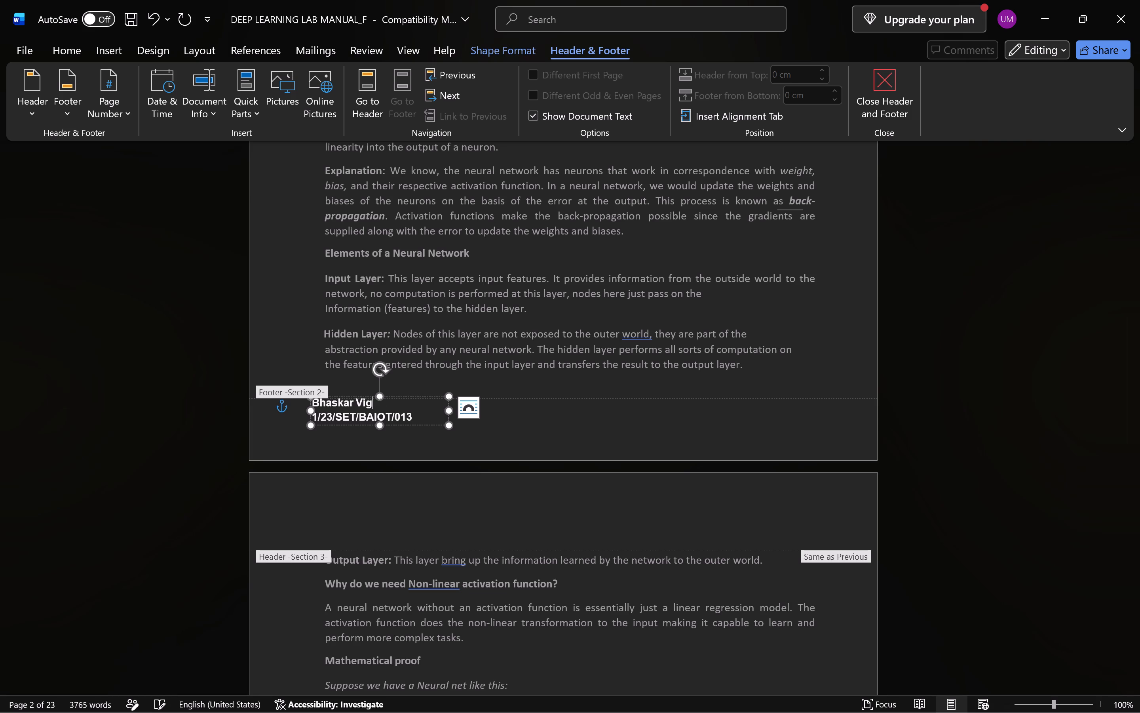
{"action": "key", "text": "BackSpace"}
{"action": "key", "text": "BackSpace"}
{"action": "key", "text": "BackSpace"}
{"action": "key", "text": "BackSpace"}
{"action": "key", "text": "BackSpace"}
{"action": "key", "text": "BackSpace"}
{"action": "key", "text": "BackSpace"}
{"action": "key", "text": "BackSpace"}
{"action": "key", "text": "BackSpace"}
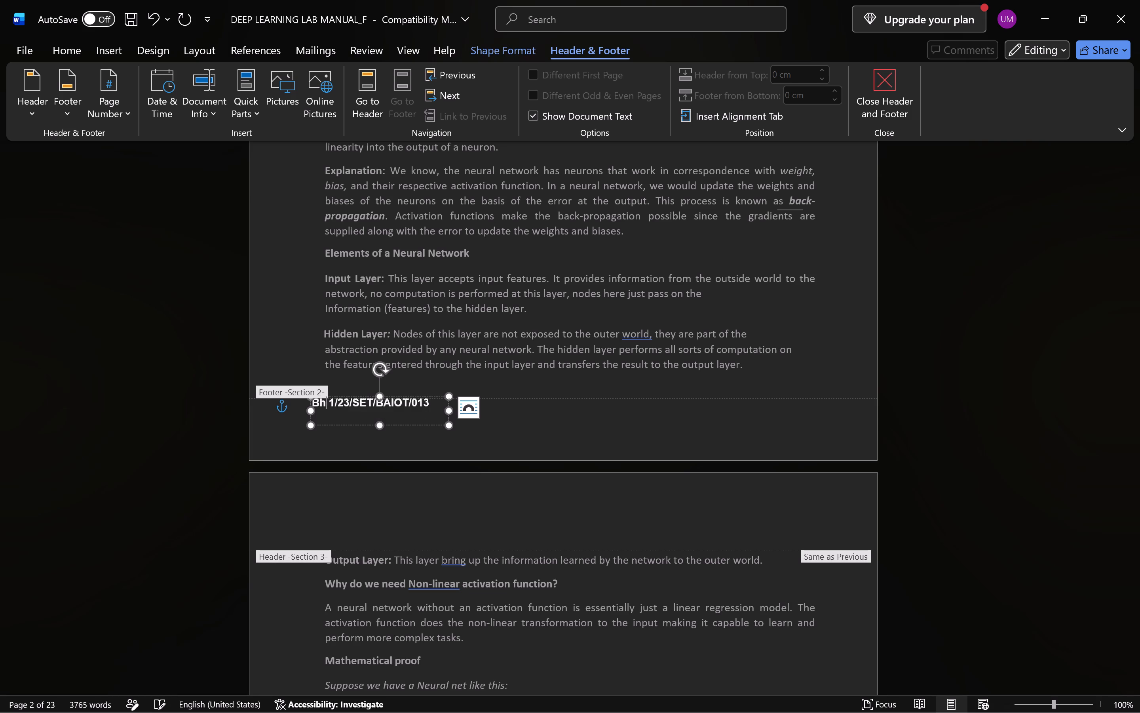
{"action": "key", "text": "BackSpace"}
{"action": "key", "text": "BackSpace"}
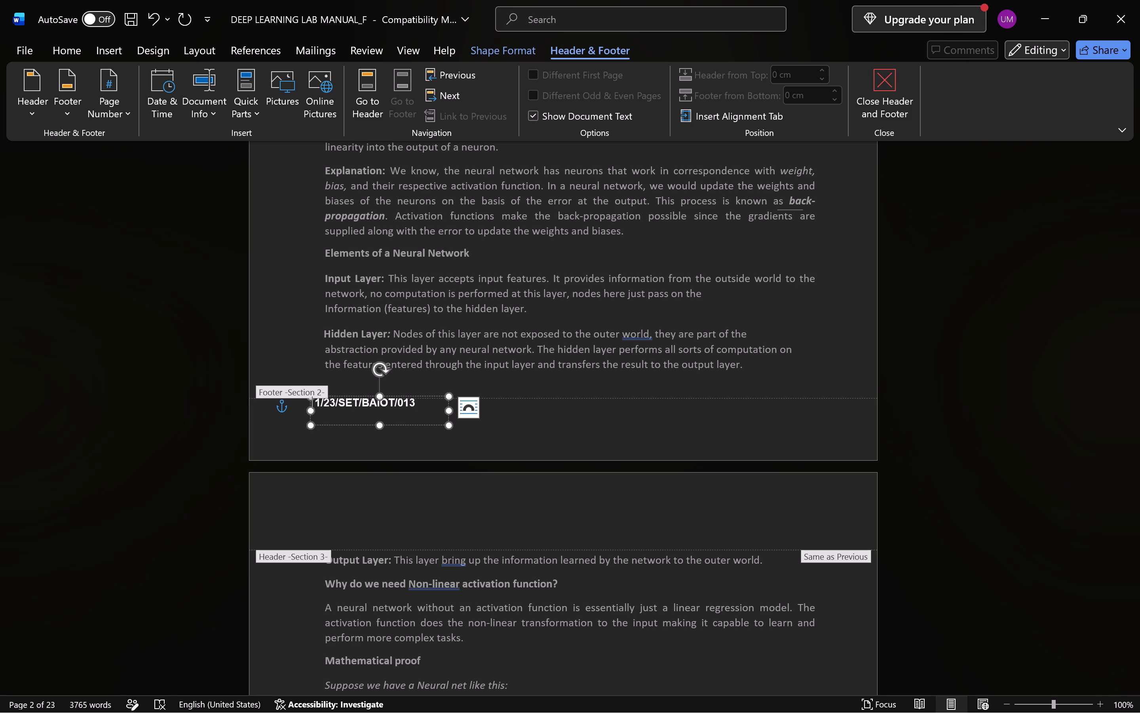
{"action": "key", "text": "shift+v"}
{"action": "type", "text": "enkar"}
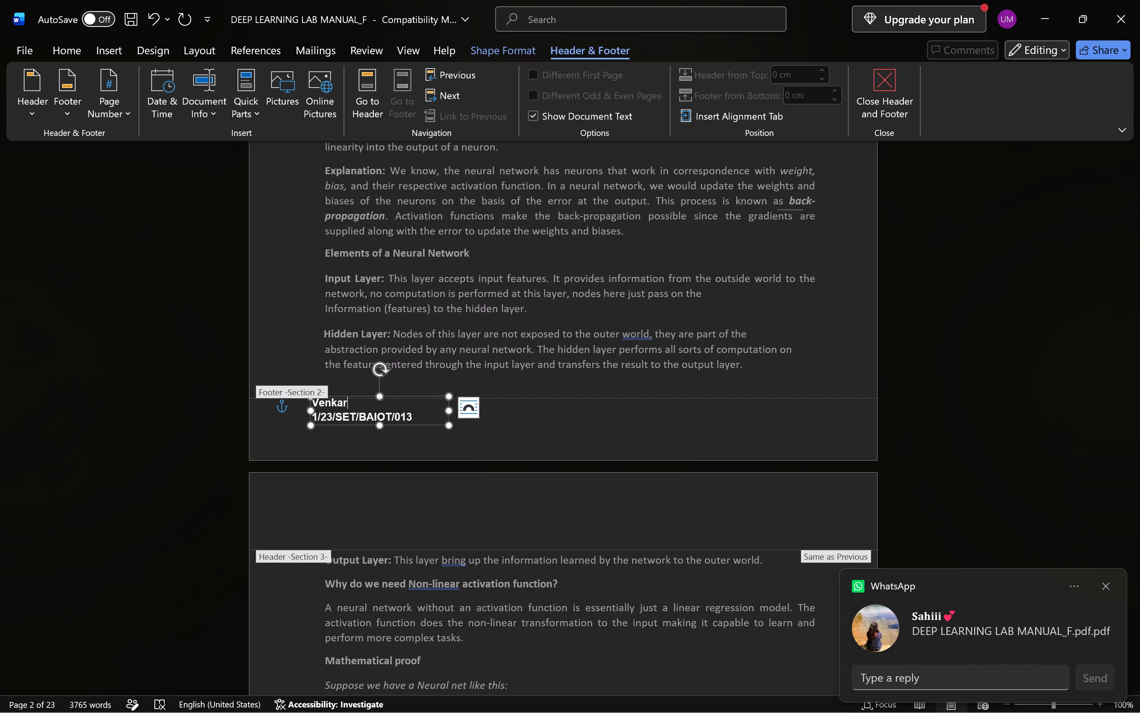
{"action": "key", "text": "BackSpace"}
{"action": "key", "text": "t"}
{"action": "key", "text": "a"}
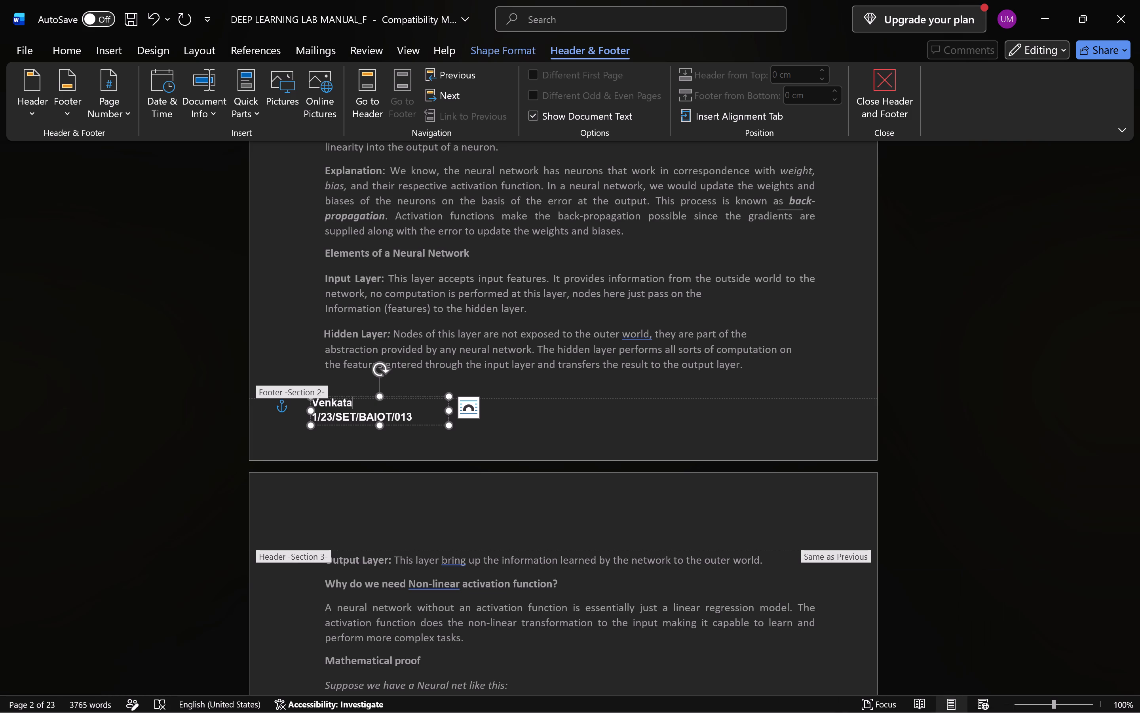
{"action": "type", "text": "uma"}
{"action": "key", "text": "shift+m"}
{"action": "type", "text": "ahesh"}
{"action": "left_click", "coordinate": [566, 449]}
Insert spaces between the three parts of the student's name in the Section 2 footer.
{"action": "scroll", "coordinate": [566, 449], "scroll_direction": "down", "scroll_amount": 4}
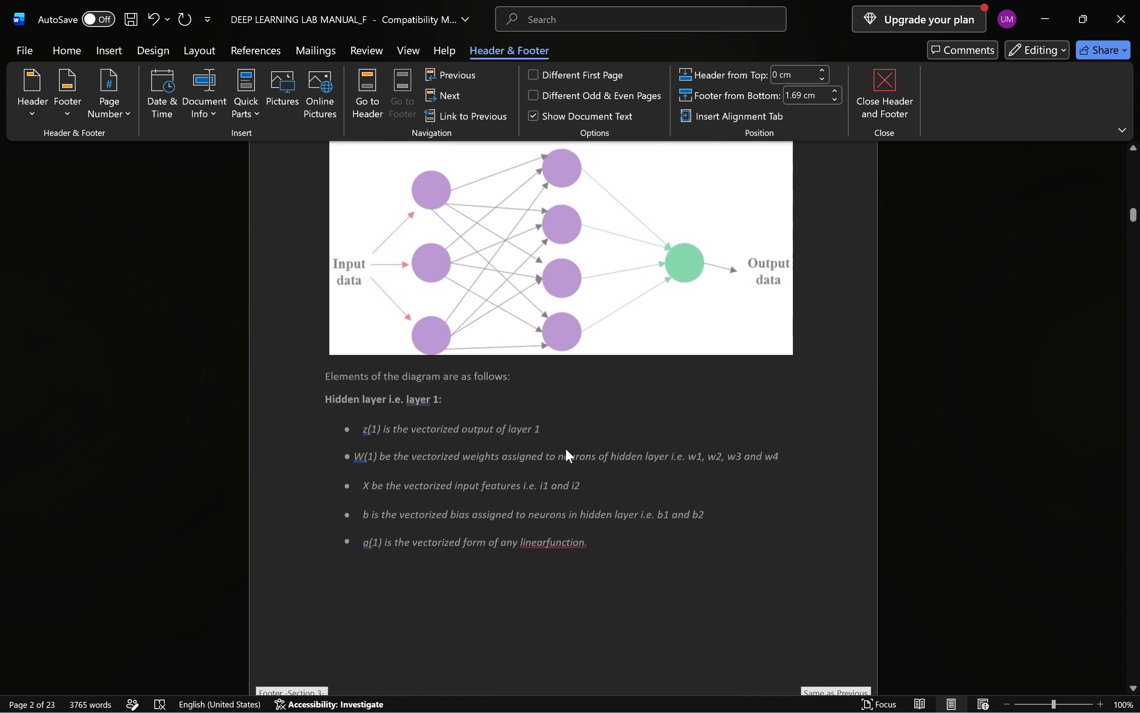
{"action": "scroll", "coordinate": [566, 449], "scroll_direction": "down", "scroll_amount": 2}
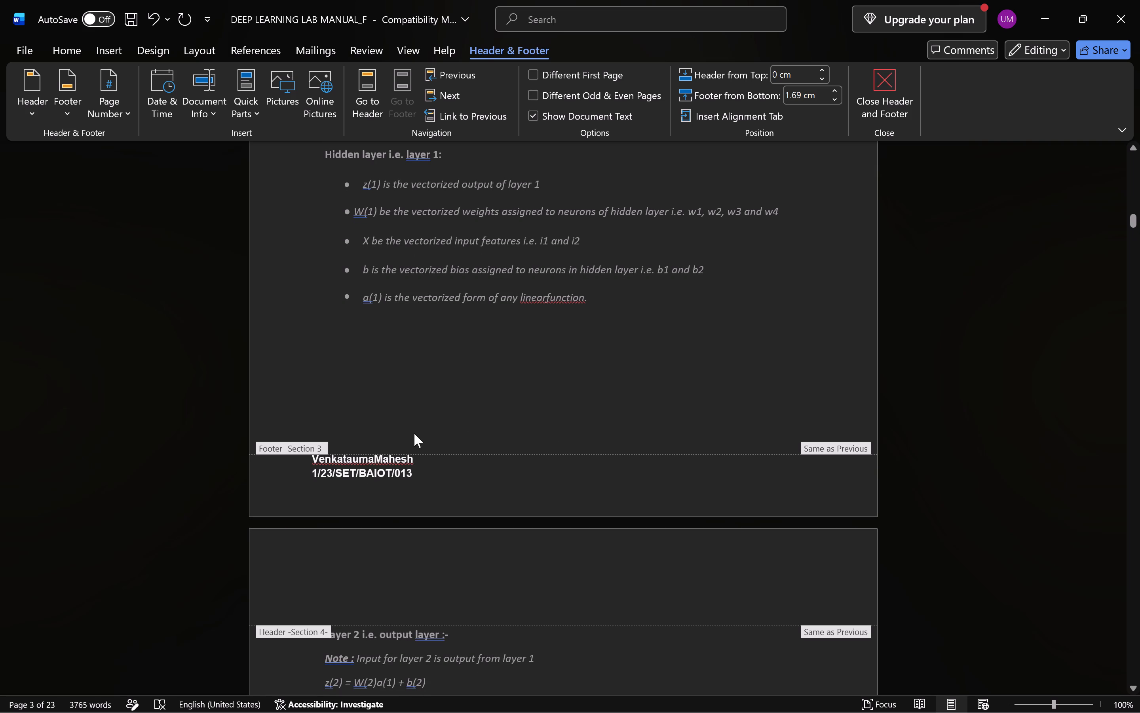
{"action": "scroll", "coordinate": [371, 456], "scroll_direction": "up", "scroll_amount": 2}
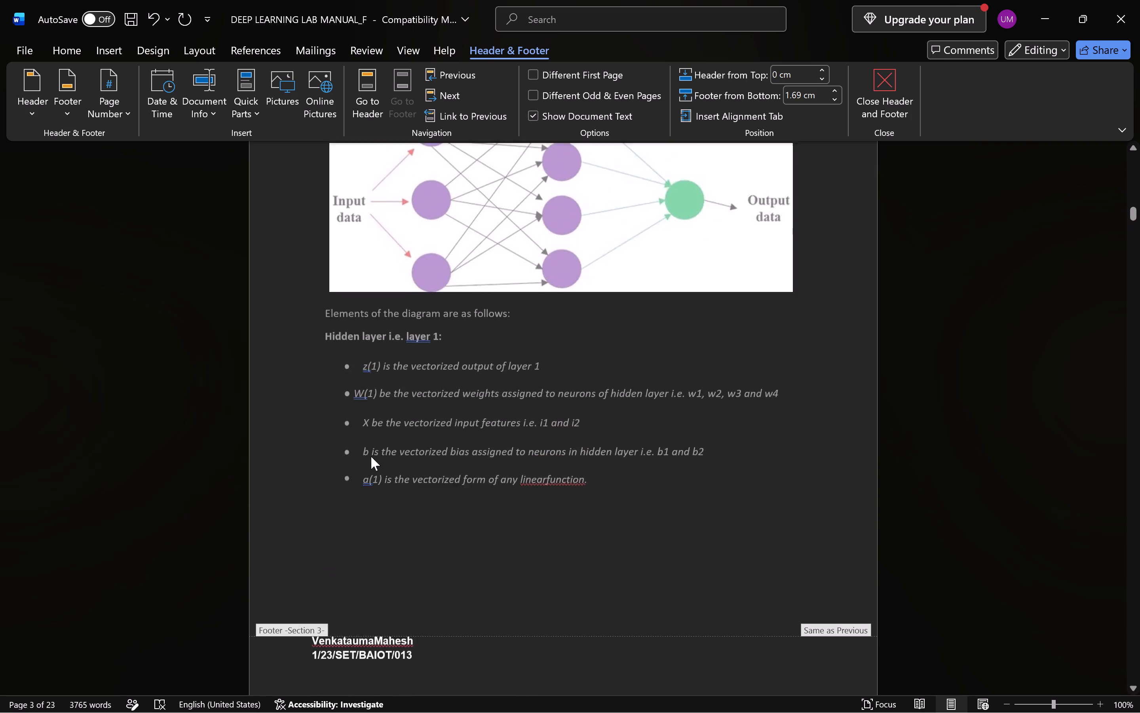
{"action": "scroll", "coordinate": [371, 456], "scroll_direction": "up", "scroll_amount": 2}
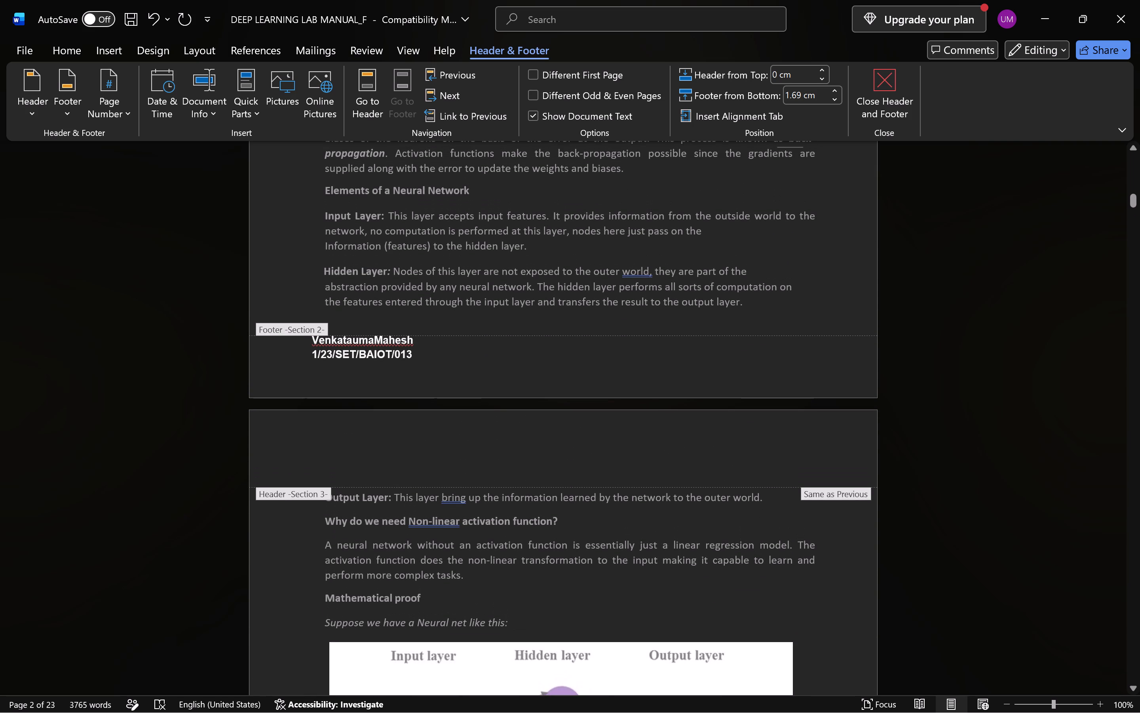
{"action": "left_click", "coordinate": [354, 337]}
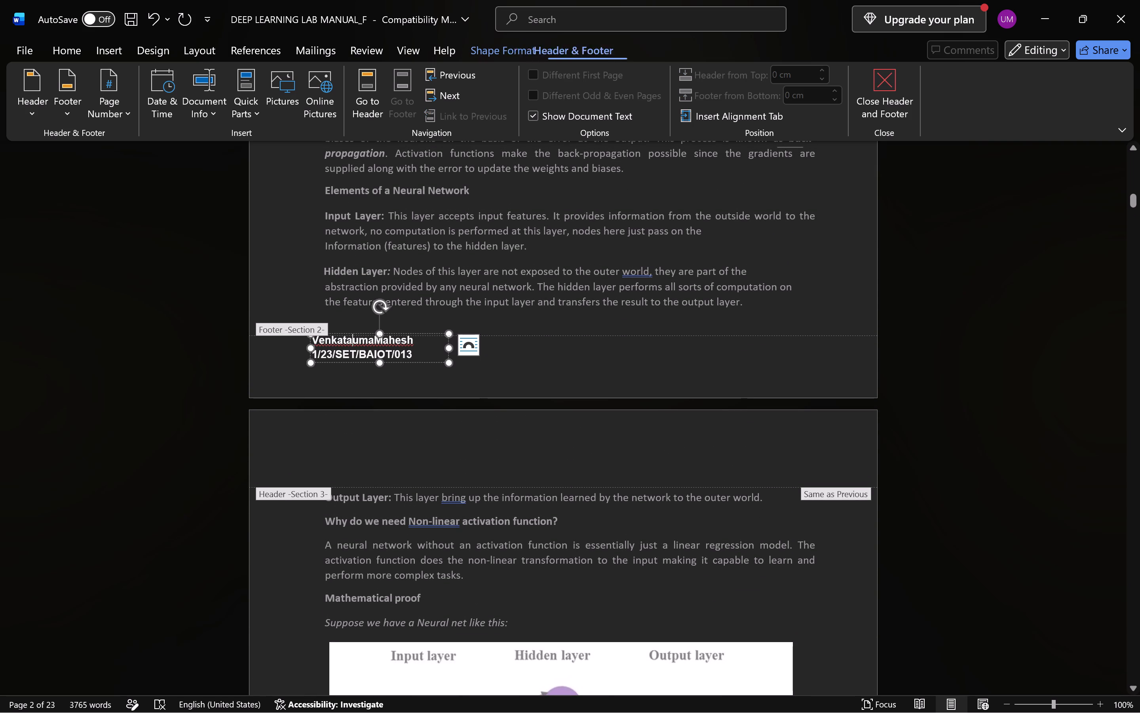
{"action": "key", "text": "space"}
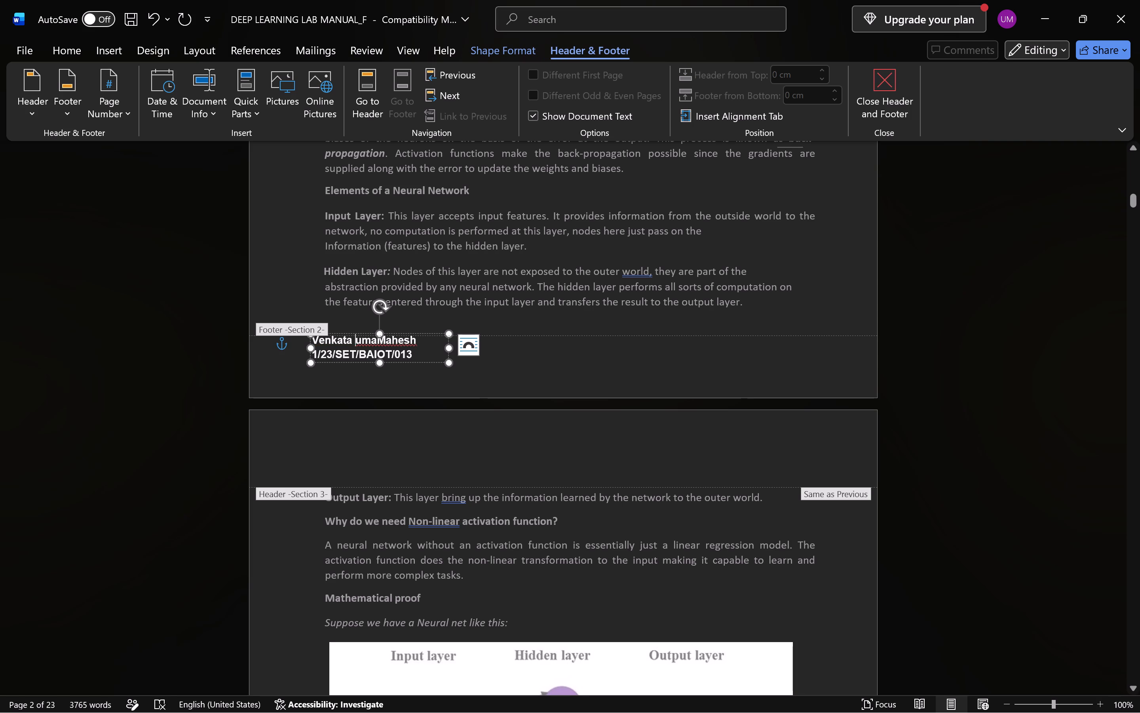
{"action": "left_click", "coordinate": [374, 337]}
{"action": "key", "text": "space"}
{"action": "left_click", "coordinate": [467, 372]}
Save the document in Downloads as a Word Document named DEEP LEARNING LAB MANUAL_F1, accepting the upgrade to the newest file format.
{"action": "scroll", "coordinate": [467, 372], "scroll_direction": "down", "scroll_amount": 6}
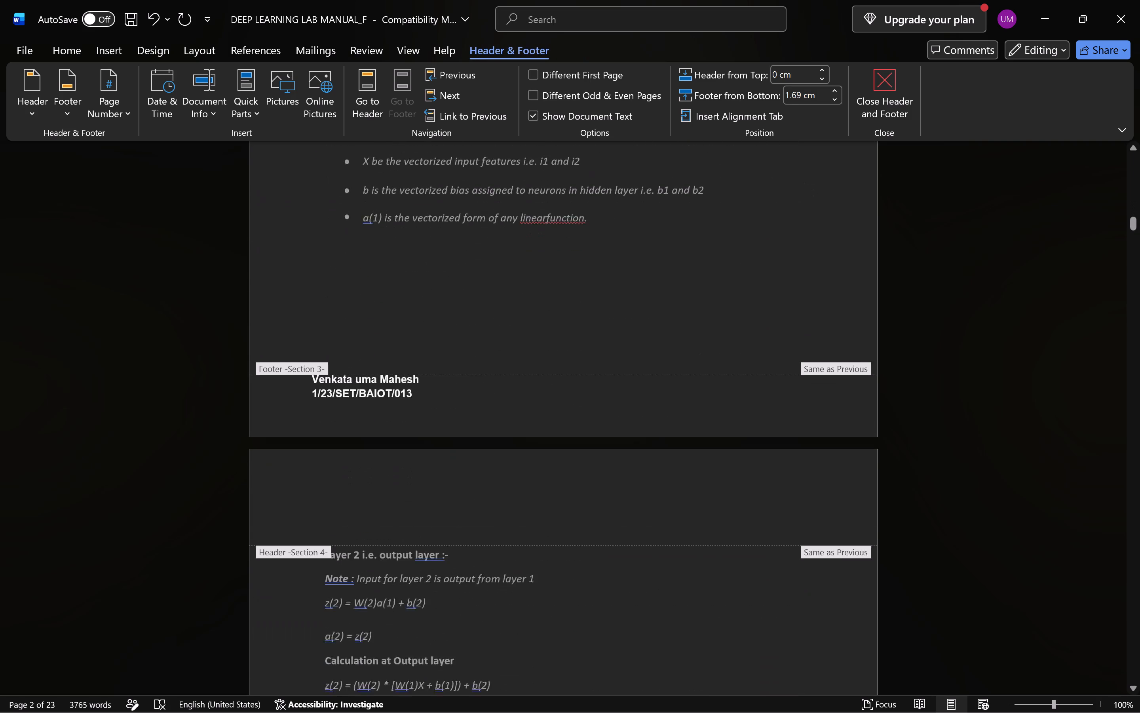
{"action": "scroll", "coordinate": [467, 372], "scroll_direction": "down", "scroll_amount": 5}
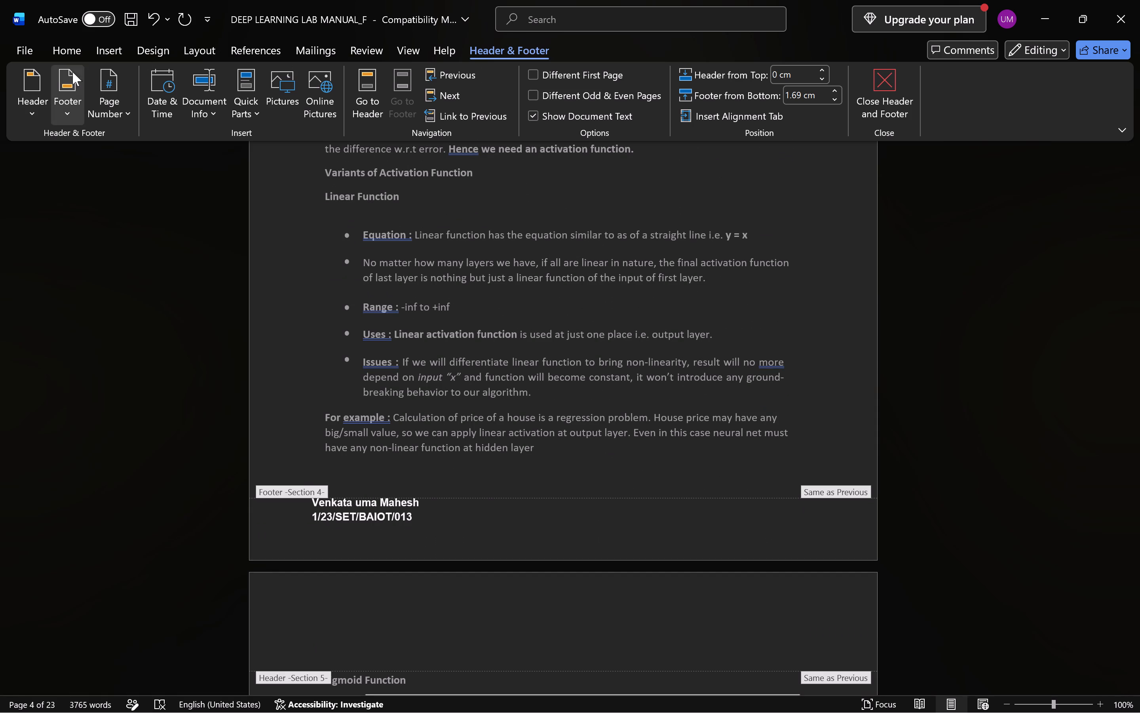
{"action": "left_click", "coordinate": [35, 49]}
{"action": "left_click", "coordinate": [64, 292]}
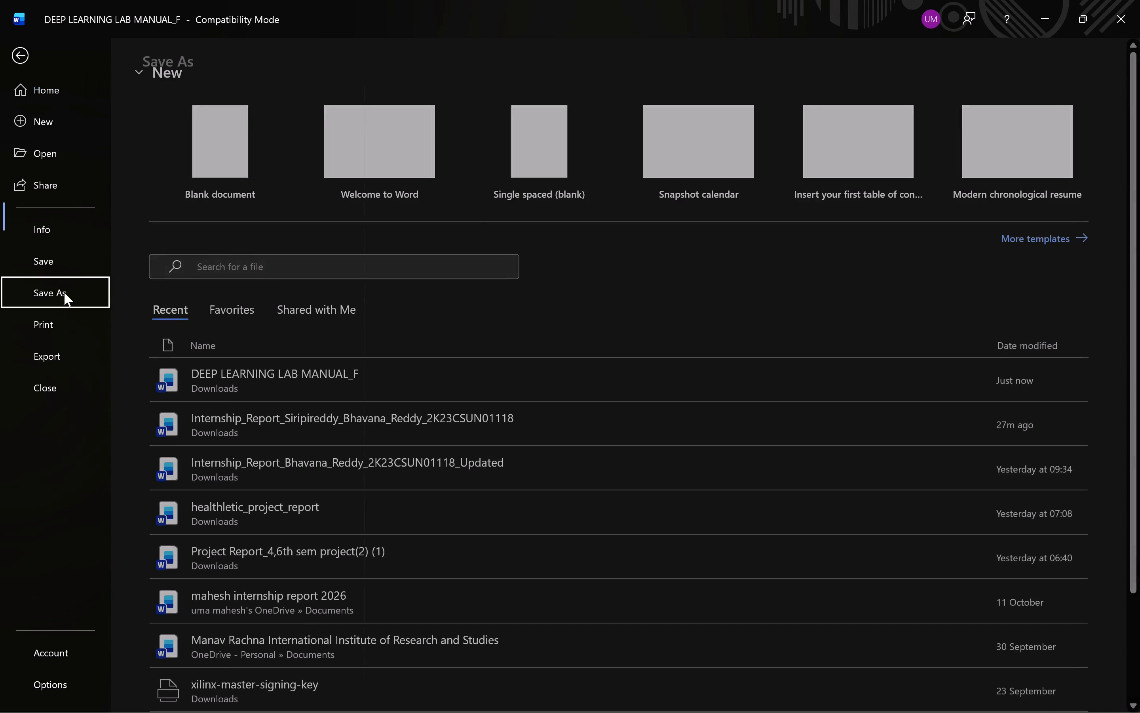
{"action": "left_click", "coordinate": [508, 175]}
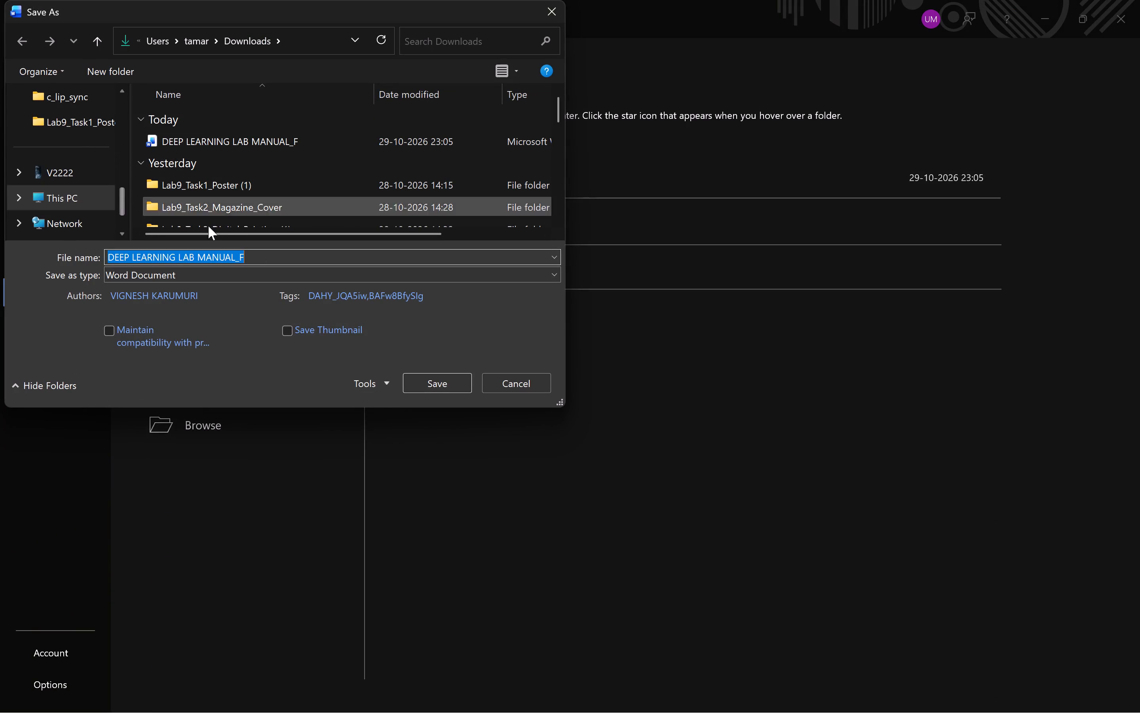
{"action": "left_click", "coordinate": [250, 259]}
{"action": "left_click", "coordinate": [250, 259]}
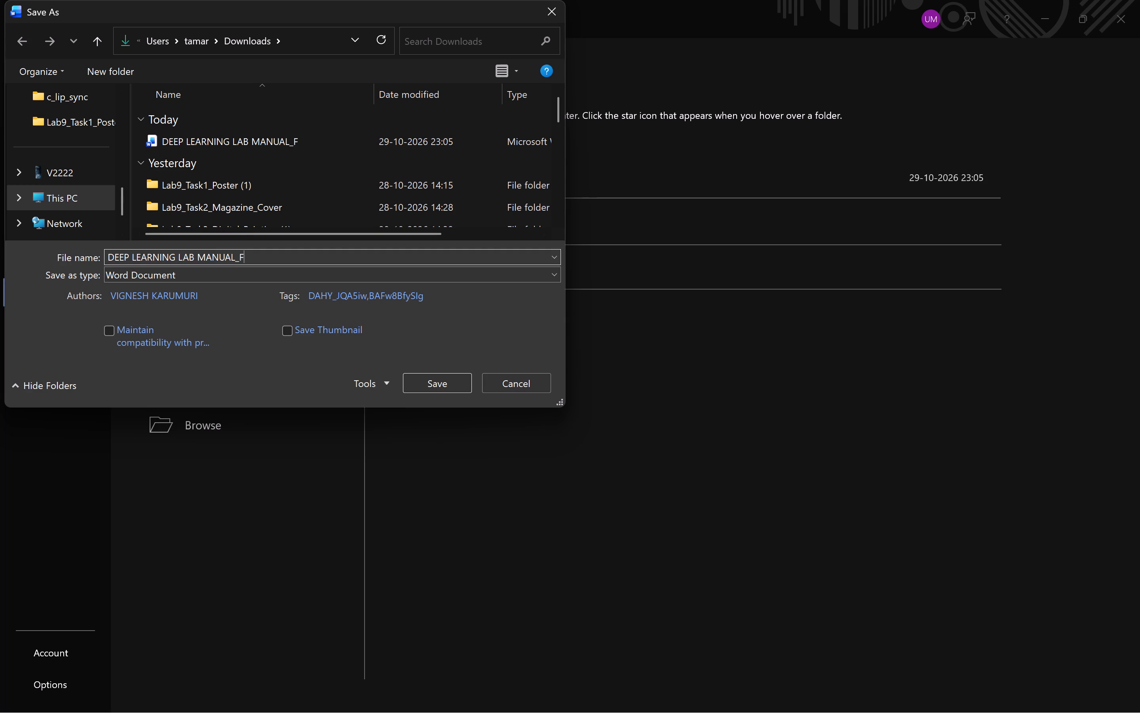
{"action": "key", "text": "1"}
{"action": "scroll", "coordinate": [71, 193], "scroll_direction": "up", "scroll_amount": 2}
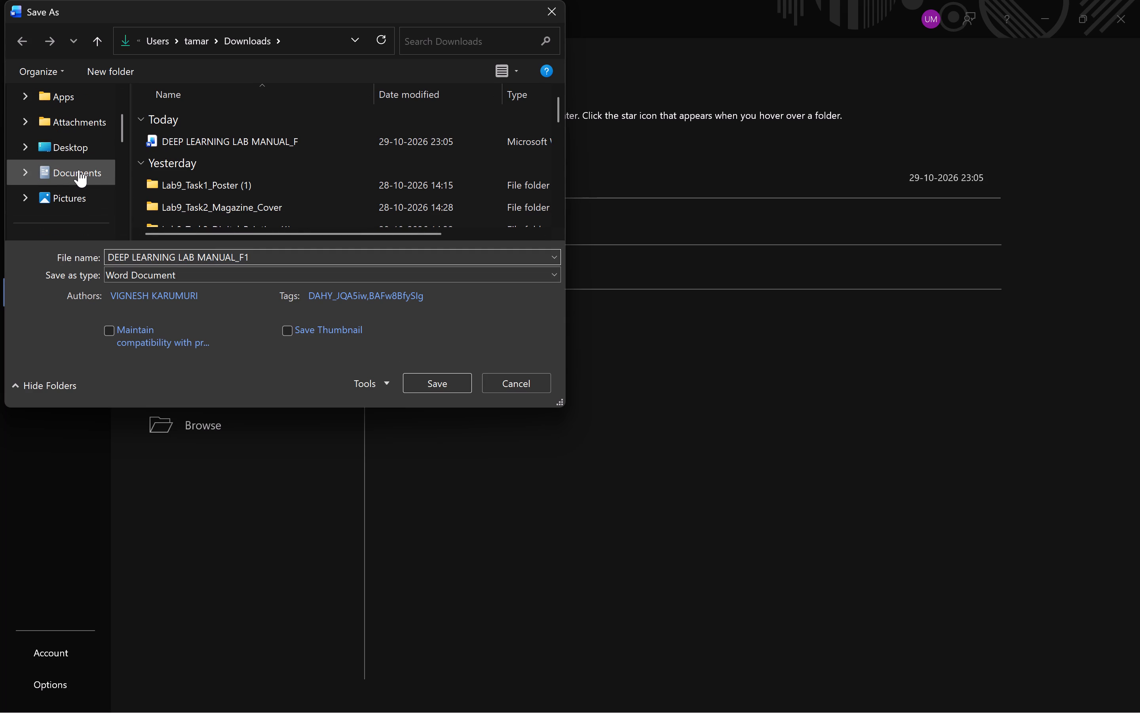
{"action": "scroll", "coordinate": [79, 170], "scroll_direction": "down", "scroll_amount": 2}
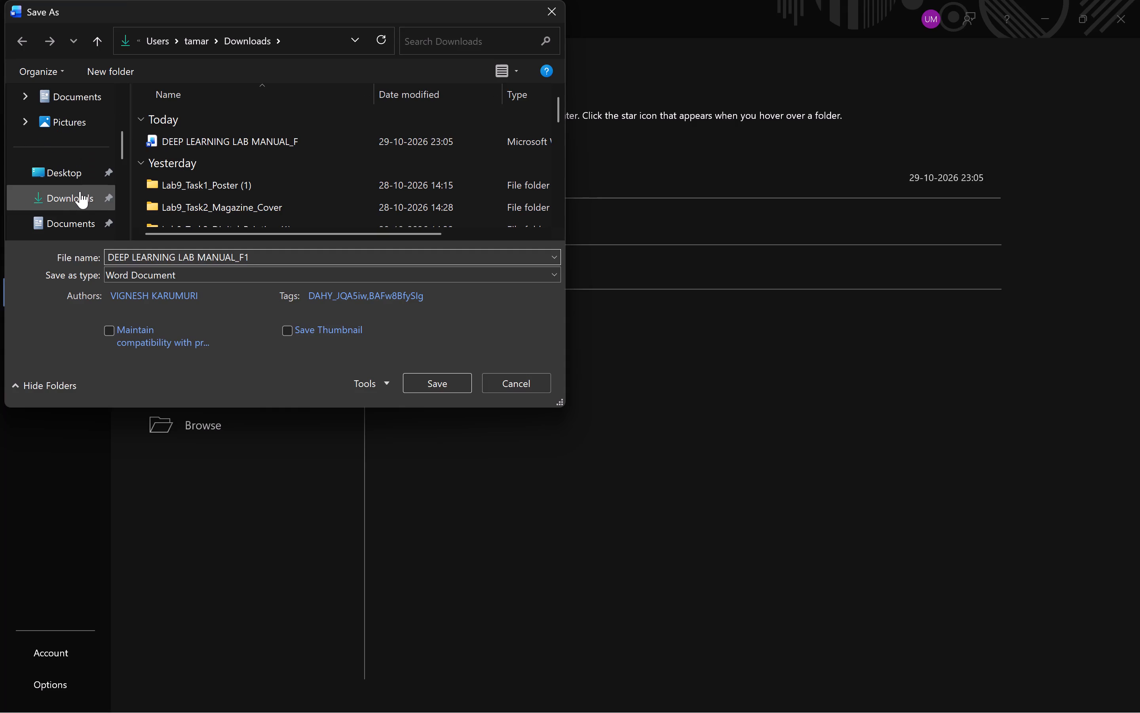
{"action": "left_click", "coordinate": [80, 191]}
{"action": "left_click", "coordinate": [432, 378]}
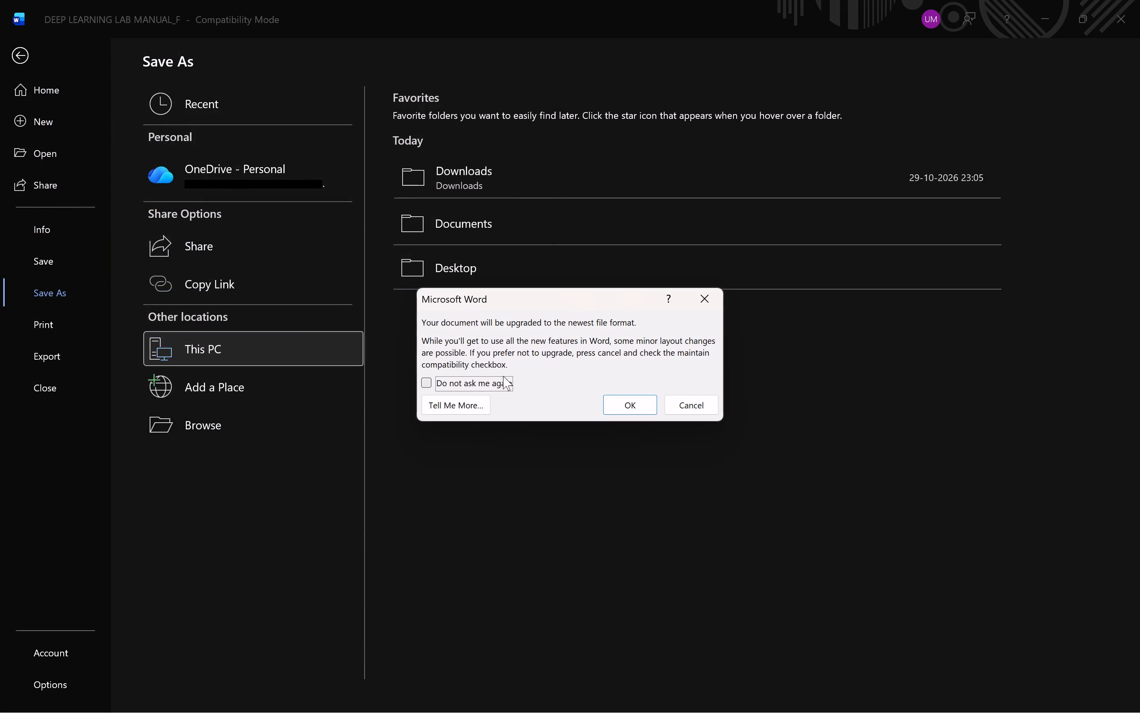
{"action": "left_click", "coordinate": [633, 402]}
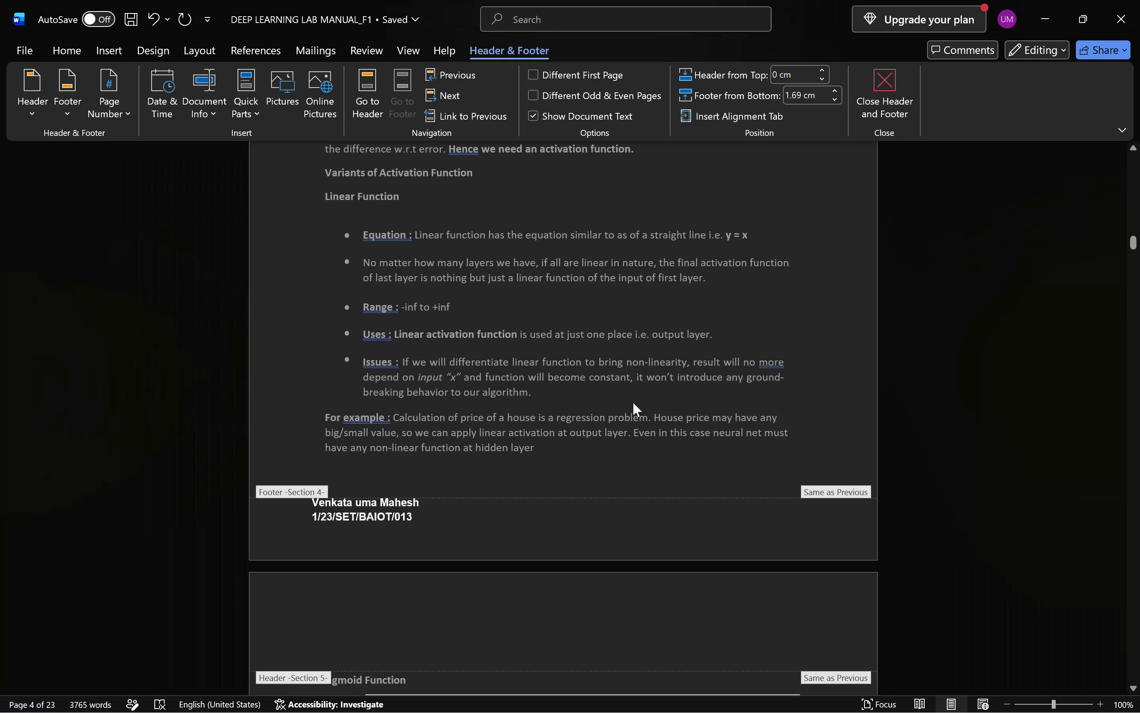
Bring up the open WhatsApp windows to switch away from the document.
{"action": "scroll", "coordinate": [633, 402], "scroll_direction": "down", "scroll_amount": 1}
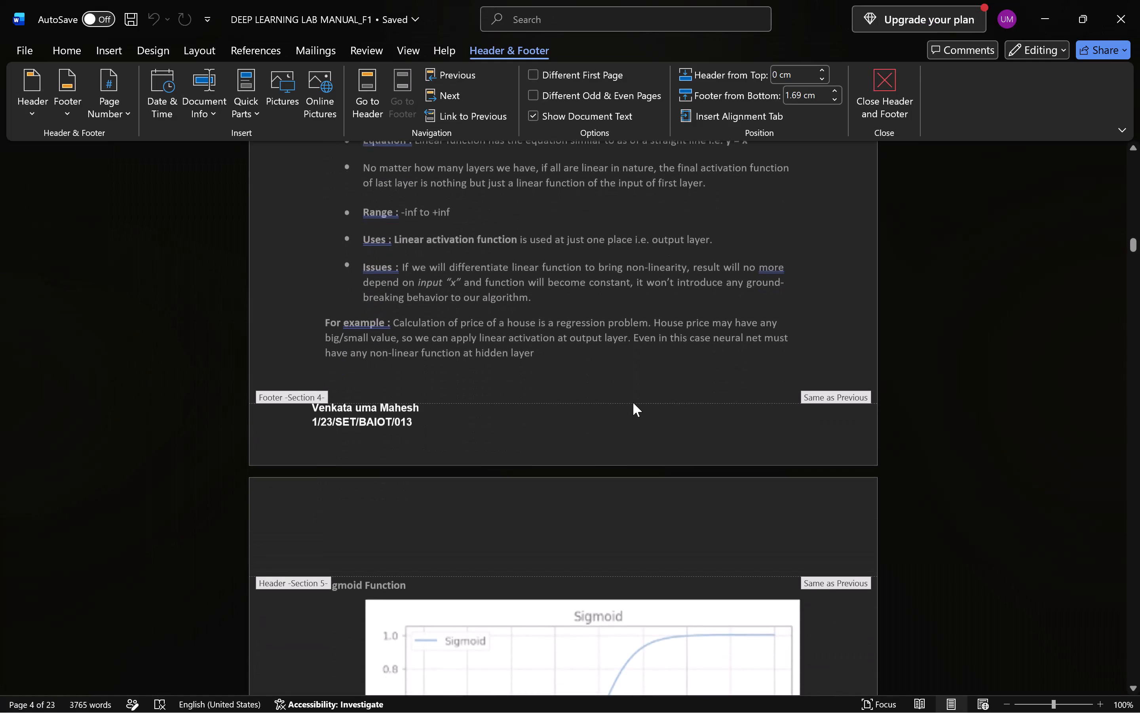
{"action": "scroll", "coordinate": [633, 402], "scroll_direction": "down", "scroll_amount": 1}
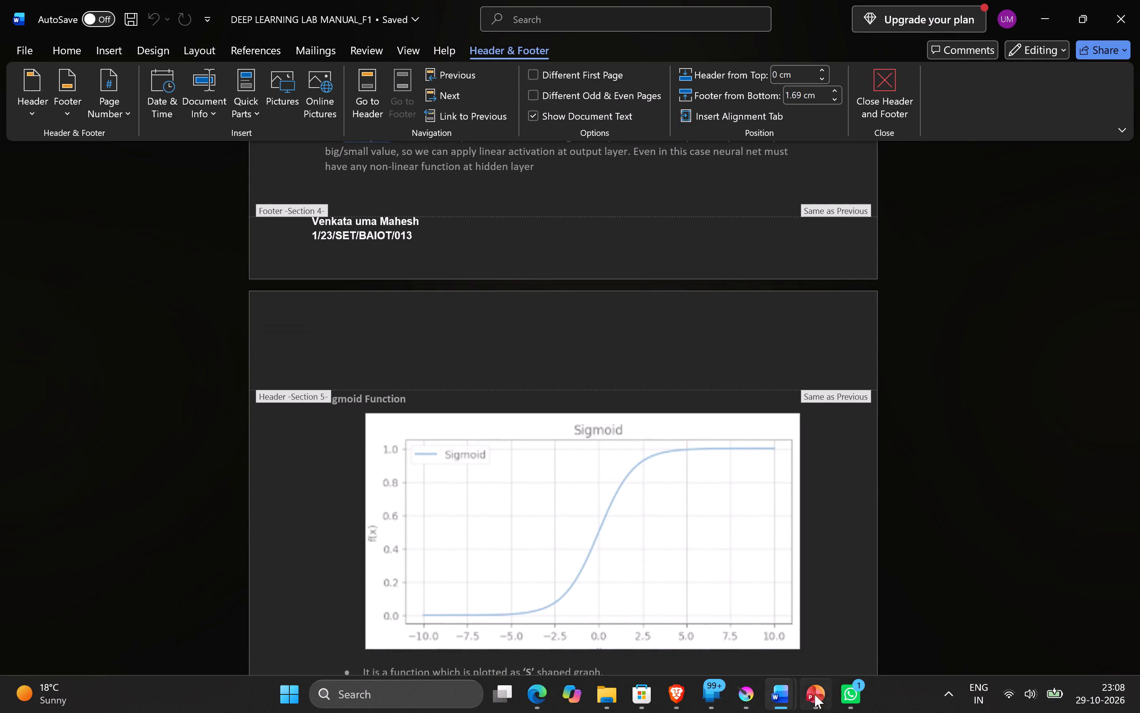
{"action": "left_click", "coordinate": [851, 692]}
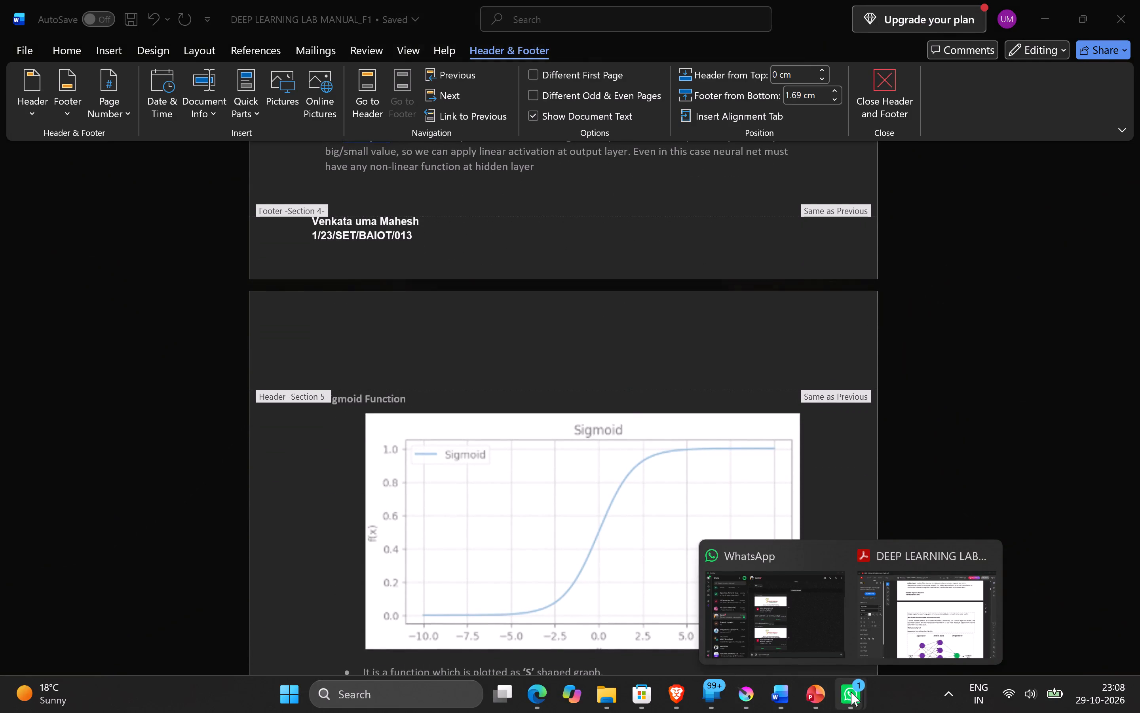
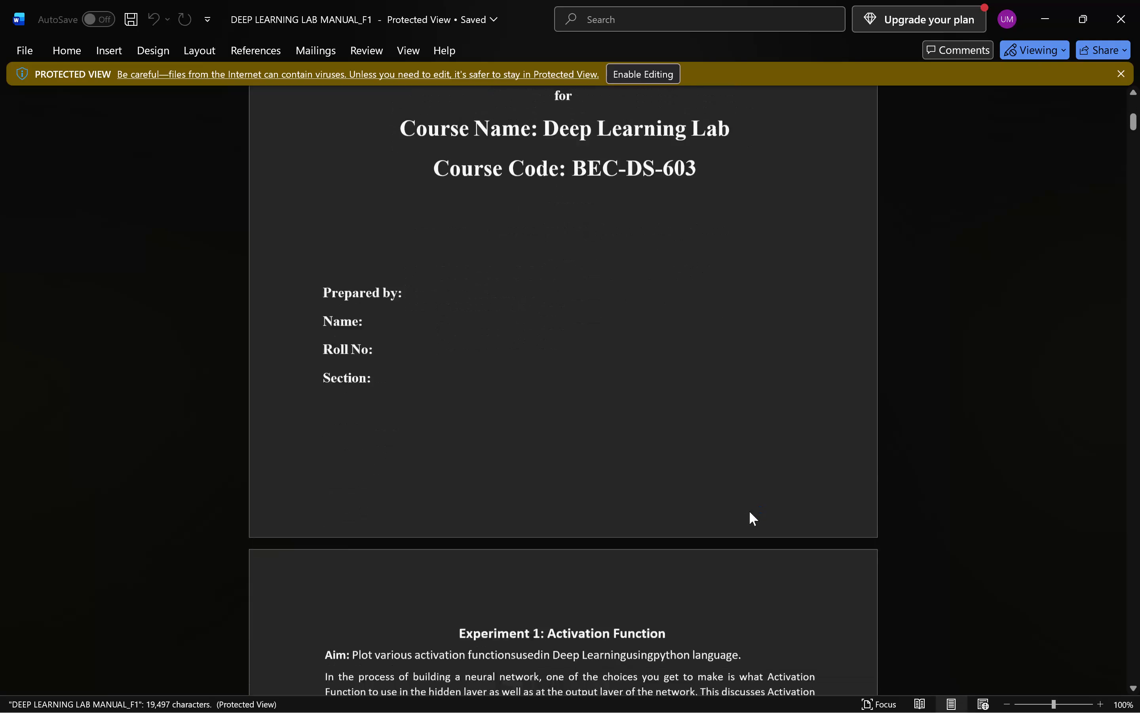
Review the first pages of the saved DEEP LEARNING LAB MANUAL_F1 copy, checking the name and roll number in the footers.
{"action": "scroll", "coordinate": [749, 511], "scroll_direction": "down", "scroll_amount": 3}
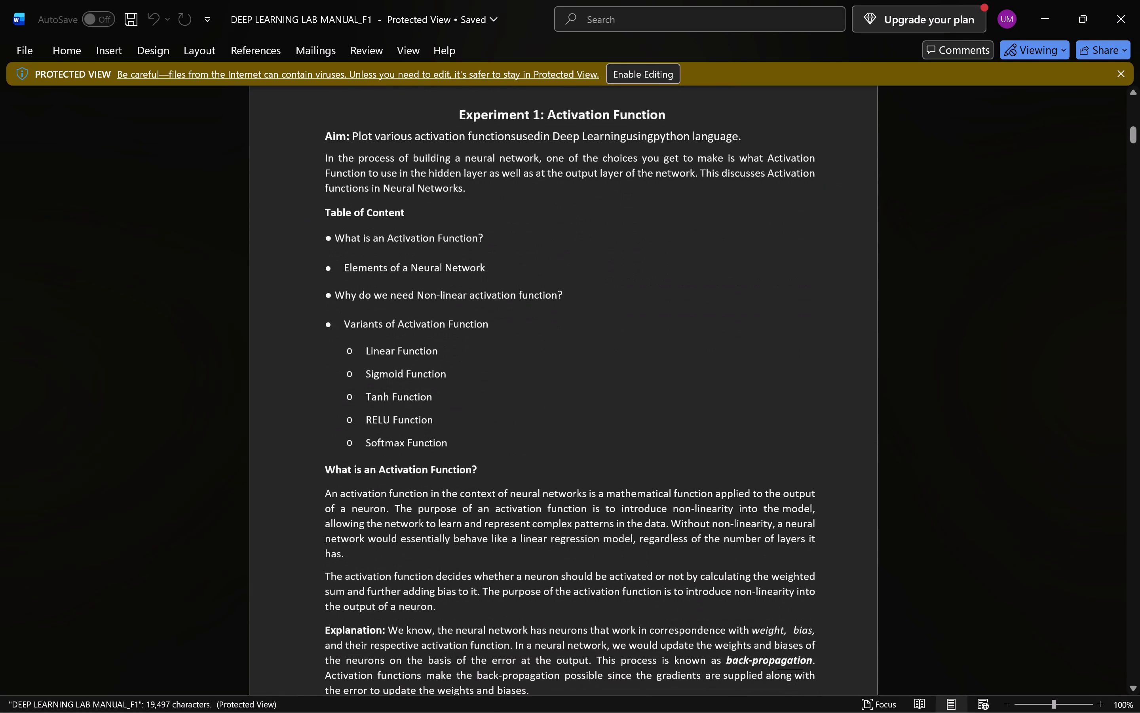
{"action": "scroll", "coordinate": [749, 511], "scroll_direction": "down", "scroll_amount": 4}
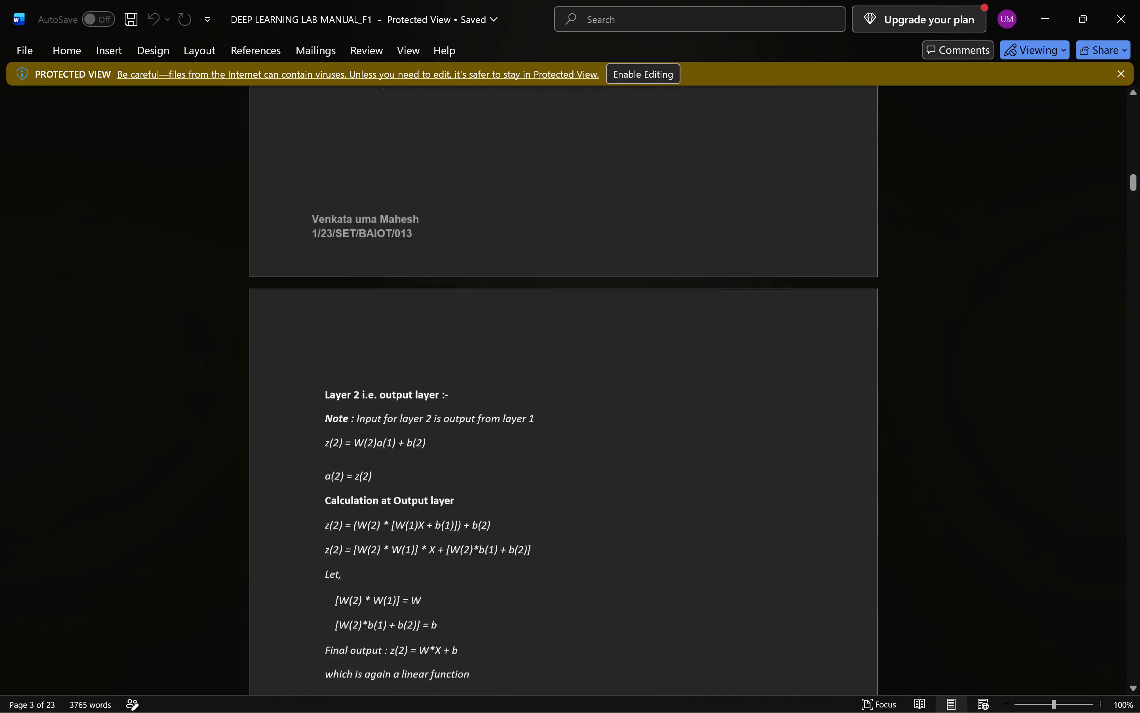
{"action": "scroll", "coordinate": [749, 511], "scroll_direction": "up", "scroll_amount": 3}
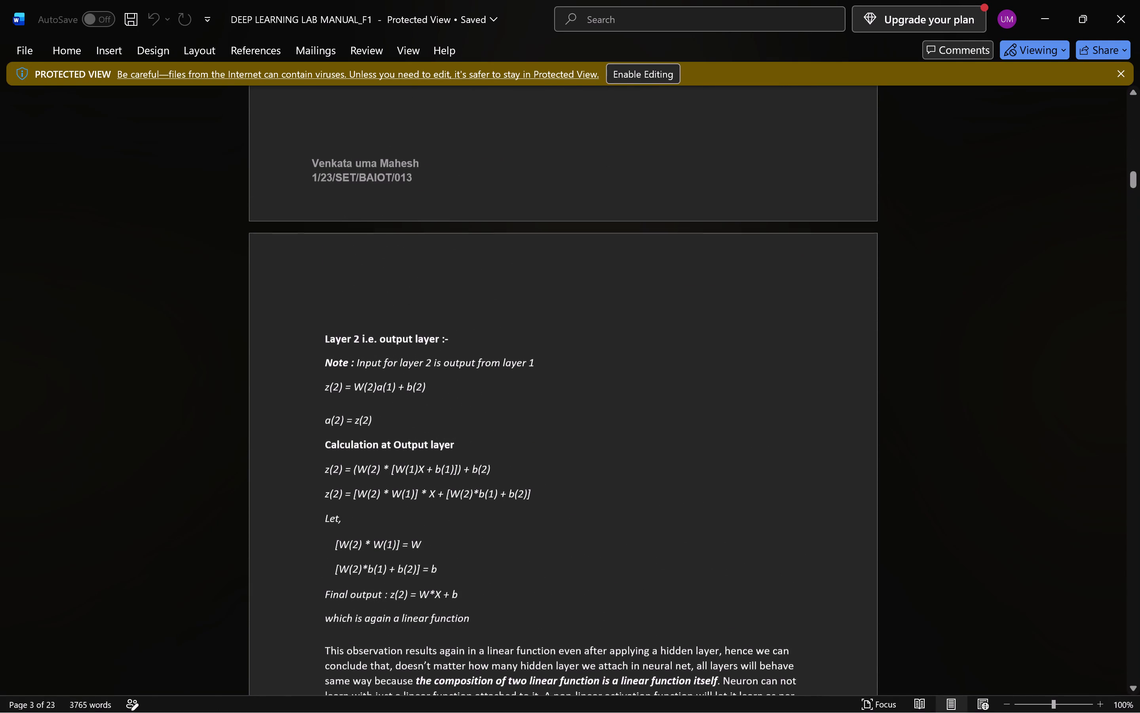
{"action": "scroll", "coordinate": [749, 511], "scroll_direction": "down", "scroll_amount": 2}
{"action": "scroll", "coordinate": [749, 511], "scroll_direction": "up", "scroll_amount": 4}
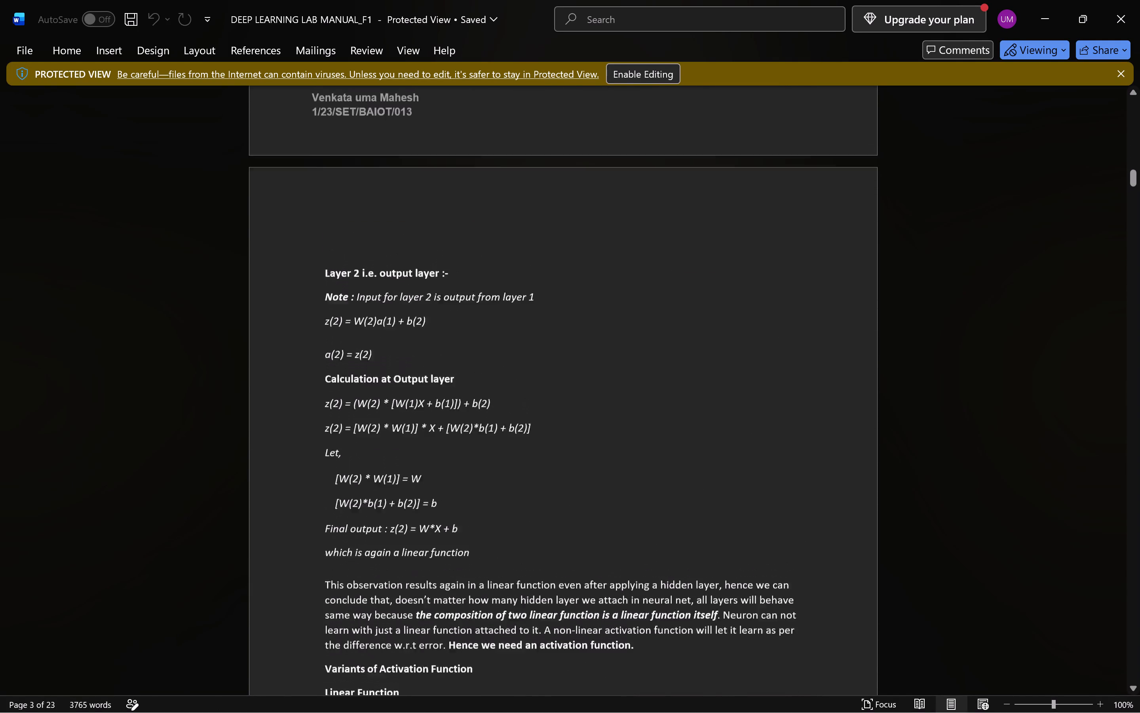
{"action": "scroll", "coordinate": [749, 511], "scroll_direction": "up", "scroll_amount": 12}
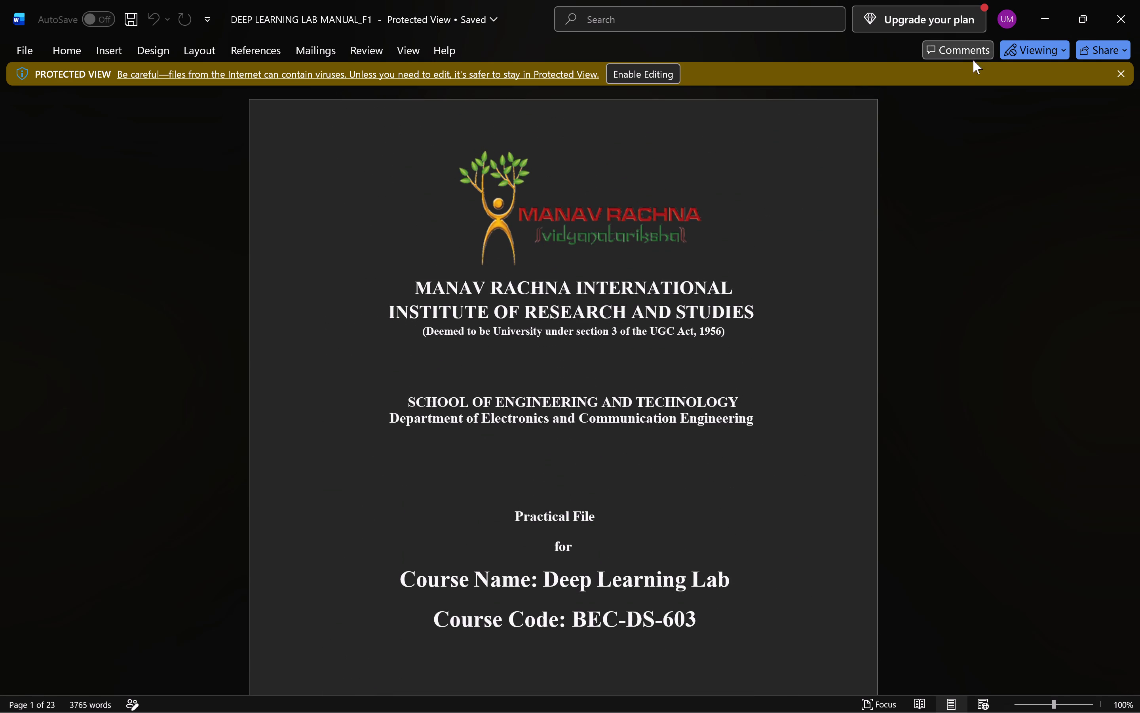
Enable editing in the protected copy, close it, and return to the document window with the footer open for editing.
{"action": "left_click", "coordinate": [651, 77]}
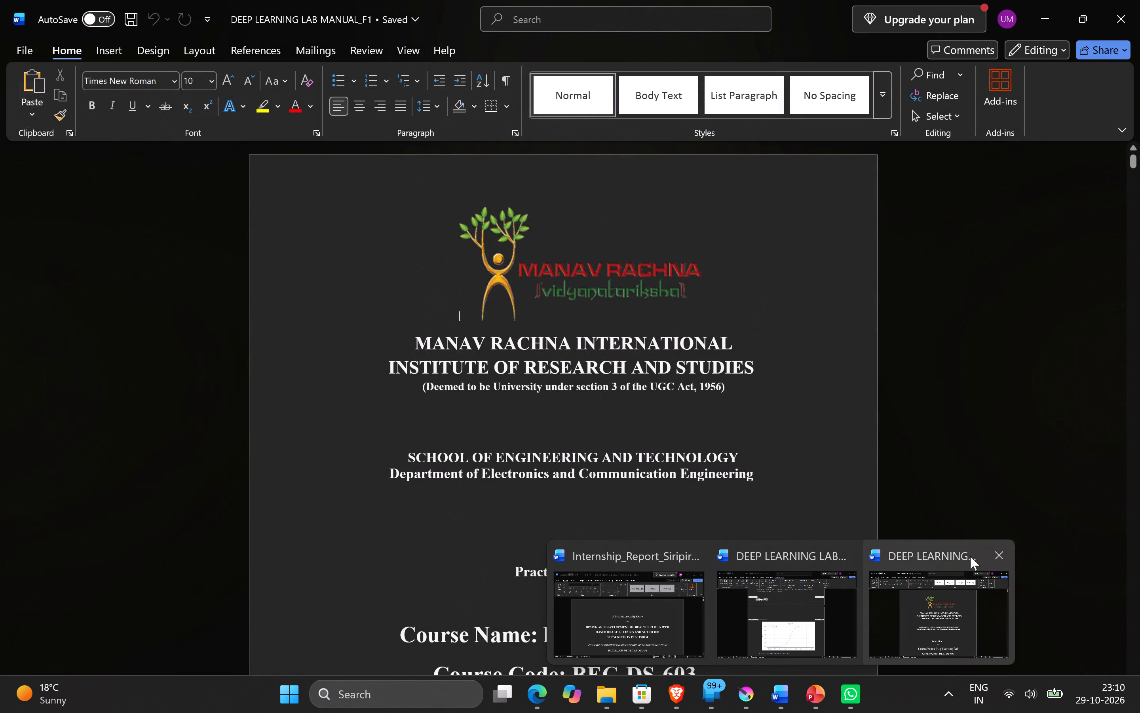
{"action": "left_click", "coordinate": [1000, 553]}
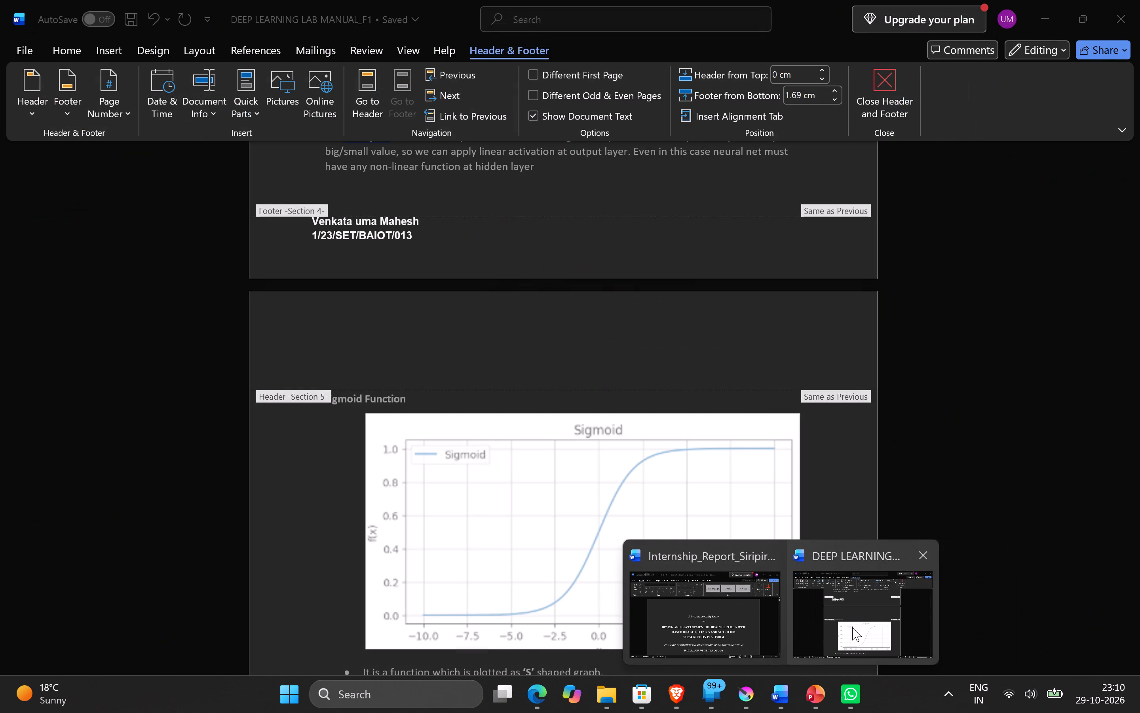
{"action": "left_click", "coordinate": [852, 627]}
Examine the cover page and the section footers through to Section 23 for the student's name and roll number.
{"action": "scroll", "coordinate": [641, 477], "scroll_direction": "up", "scroll_amount": 10}
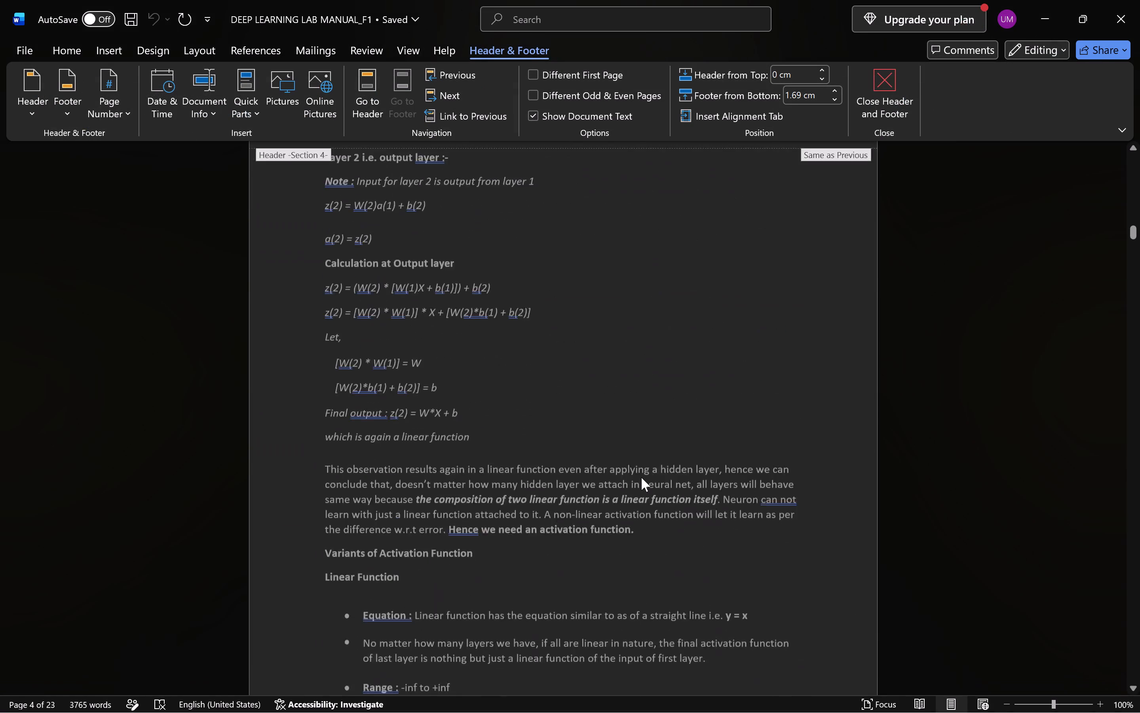
{"action": "scroll", "coordinate": [641, 477], "scroll_direction": "up", "scroll_amount": 10}
{"action": "scroll", "coordinate": [506, 506], "scroll_direction": "down", "scroll_amount": 3}
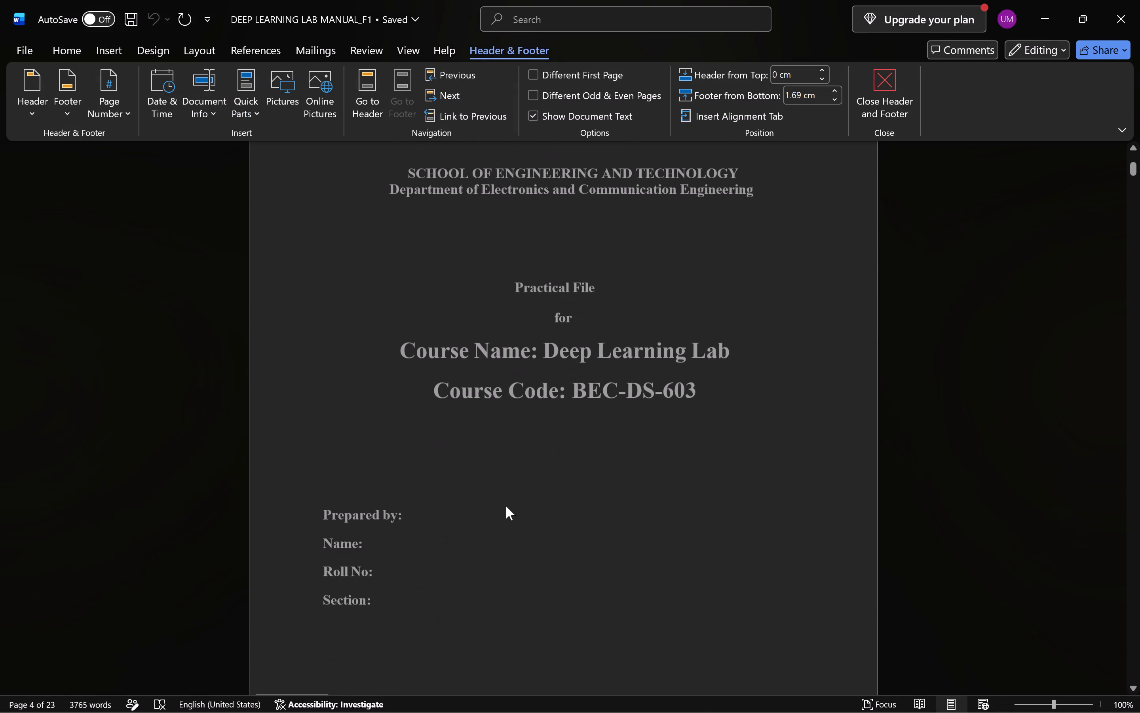
{"action": "scroll", "coordinate": [506, 506], "scroll_direction": "down", "scroll_amount": 1}
{"action": "scroll", "coordinate": [422, 453], "scroll_direction": "down", "scroll_amount": 7}
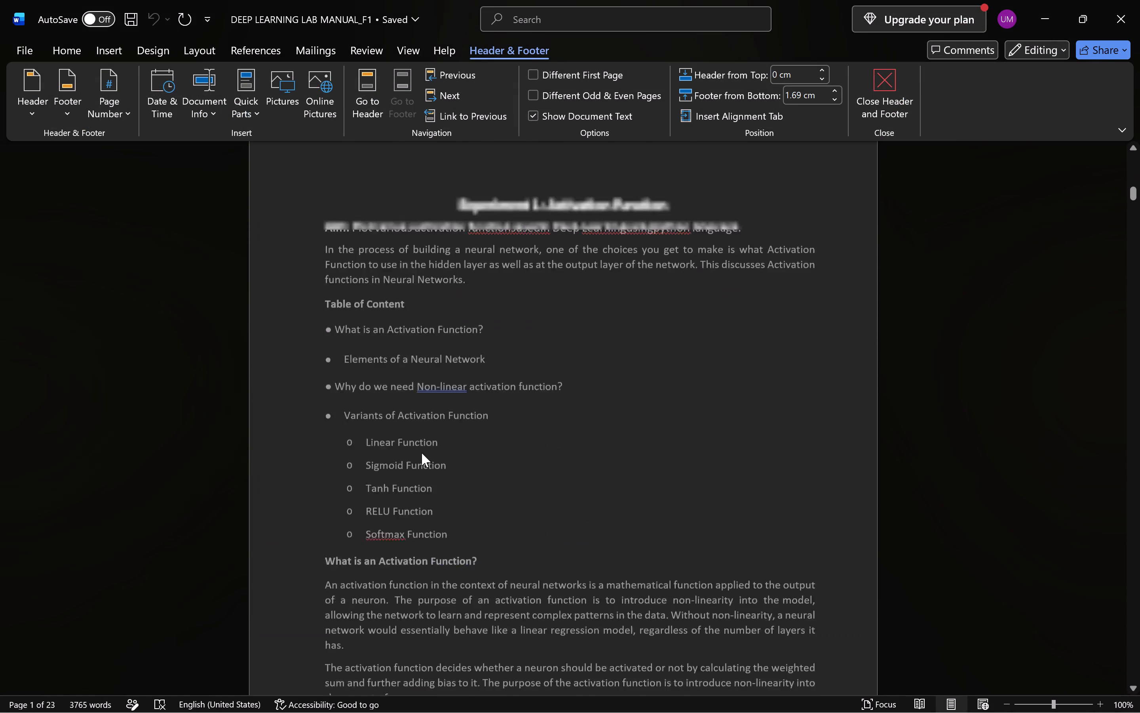
{"action": "scroll", "coordinate": [422, 453], "scroll_direction": "down", "scroll_amount": 20}
{"action": "scroll", "coordinate": [422, 453], "scroll_direction": "down", "scroll_amount": 20}
{"action": "scroll", "coordinate": [422, 453], "scroll_direction": "down", "scroll_amount": 20}
{"action": "scroll", "coordinate": [422, 453], "scroll_direction": "down", "scroll_amount": 4}
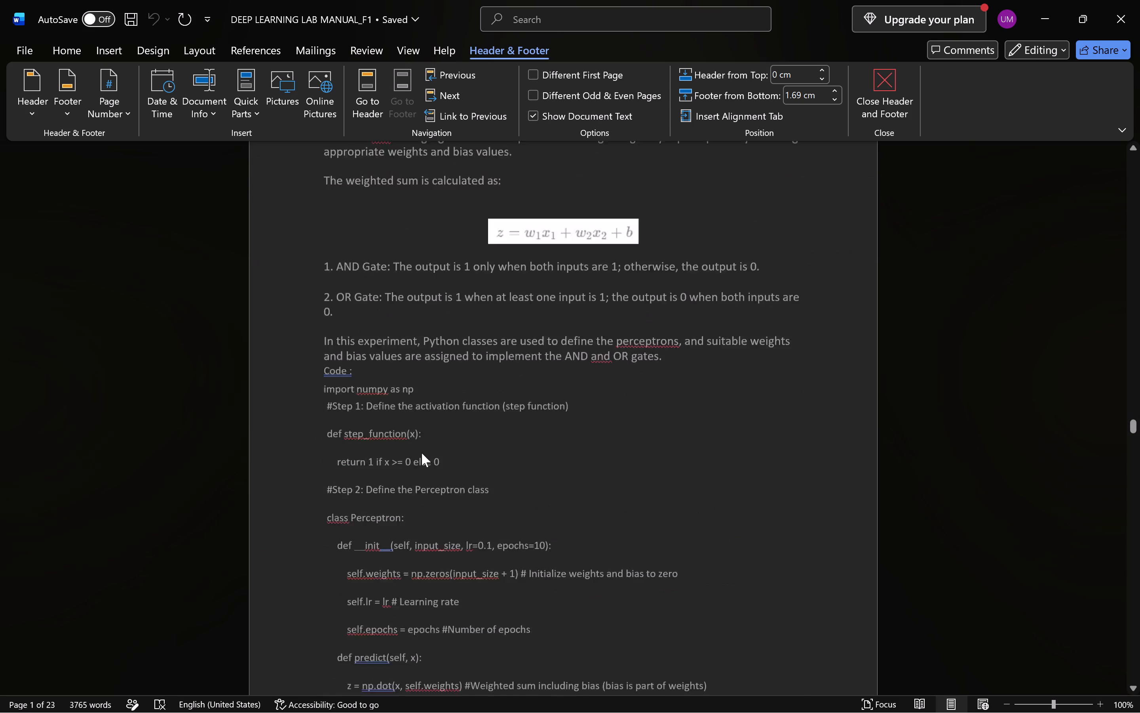
{"action": "scroll", "coordinate": [422, 453], "scroll_direction": "down", "scroll_amount": 10}
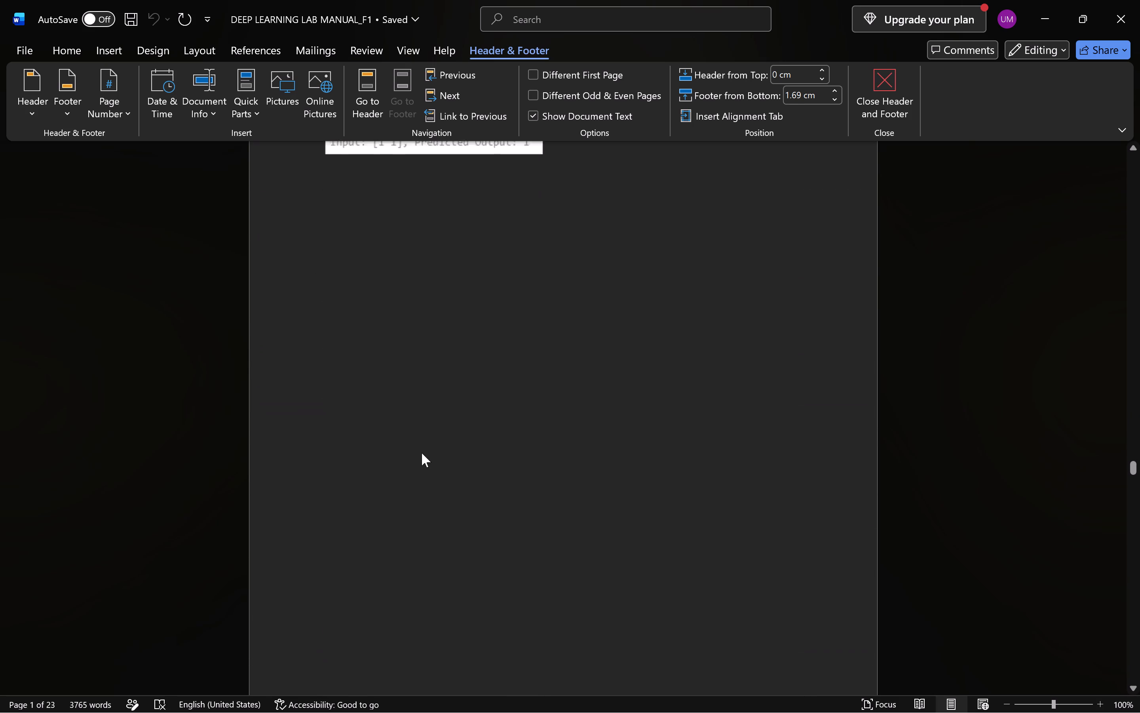
{"action": "scroll", "coordinate": [422, 453], "scroll_direction": "down", "scroll_amount": 7}
{"action": "scroll", "coordinate": [422, 453], "scroll_direction": "down", "scroll_amount": 20}
{"action": "scroll", "coordinate": [422, 453], "scroll_direction": "down", "scroll_amount": 20}
{"action": "scroll", "coordinate": [422, 453], "scroll_direction": "down", "scroll_amount": 20}
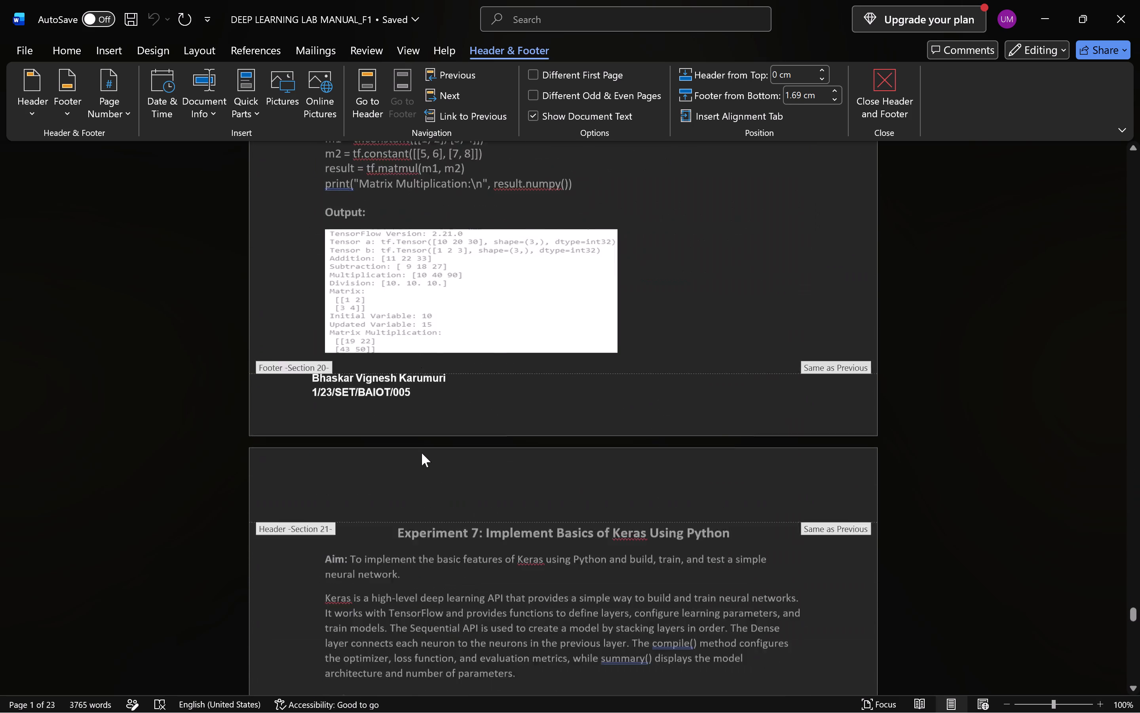
{"action": "scroll", "coordinate": [422, 453], "scroll_direction": "down", "scroll_amount": 9}
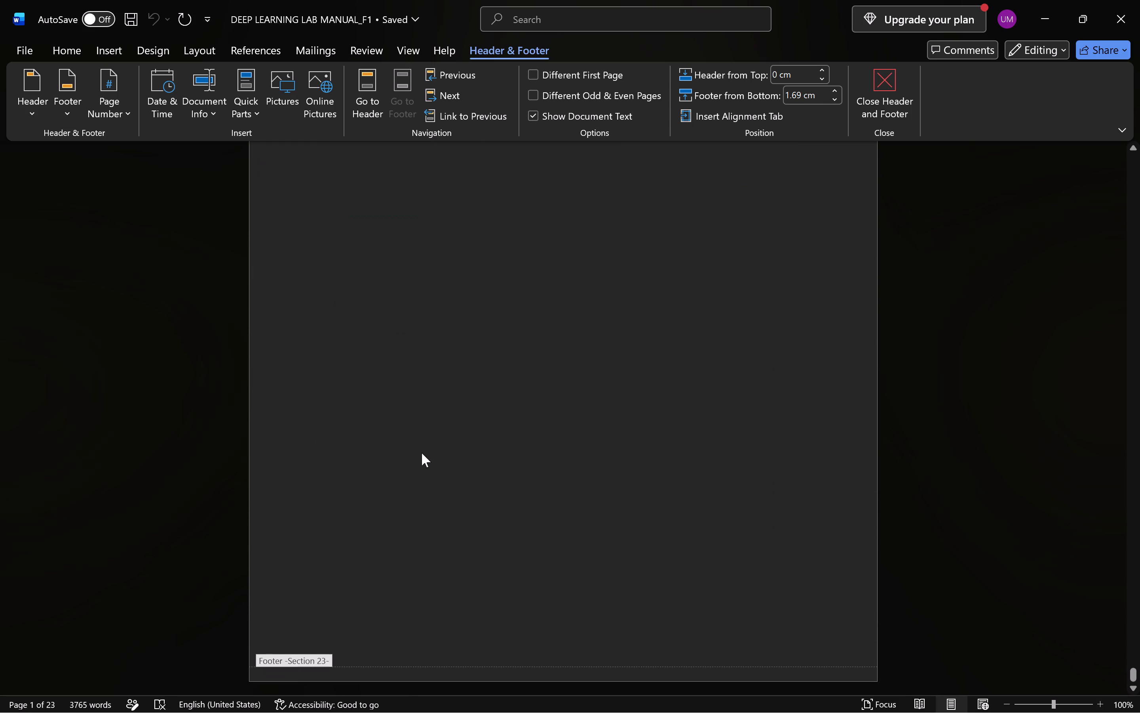
{"action": "scroll", "coordinate": [422, 453], "scroll_direction": "up", "scroll_amount": 6}
{"action": "scroll", "coordinate": [422, 453], "scroll_direction": "up", "scroll_amount": 17}
{"action": "scroll", "coordinate": [422, 453], "scroll_direction": "up", "scroll_amount": 20}
{"action": "scroll", "coordinate": [422, 453], "scroll_direction": "up", "scroll_amount": 16}
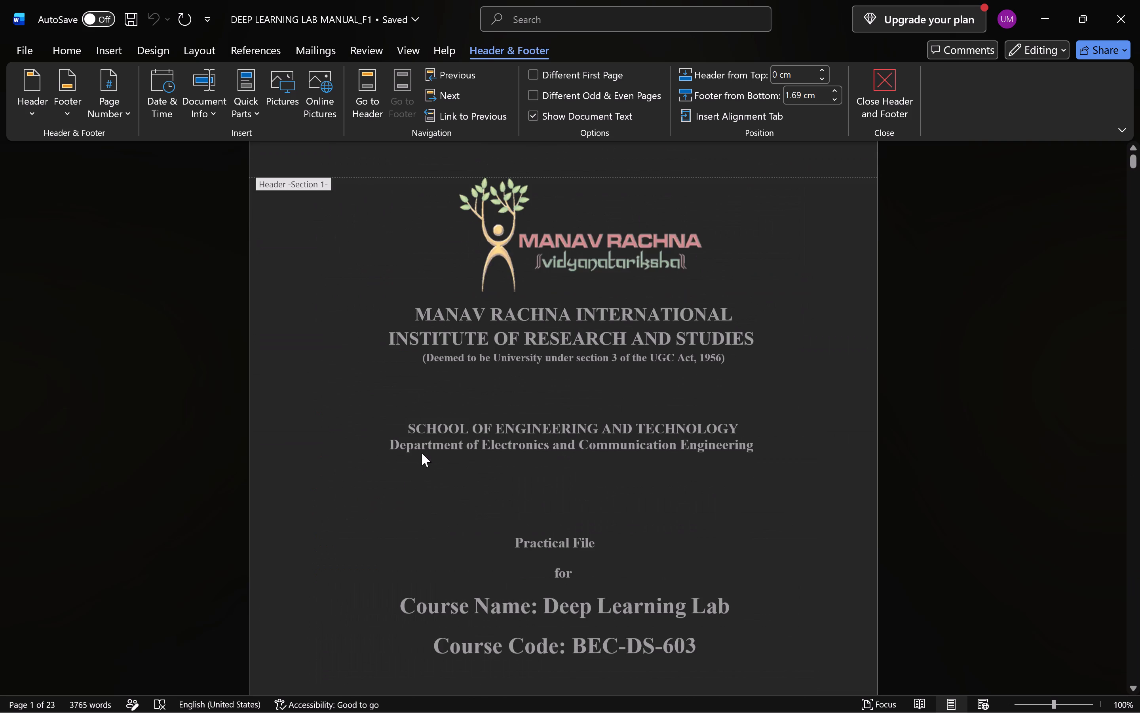
{"action": "scroll", "coordinate": [422, 453], "scroll_direction": "up", "scroll_amount": 7}
{"action": "scroll", "coordinate": [422, 453], "scroll_direction": "down", "scroll_amount": 2}
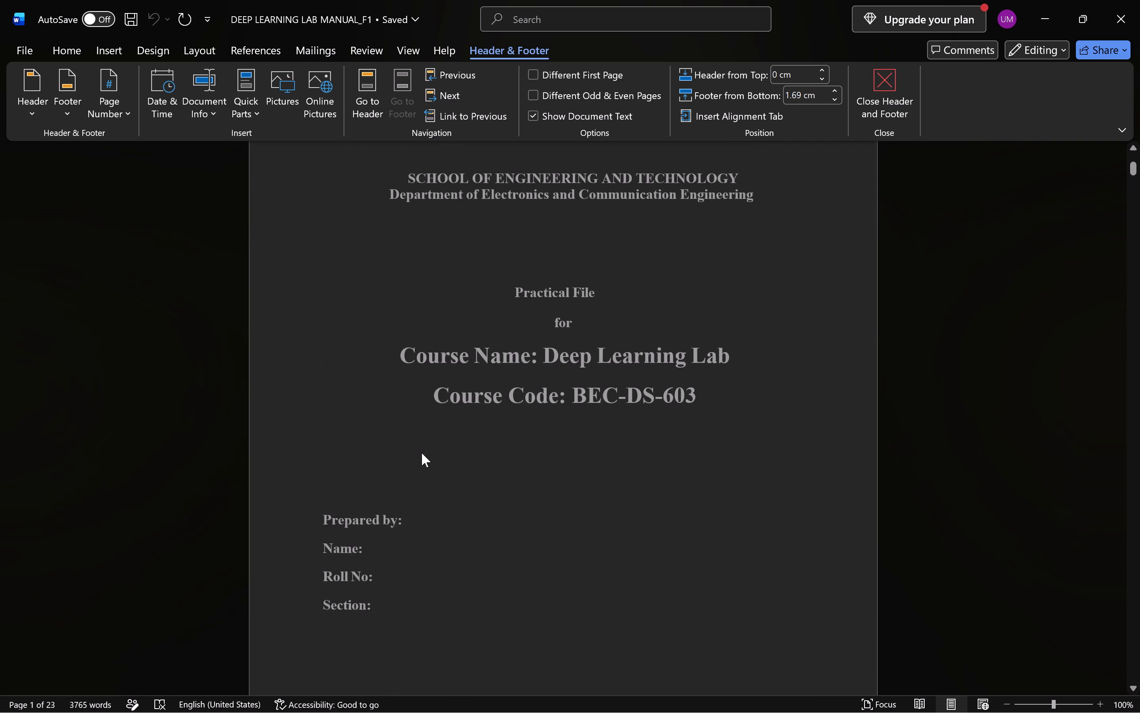
{"action": "scroll", "coordinate": [422, 453], "scroll_direction": "down", "scroll_amount": 1}
{"action": "left_click", "coordinate": [410, 452]}
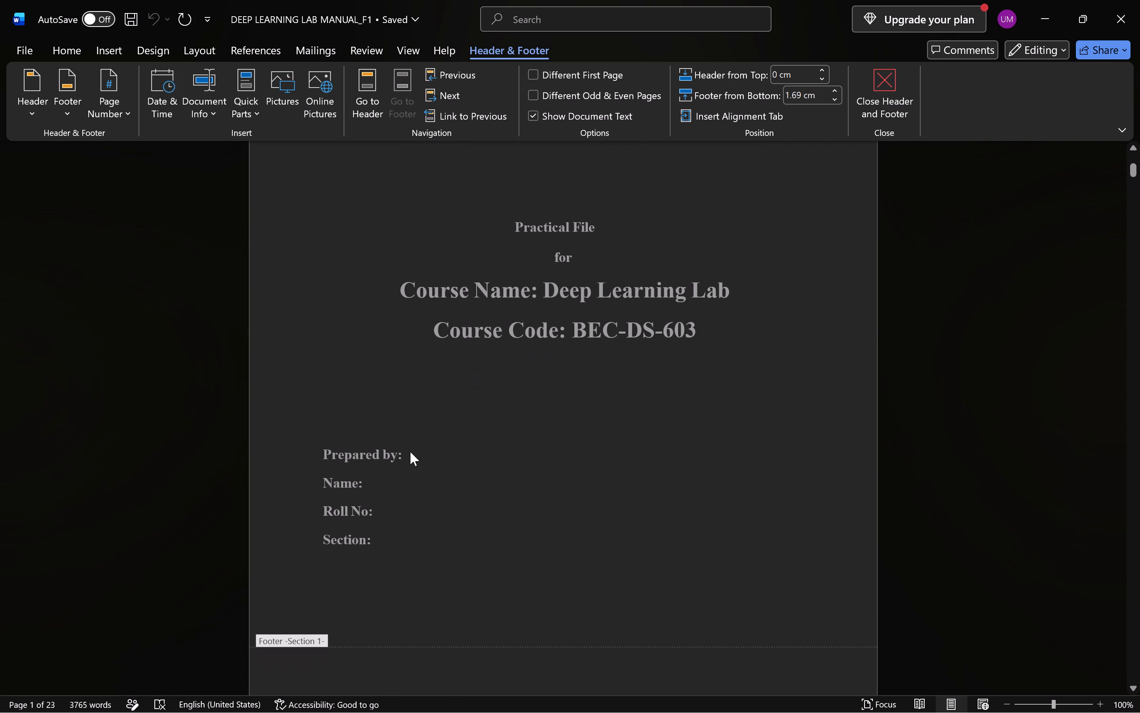
Copy the student's name and roll number from the Section 4 footer text box.
{"action": "scroll", "coordinate": [410, 452], "scroll_direction": "down", "scroll_amount": 10}
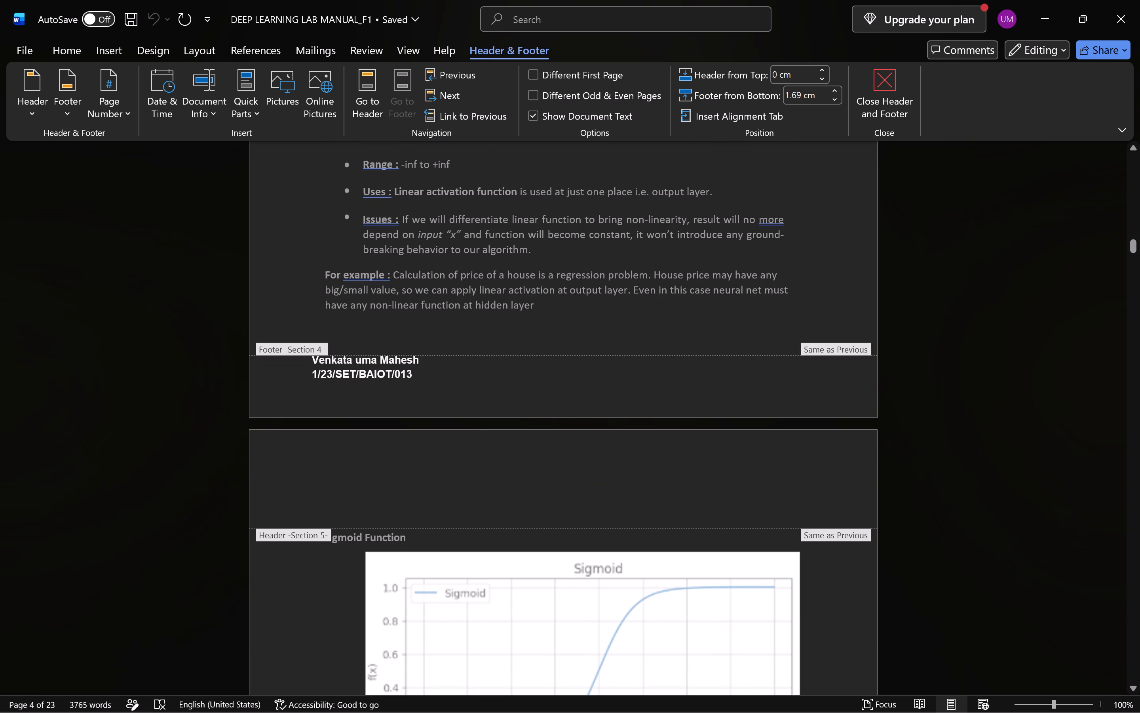
{"action": "left_click_drag", "start_coordinate": [422, 378], "coordinate": [336, 366]}
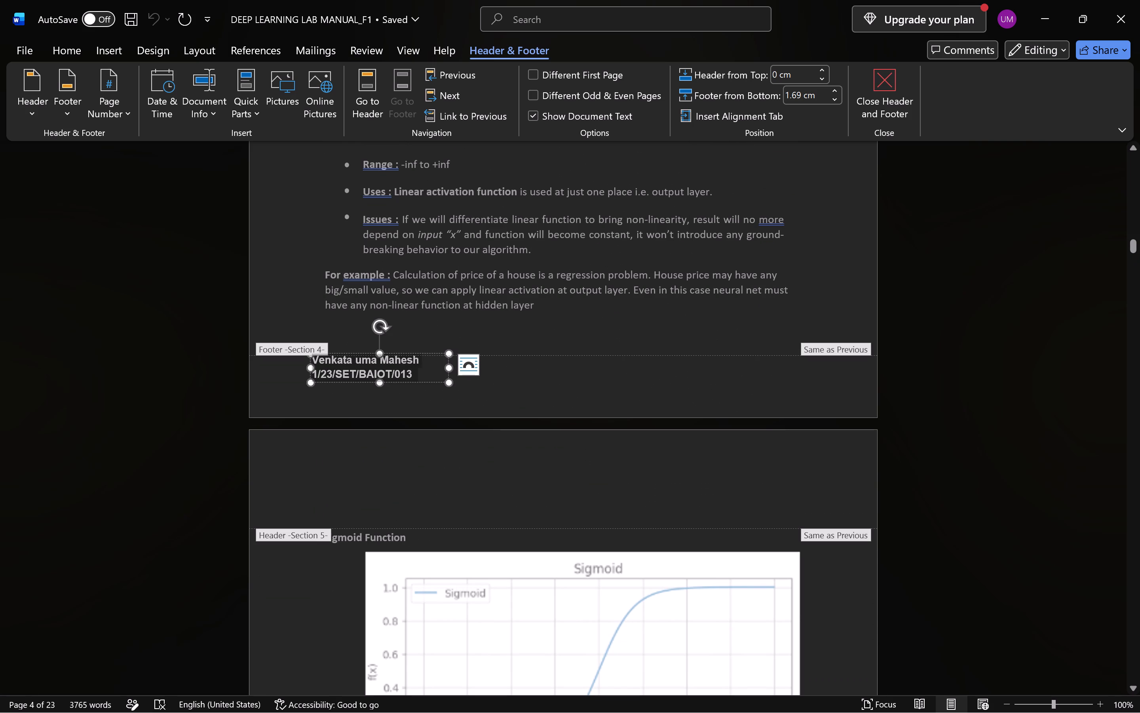
{"action": "left_click_drag", "start_coordinate": [336, 366], "coordinate": [334, 366]}
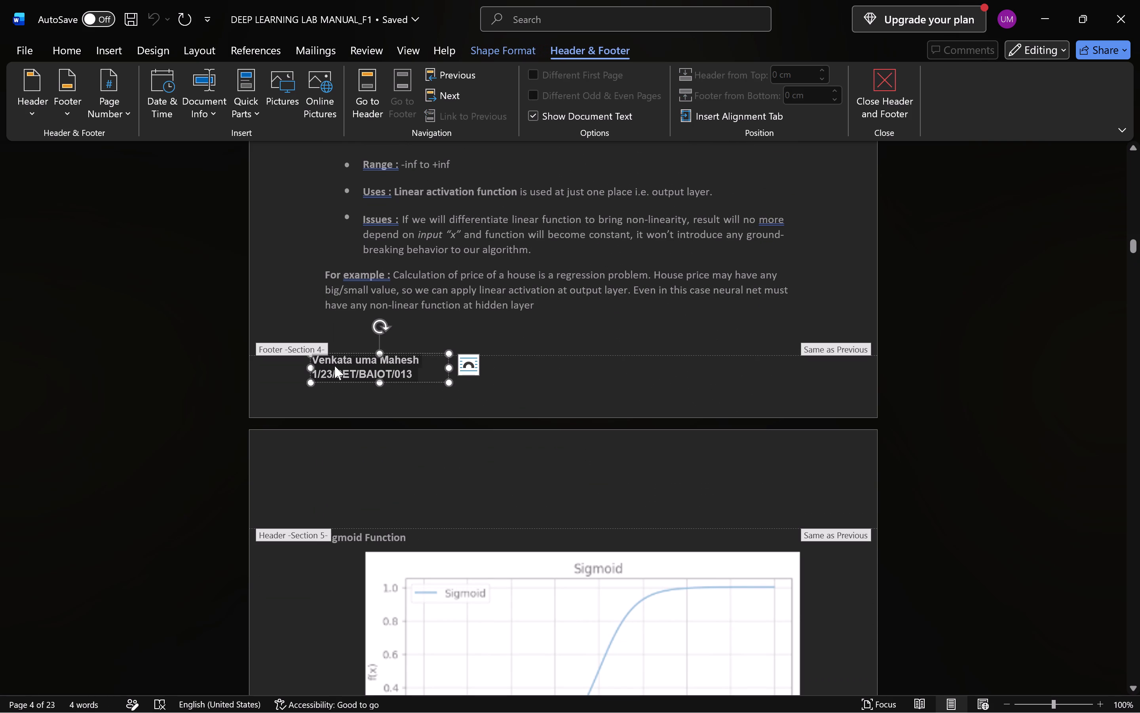
{"action": "key", "text": "ctrl+c"}
Clear the old name and roll number from the Section 10 footer text box and paste the copied student details there.
{"action": "scroll", "coordinate": [438, 406], "scroll_direction": "down", "scroll_amount": 3}
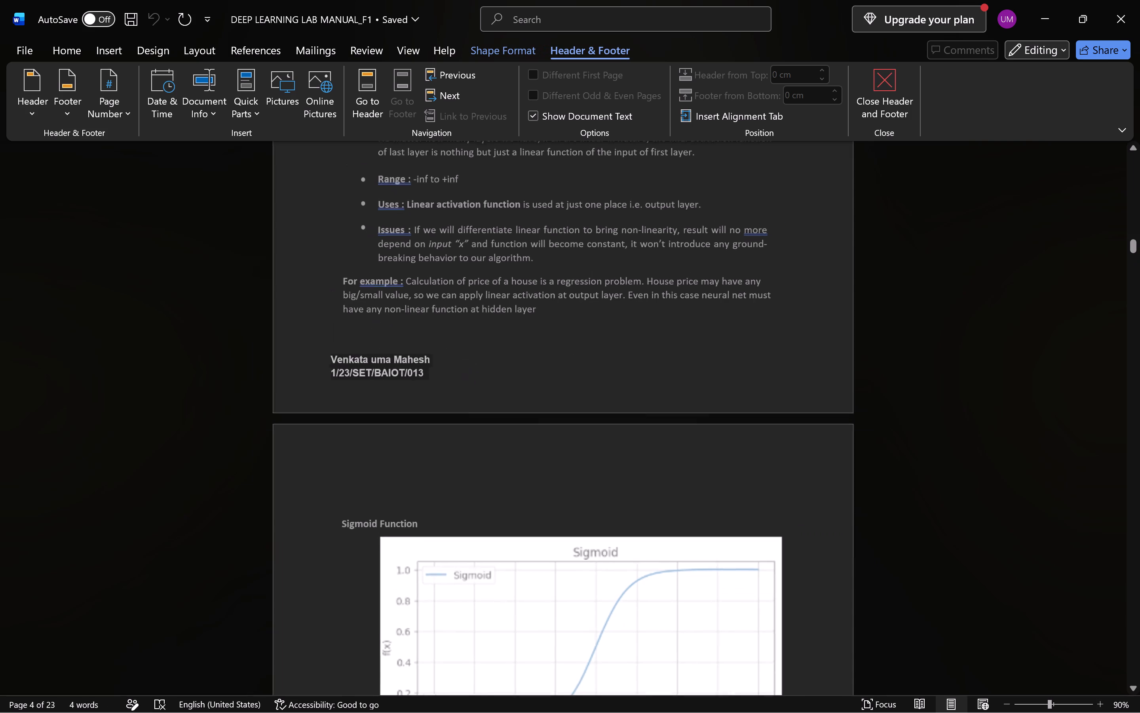
{"action": "scroll", "coordinate": [438, 406], "scroll_direction": "down", "scroll_amount": 6}
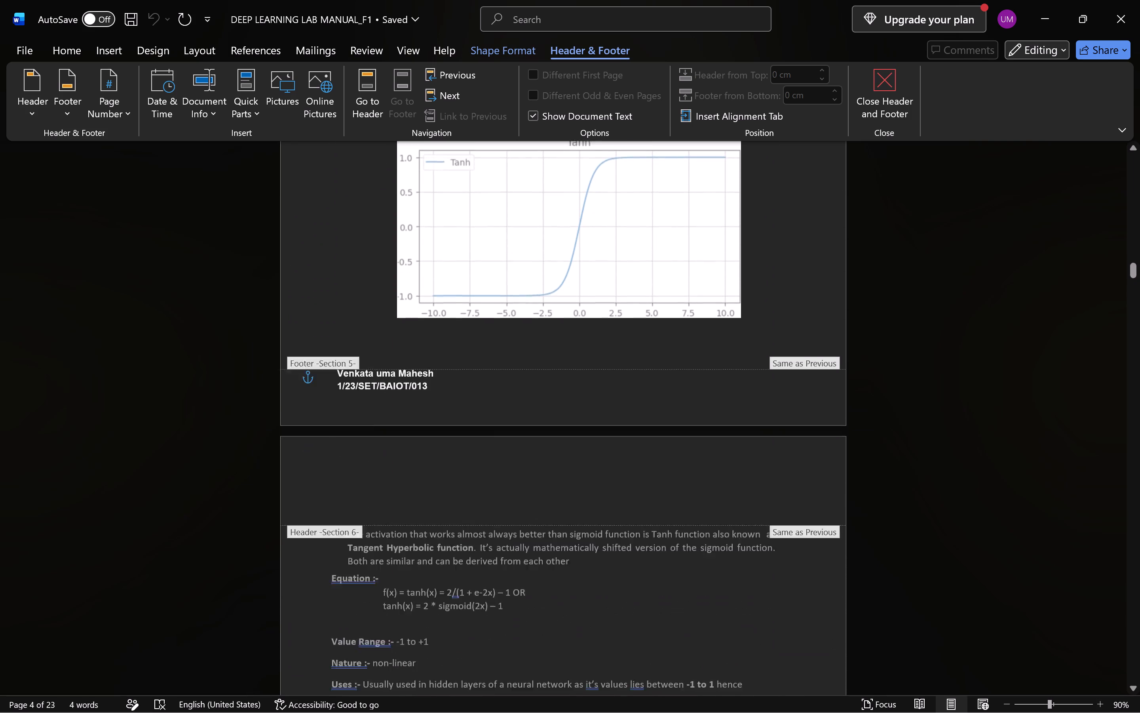
{"action": "scroll", "coordinate": [438, 406], "scroll_direction": "down", "scroll_amount": 6}
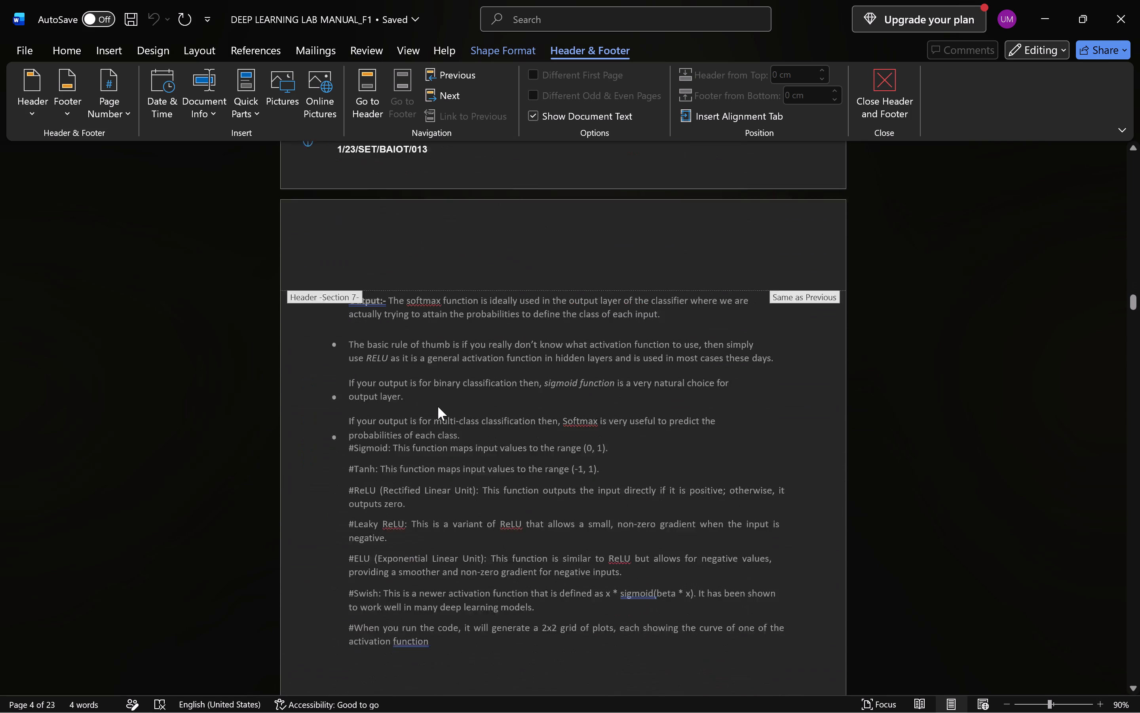
{"action": "scroll", "coordinate": [438, 406], "scroll_direction": "down", "scroll_amount": 2}
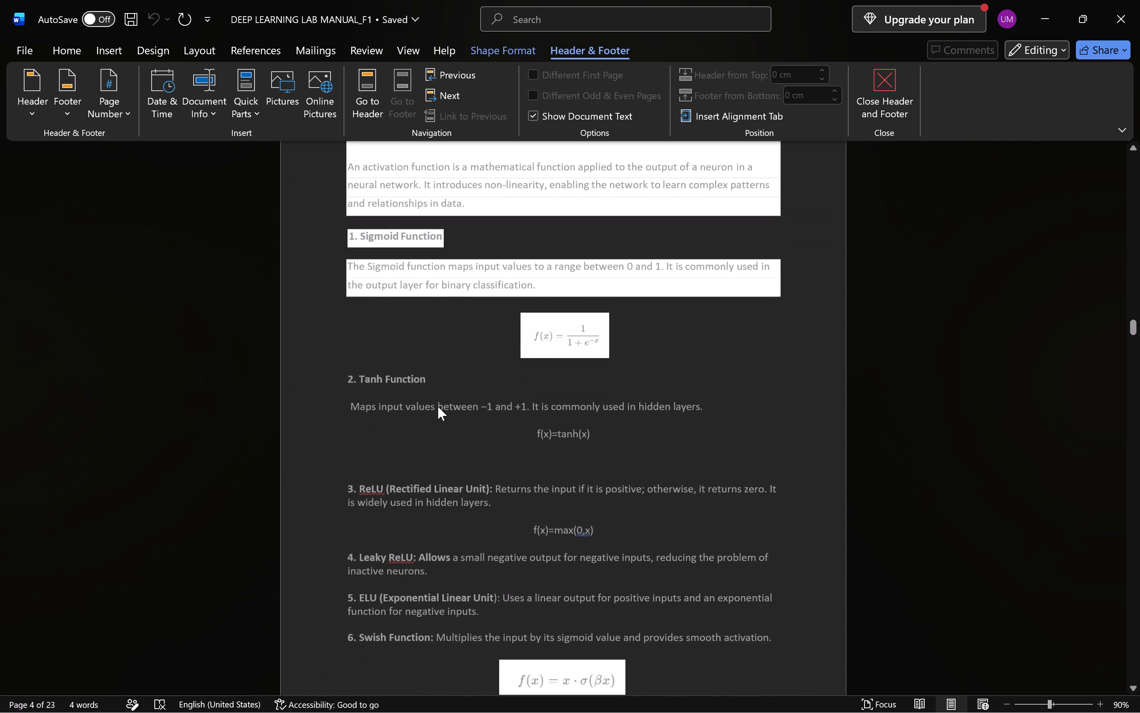
{"action": "scroll", "coordinate": [438, 406], "scroll_direction": "down", "scroll_amount": 5}
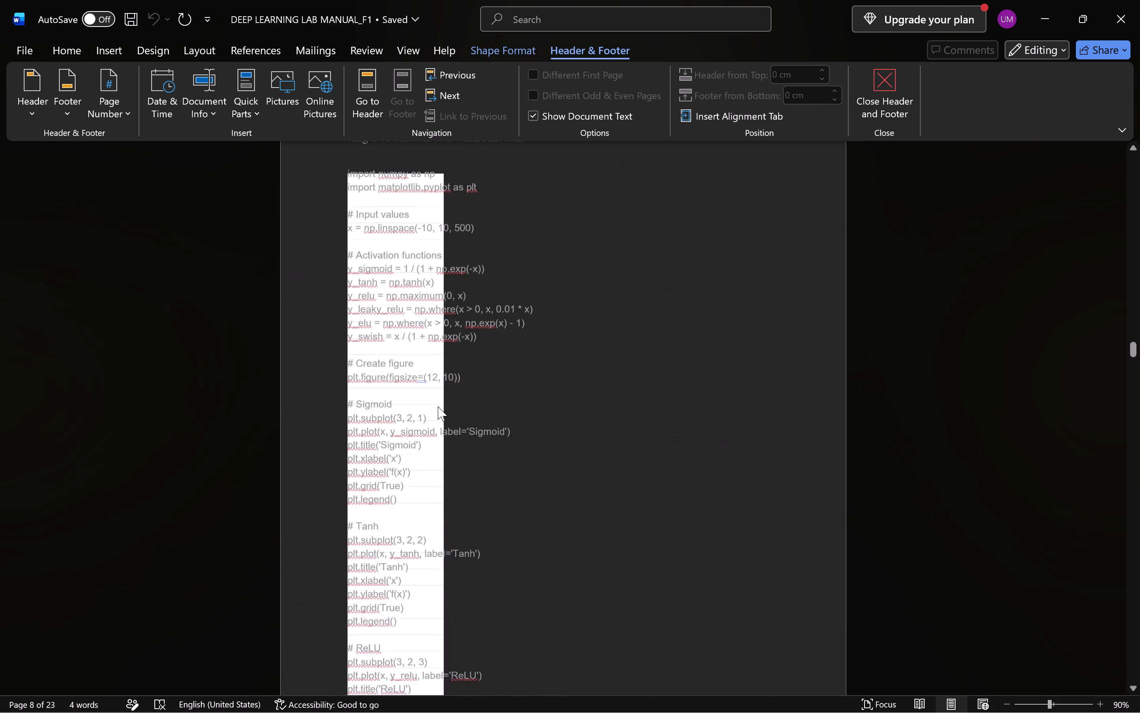
{"action": "scroll", "coordinate": [438, 406], "scroll_direction": "down", "scroll_amount": 4}
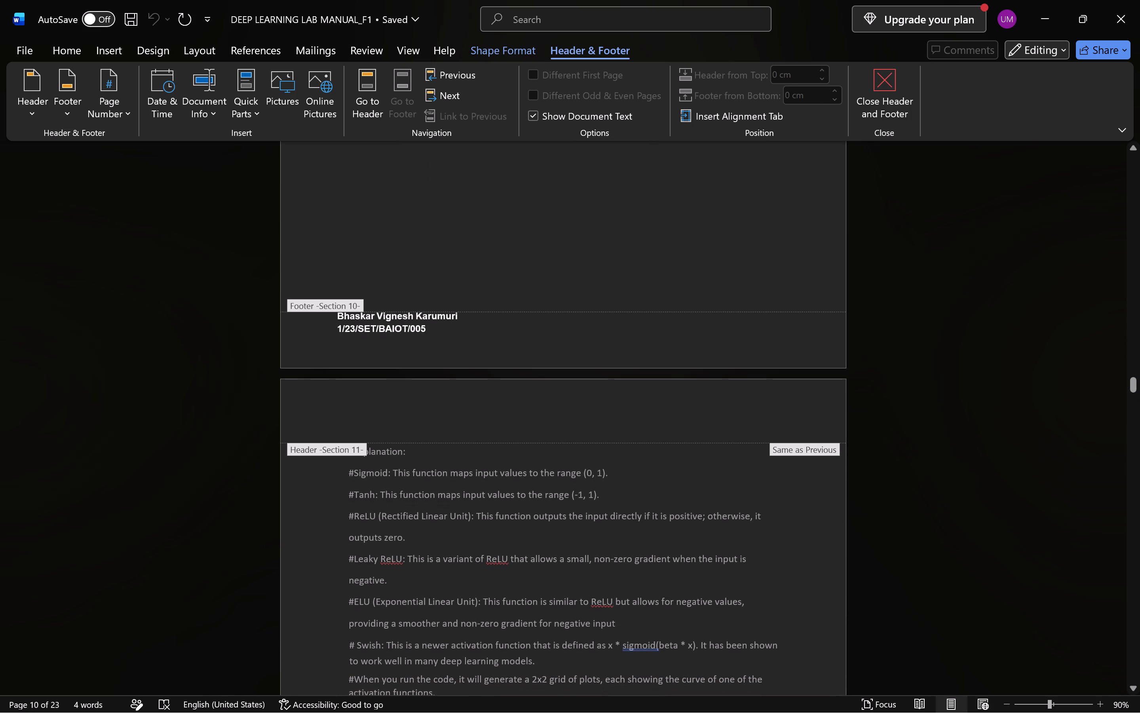
{"action": "left_click", "coordinate": [433, 333]}
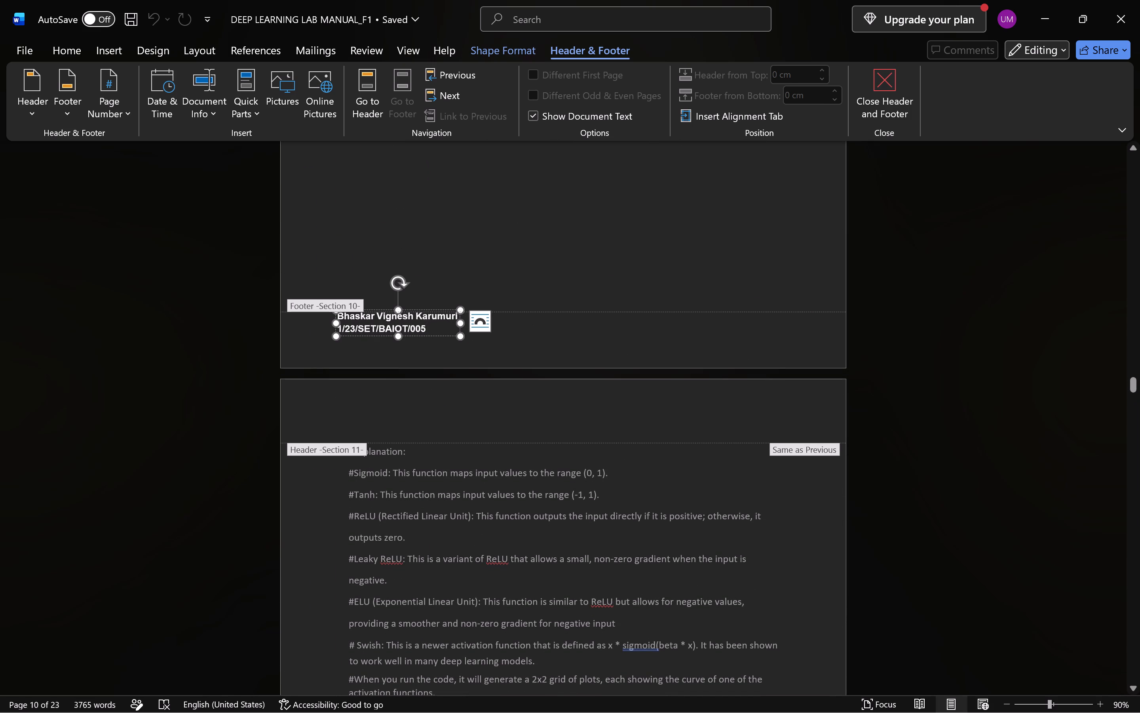
{"action": "key", "text": "BackSpace"}
{"action": "key", "text": "BackSpace"}
{"action": "key", "text": "BackSpace"}
{"action": "key", "text": "BackSpace"}
{"action": "key", "text": "BackSpace"}
{"action": "key", "text": "BackSpace"}
{"action": "key", "text": "BackSpace"}
{"action": "key", "text": "BackSpace"}
{"action": "key", "text": "BackSpace"}
{"action": "key", "text": "BackSpace"}
{"action": "key", "text": "BackSpace"}
{"action": "key", "text": "BackSpace"}
{"action": "key", "text": "BackSpace"}
{"action": "key", "text": "BackSpace"}
{"action": "key", "text": "BackSpace"}
{"action": "key", "text": "BackSpace"}
{"action": "key", "text": "BackSpace"}
{"action": "key", "text": "BackSpace"}
{"action": "key", "text": "BackSpace"}
{"action": "key", "text": "BackSpace"}
{"action": "key", "text": "BackSpace"}
{"action": "key", "text": "BackSpace"}
{"action": "key", "text": "BackSpace"}
{"action": "key", "text": "BackSpace"}
{"action": "key", "text": "BackSpace"}
{"action": "key", "text": "BackSpace"}
{"action": "key", "text": "BackSpace"}
{"action": "key", "text": "BackSpace"}
{"action": "key", "text": "BackSpace"}
{"action": "key", "text": "BackSpace"}
{"action": "key", "text": "BackSpace"}
{"action": "key", "text": "BackSpace"}
{"action": "key", "text": "BackSpace"}
{"action": "key", "text": "BackSpace"}
{"action": "key", "text": "BackSpace"}
{"action": "key", "text": "BackSpace"}
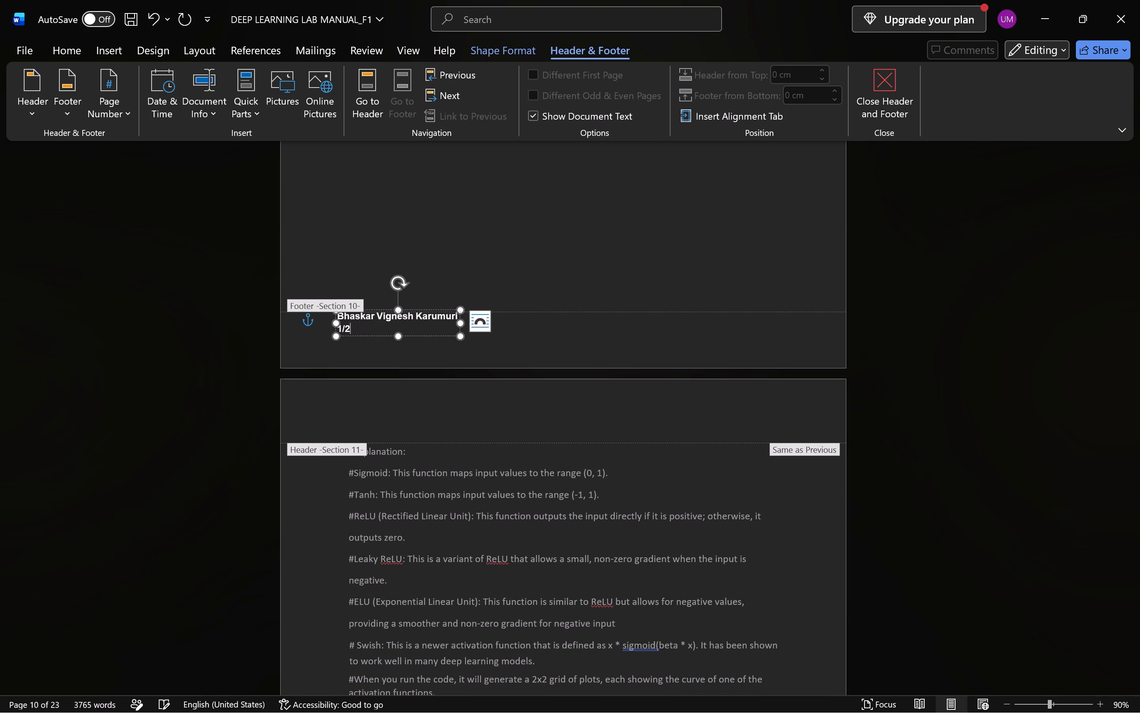
{"action": "key", "text": "BackSpace"}
{"action": "key", "text": "BackSpace"}
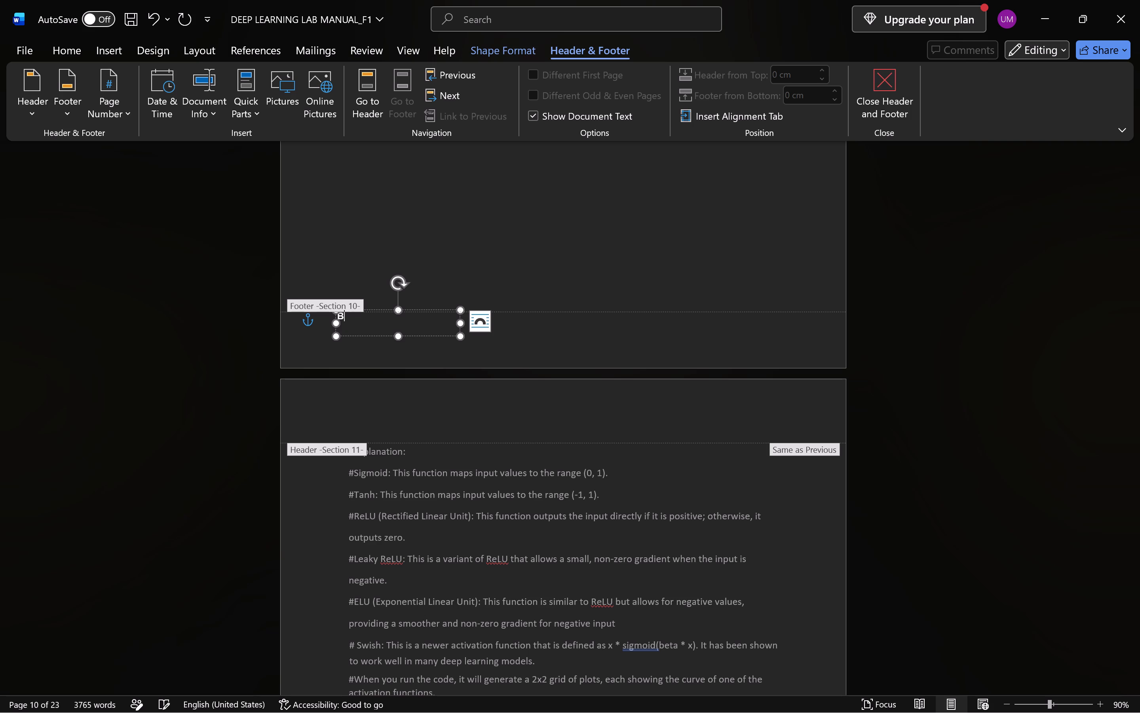
{"action": "key", "text": "BackSpace"}
{"action": "key", "text": "ctrl+v"}
Examine the footers from Section 10 through Section 23 for the replacement name and roll number.
{"action": "scroll", "coordinate": [573, 373], "scroll_direction": "down", "scroll_amount": 1}
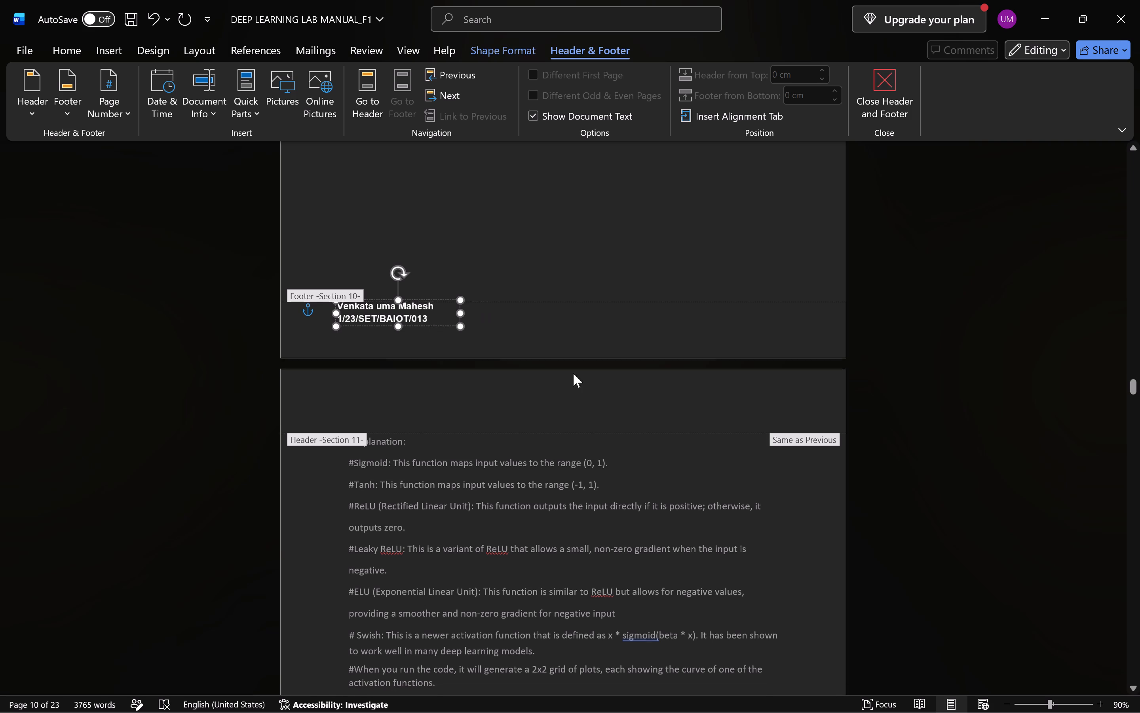
{"action": "scroll", "coordinate": [573, 373], "scroll_direction": "down", "scroll_amount": 7}
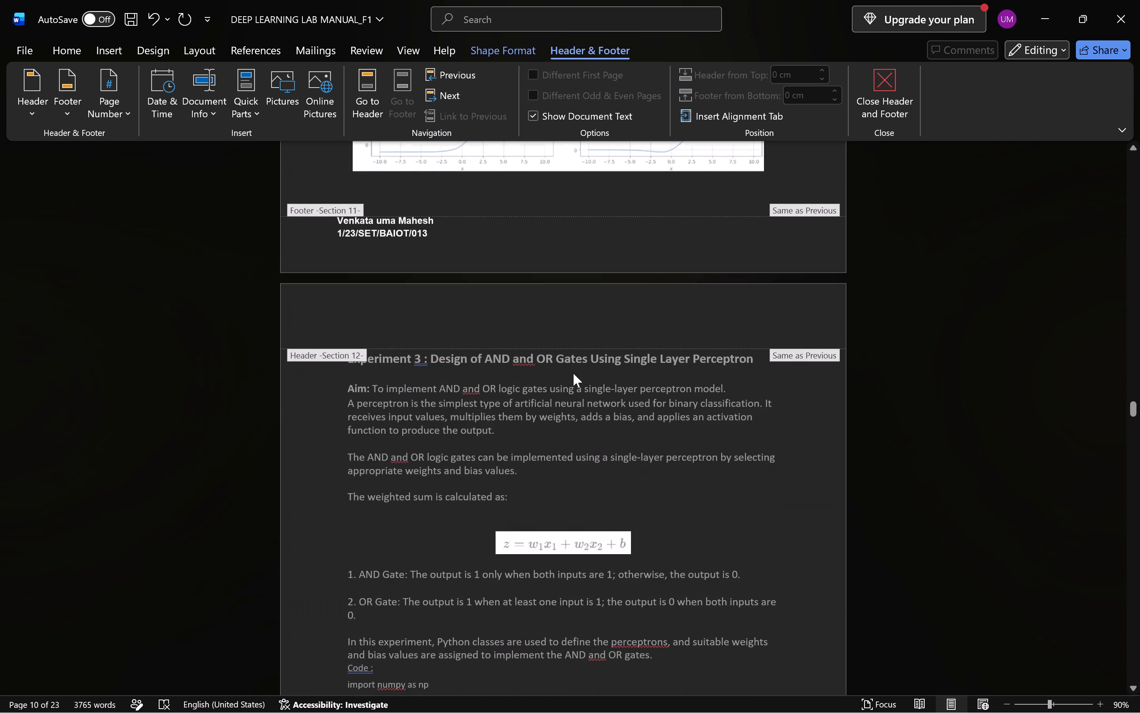
{"action": "scroll", "coordinate": [573, 373], "scroll_direction": "down", "scroll_amount": 6}
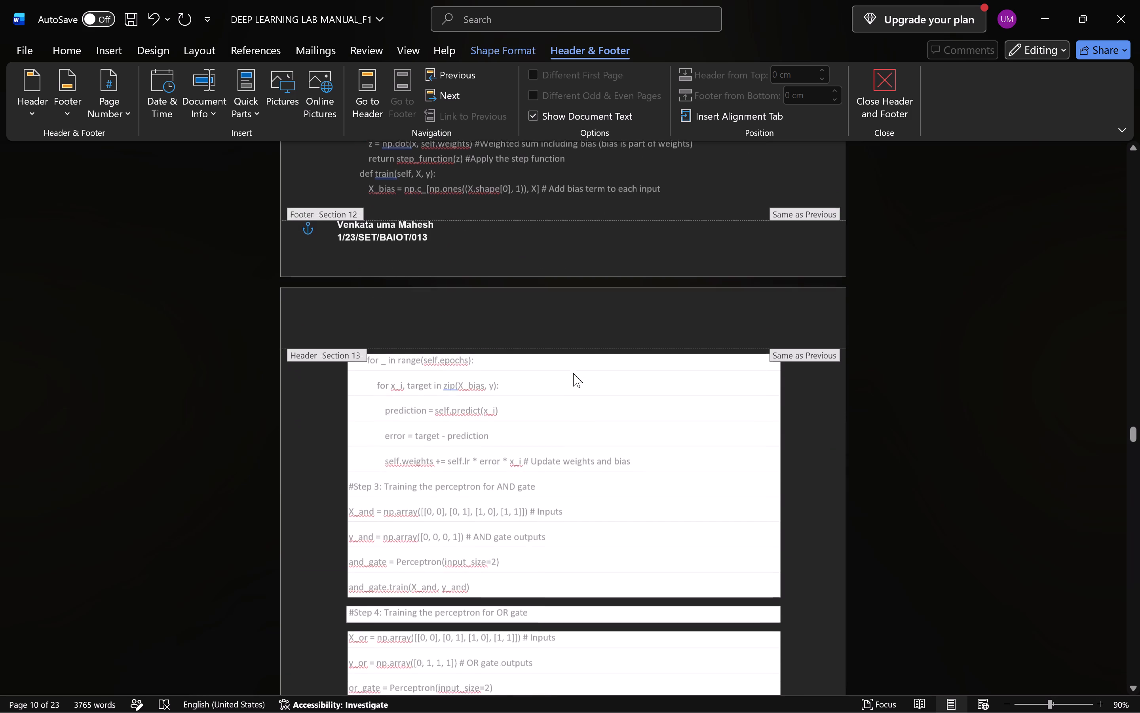
{"action": "scroll", "coordinate": [573, 373], "scroll_direction": "down", "scroll_amount": 6}
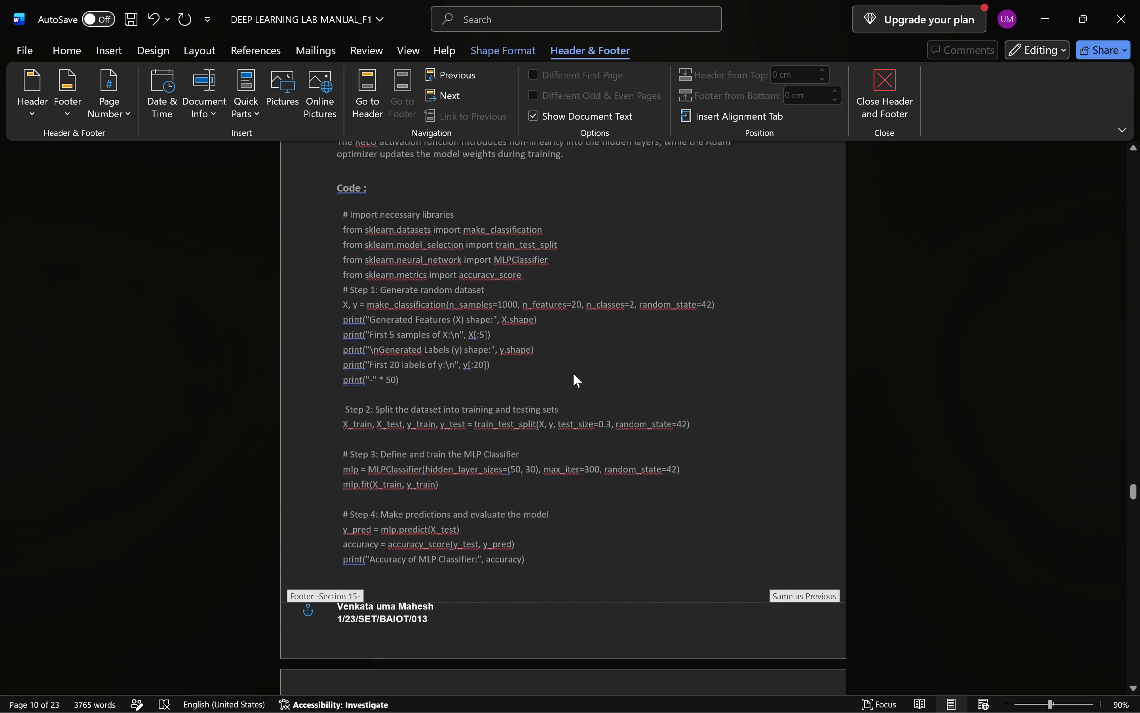
{"action": "scroll", "coordinate": [573, 373], "scroll_direction": "down", "scroll_amount": 10}
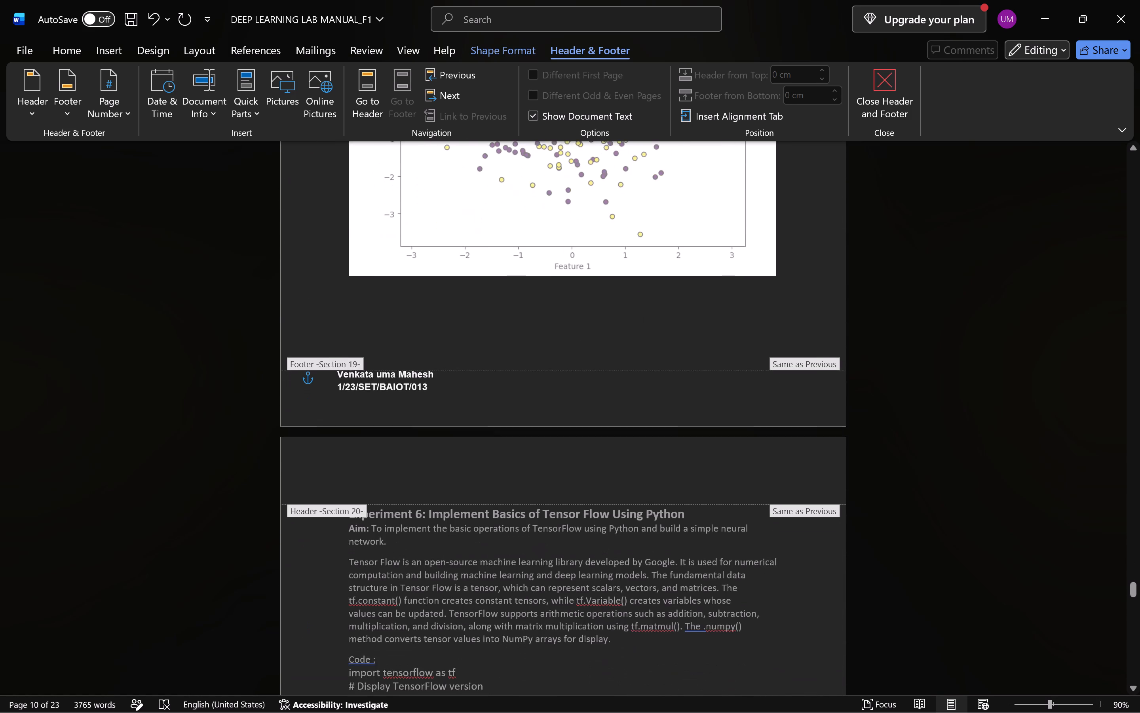
{"action": "scroll", "coordinate": [573, 373], "scroll_direction": "down", "scroll_amount": 5}
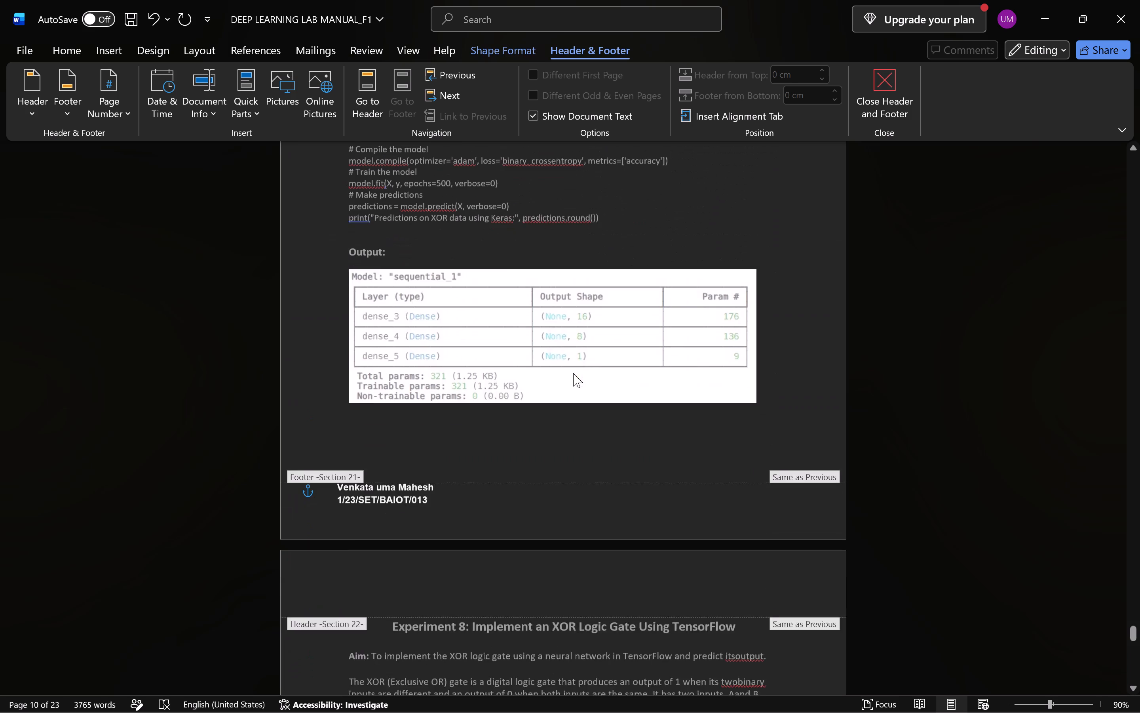
{"action": "scroll", "coordinate": [573, 373], "scroll_direction": "down", "scroll_amount": 6}
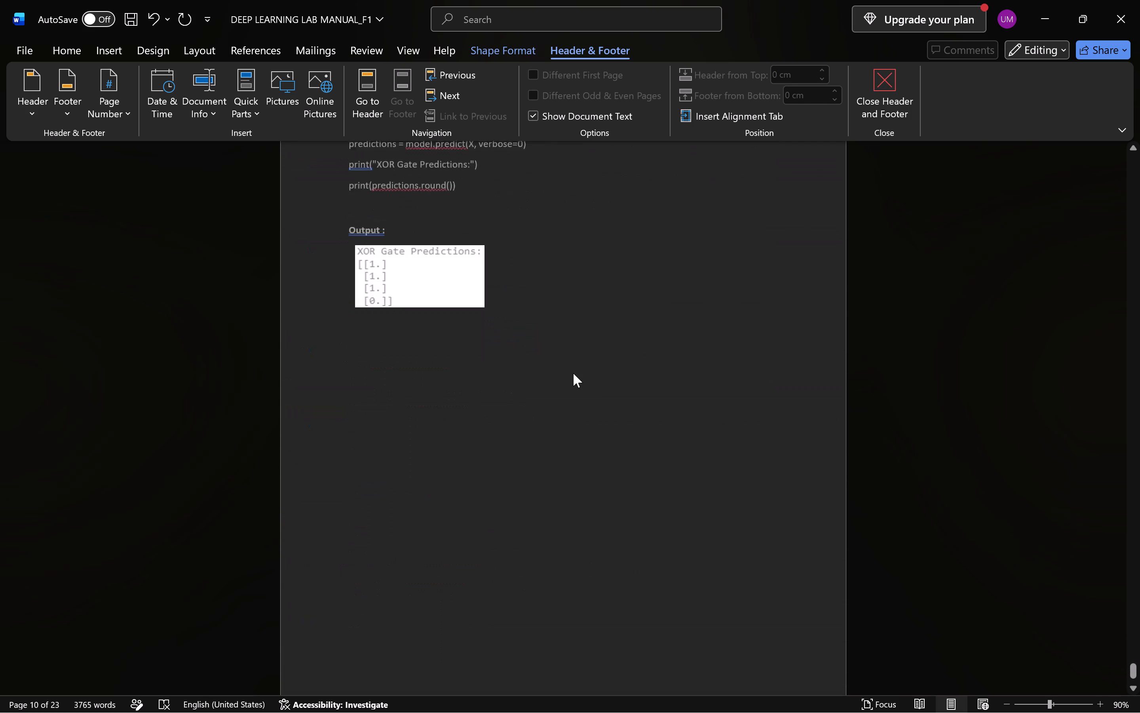
{"action": "scroll", "coordinate": [573, 373], "scroll_direction": "down", "scroll_amount": 5}
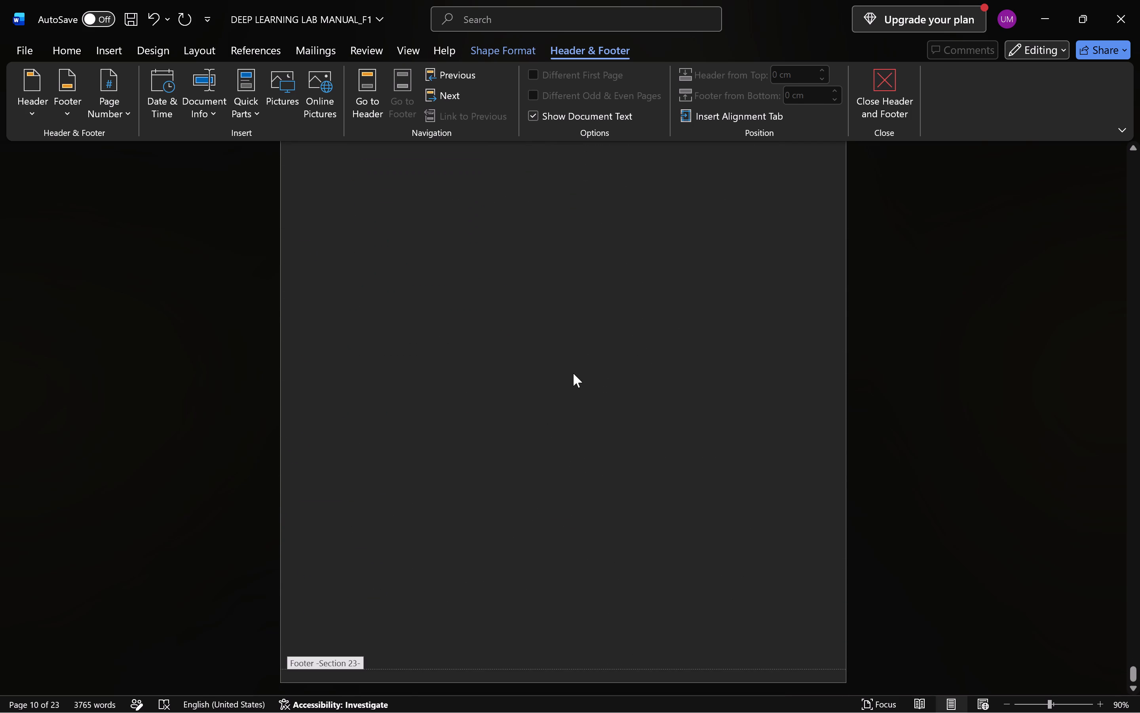
{"action": "scroll", "coordinate": [573, 373], "scroll_direction": "up", "scroll_amount": 5}
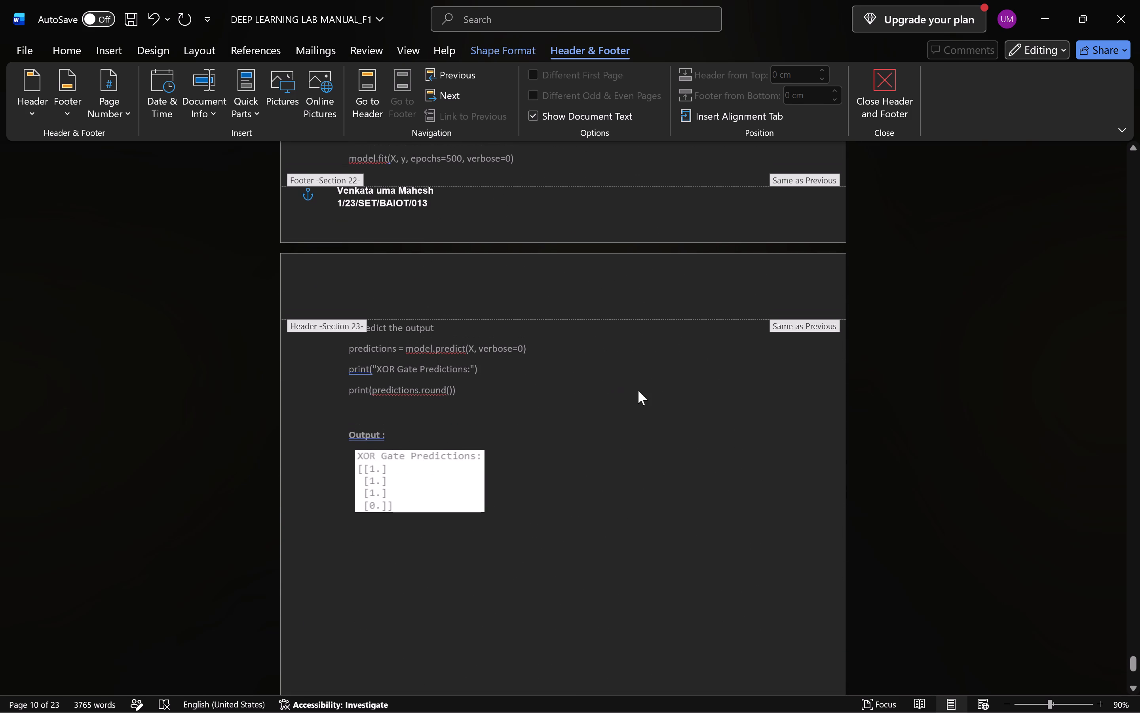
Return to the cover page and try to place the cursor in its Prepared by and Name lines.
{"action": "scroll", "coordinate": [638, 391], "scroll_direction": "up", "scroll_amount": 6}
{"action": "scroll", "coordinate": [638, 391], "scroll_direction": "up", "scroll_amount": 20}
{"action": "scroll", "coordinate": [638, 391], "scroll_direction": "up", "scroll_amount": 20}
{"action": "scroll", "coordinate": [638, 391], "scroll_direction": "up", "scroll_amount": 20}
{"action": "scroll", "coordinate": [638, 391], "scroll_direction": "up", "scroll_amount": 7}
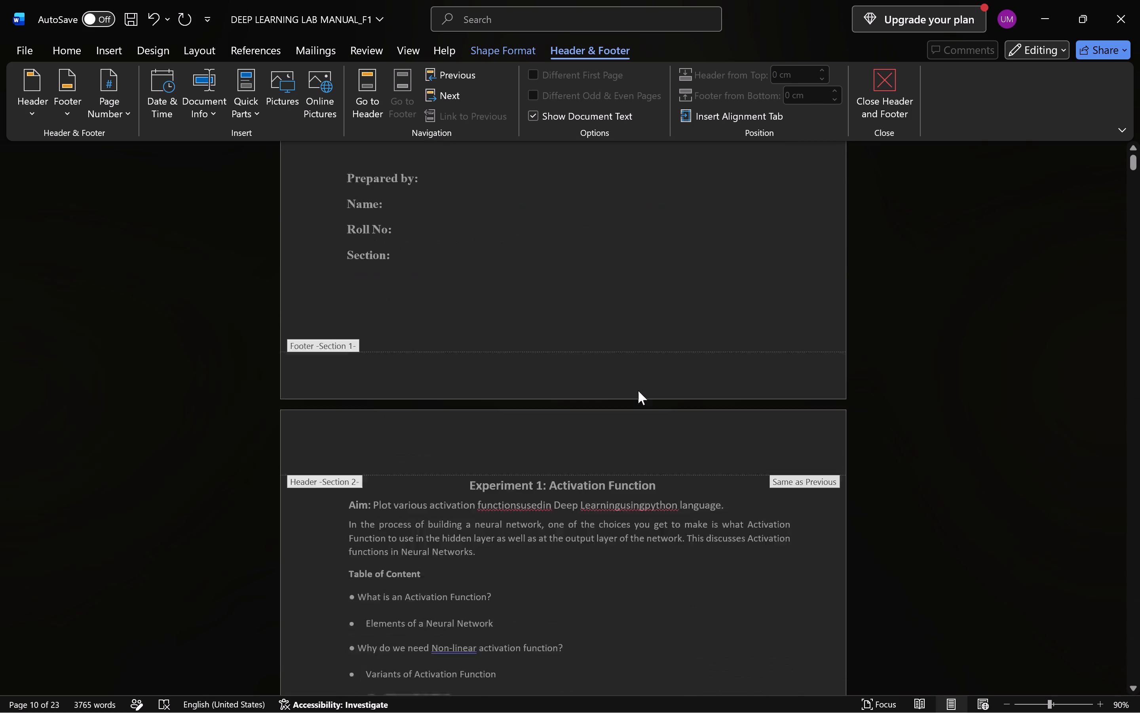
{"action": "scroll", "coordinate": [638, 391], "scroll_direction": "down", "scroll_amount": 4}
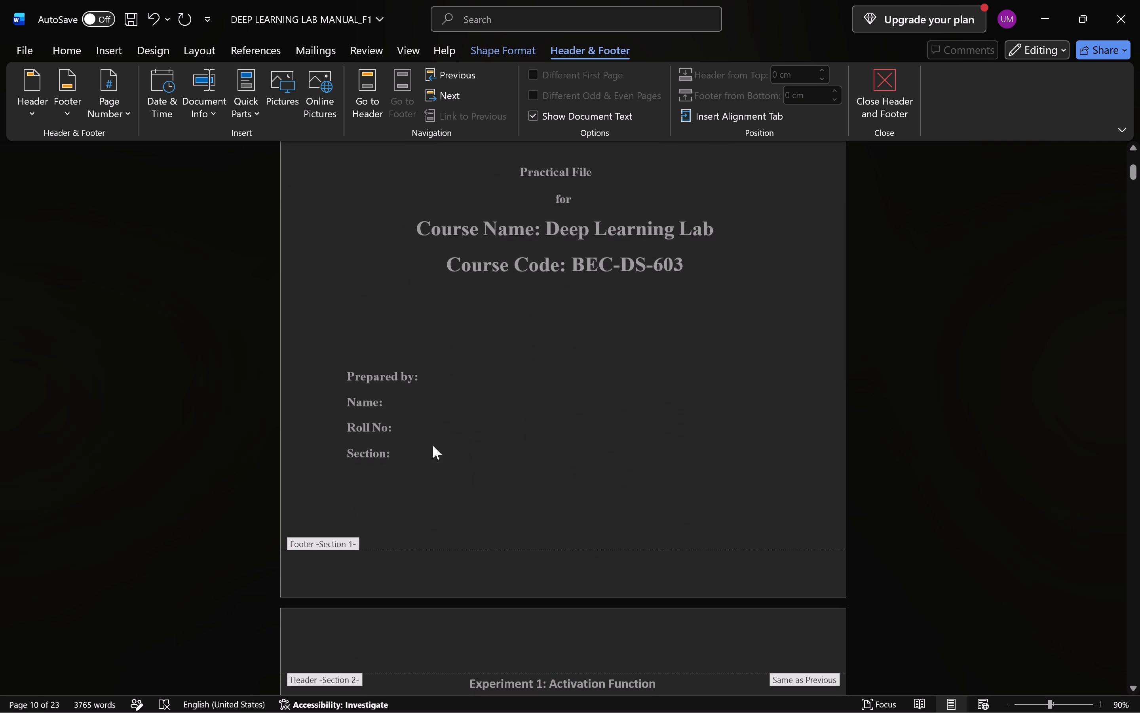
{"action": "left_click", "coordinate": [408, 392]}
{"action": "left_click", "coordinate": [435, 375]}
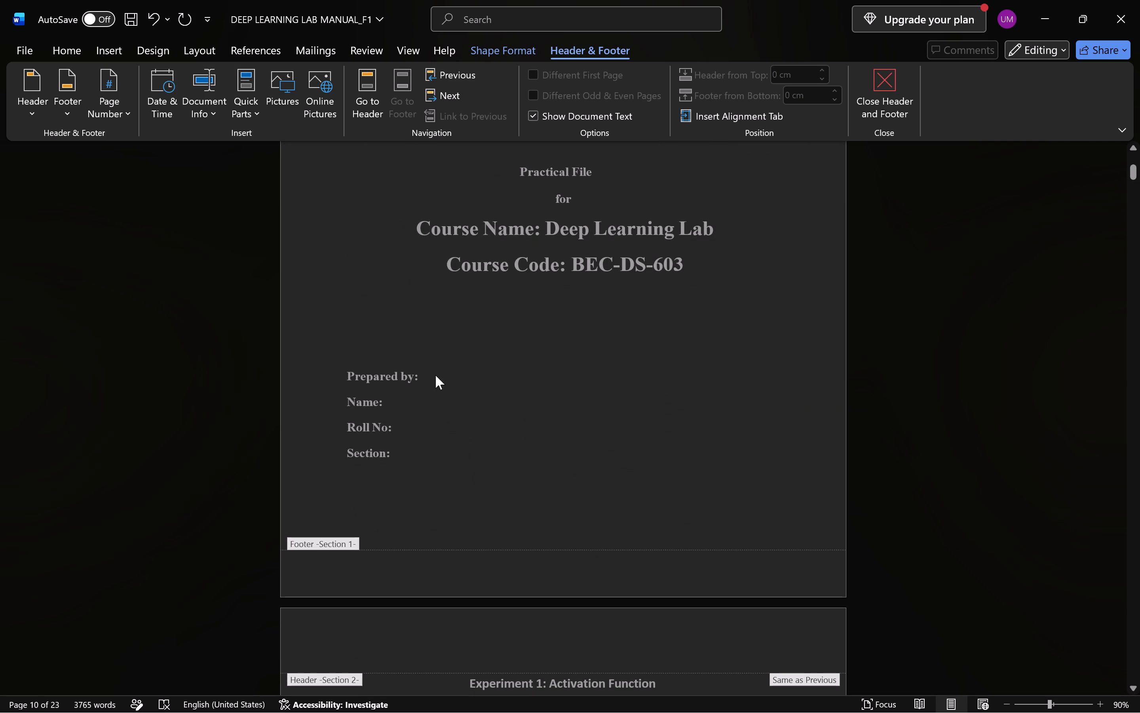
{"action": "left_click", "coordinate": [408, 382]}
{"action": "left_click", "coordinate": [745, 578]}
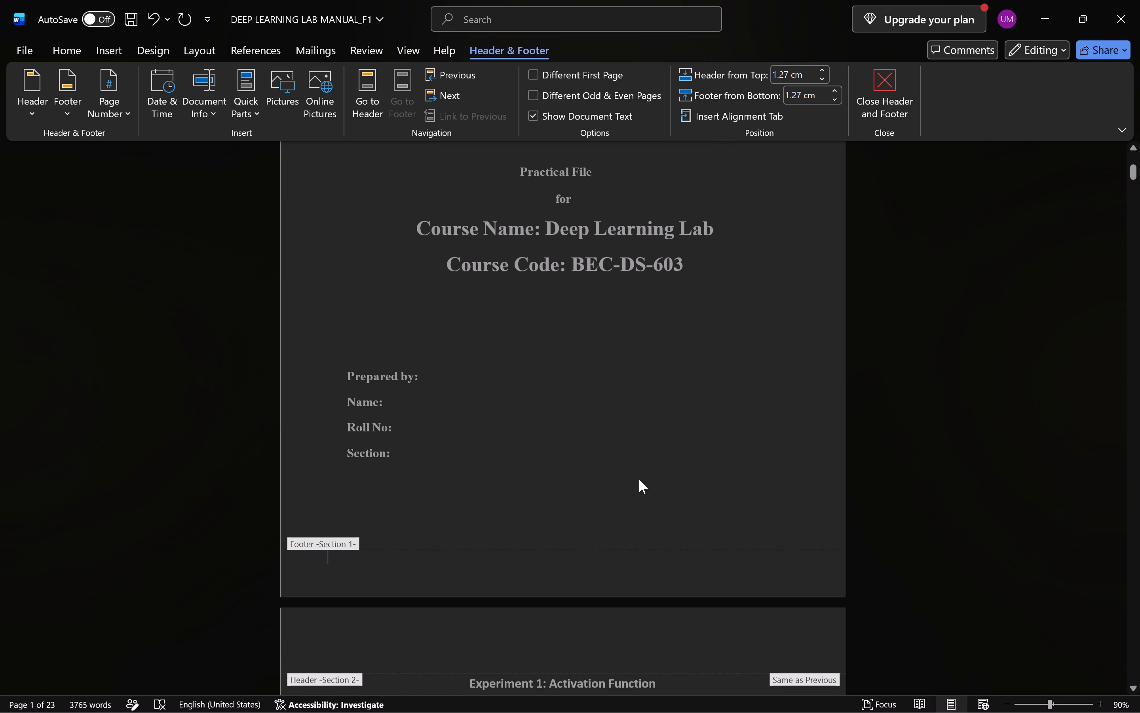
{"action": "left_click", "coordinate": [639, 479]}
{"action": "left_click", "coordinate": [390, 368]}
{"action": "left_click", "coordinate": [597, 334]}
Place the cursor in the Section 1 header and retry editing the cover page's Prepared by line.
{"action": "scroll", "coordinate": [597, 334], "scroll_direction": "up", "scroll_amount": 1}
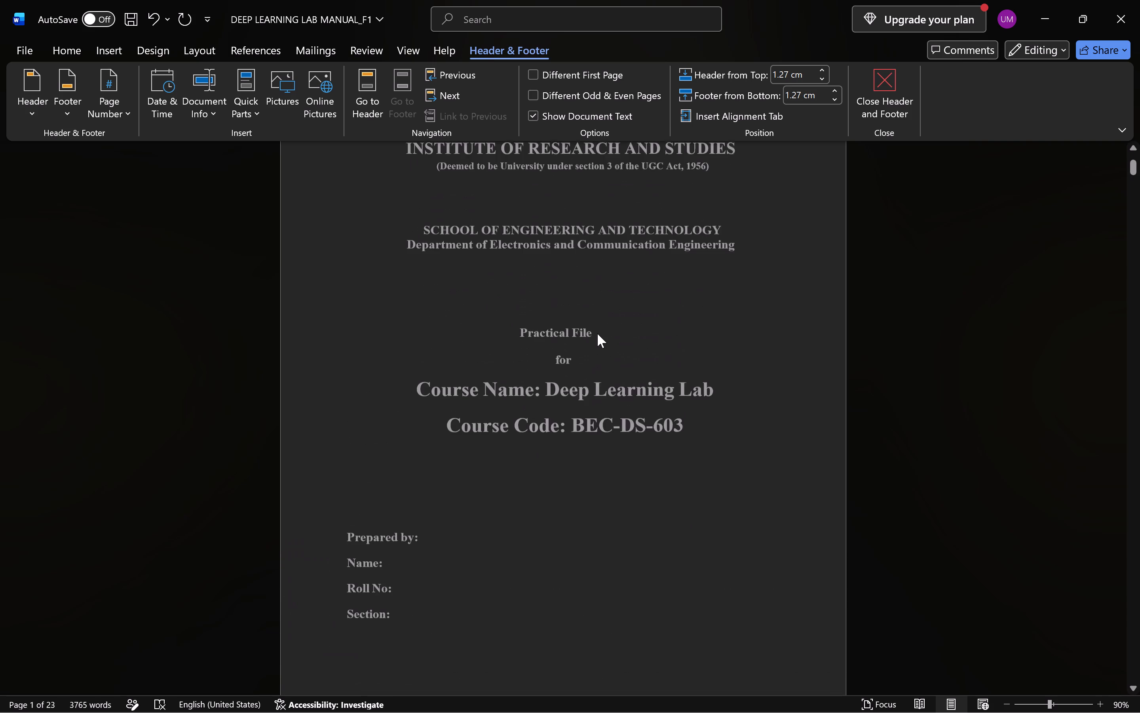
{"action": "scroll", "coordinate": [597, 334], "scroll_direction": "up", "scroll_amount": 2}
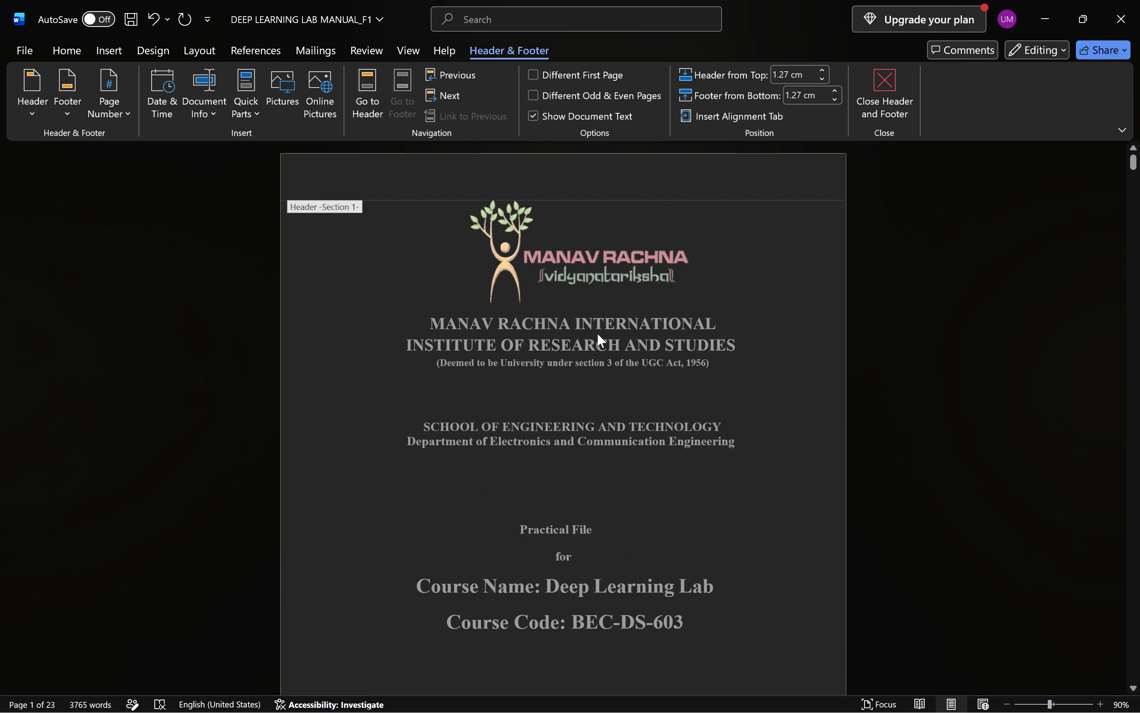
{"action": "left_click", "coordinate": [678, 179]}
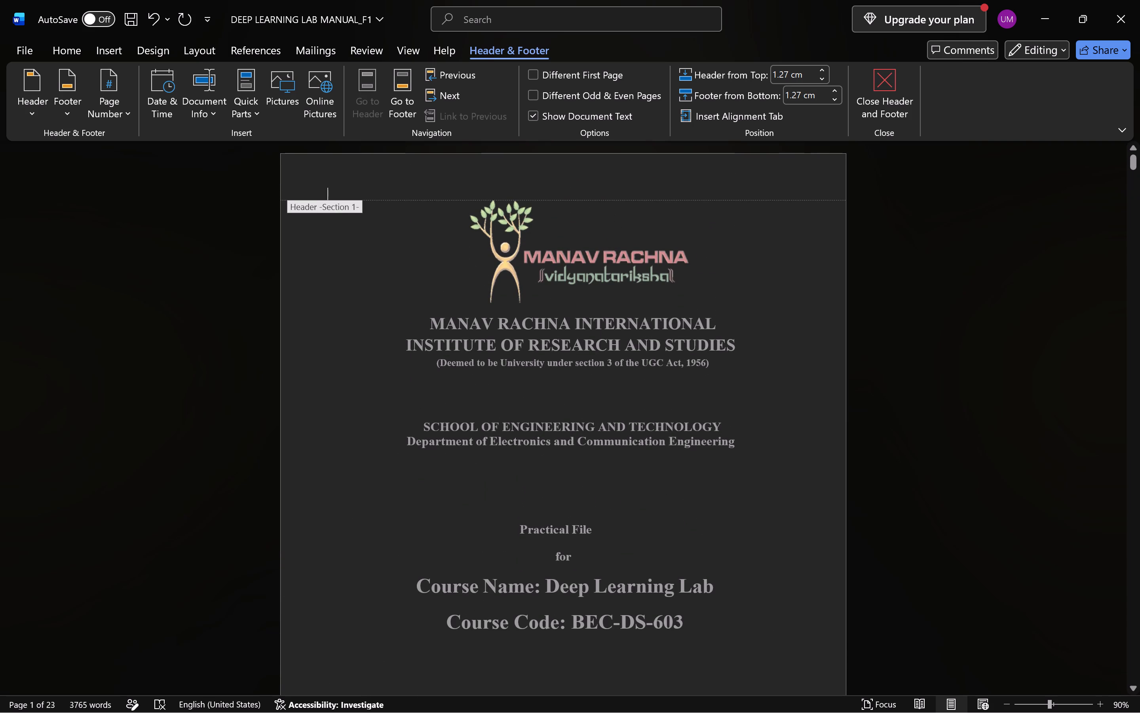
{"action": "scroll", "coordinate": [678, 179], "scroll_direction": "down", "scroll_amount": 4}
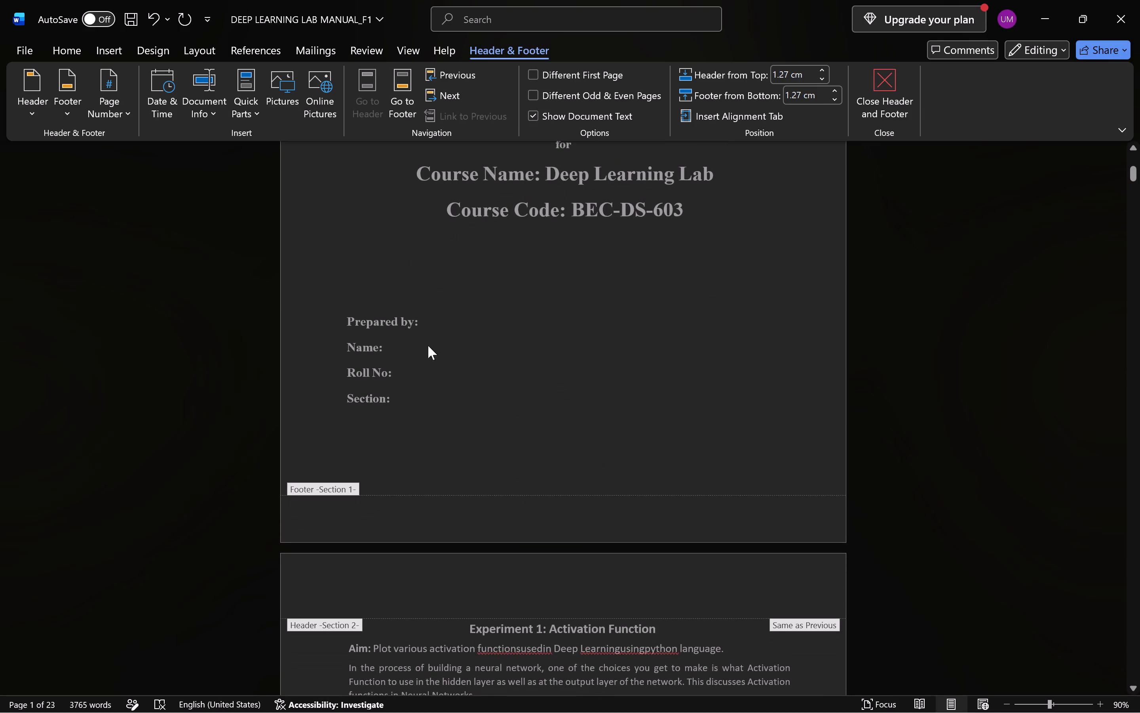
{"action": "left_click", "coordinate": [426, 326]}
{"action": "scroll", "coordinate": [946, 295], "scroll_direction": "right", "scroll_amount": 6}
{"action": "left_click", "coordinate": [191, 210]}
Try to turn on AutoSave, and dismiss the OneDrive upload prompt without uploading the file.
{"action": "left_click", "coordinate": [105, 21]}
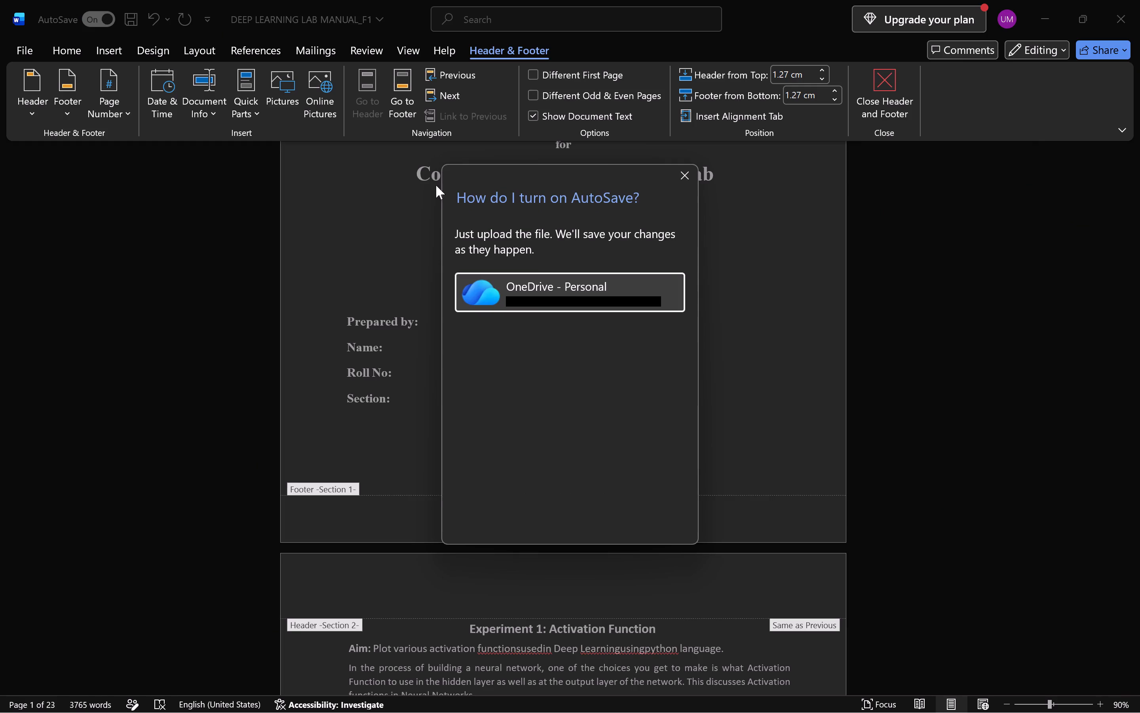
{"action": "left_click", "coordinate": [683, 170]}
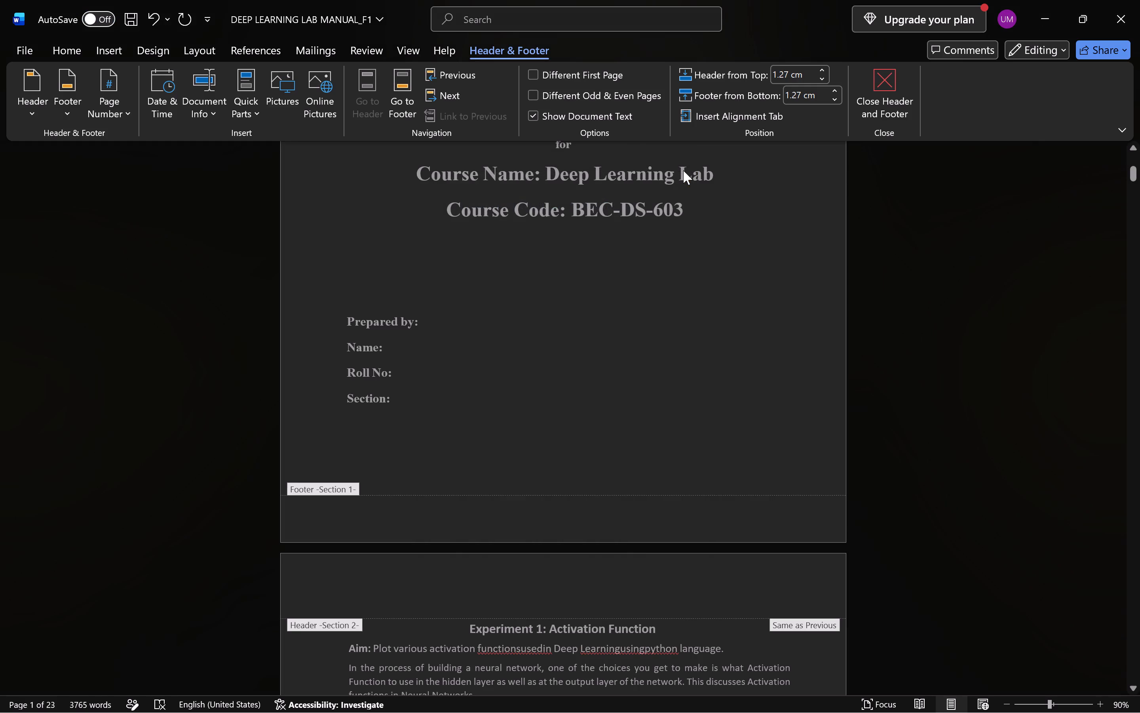
Examine the Section 2 footer and the cover page for the student's details.
{"action": "left_click", "coordinate": [418, 382]}
{"action": "scroll", "coordinate": [418, 382], "scroll_direction": "down", "scroll_amount": 4}
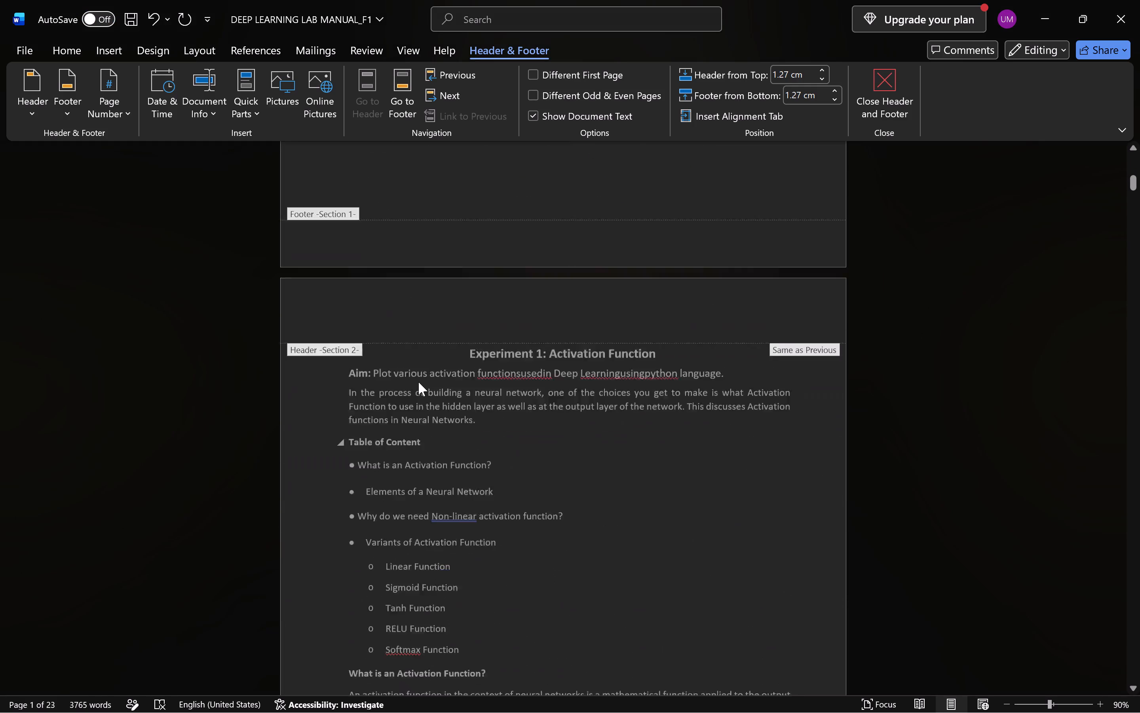
{"action": "scroll", "coordinate": [418, 382], "scroll_direction": "down", "scroll_amount": 3}
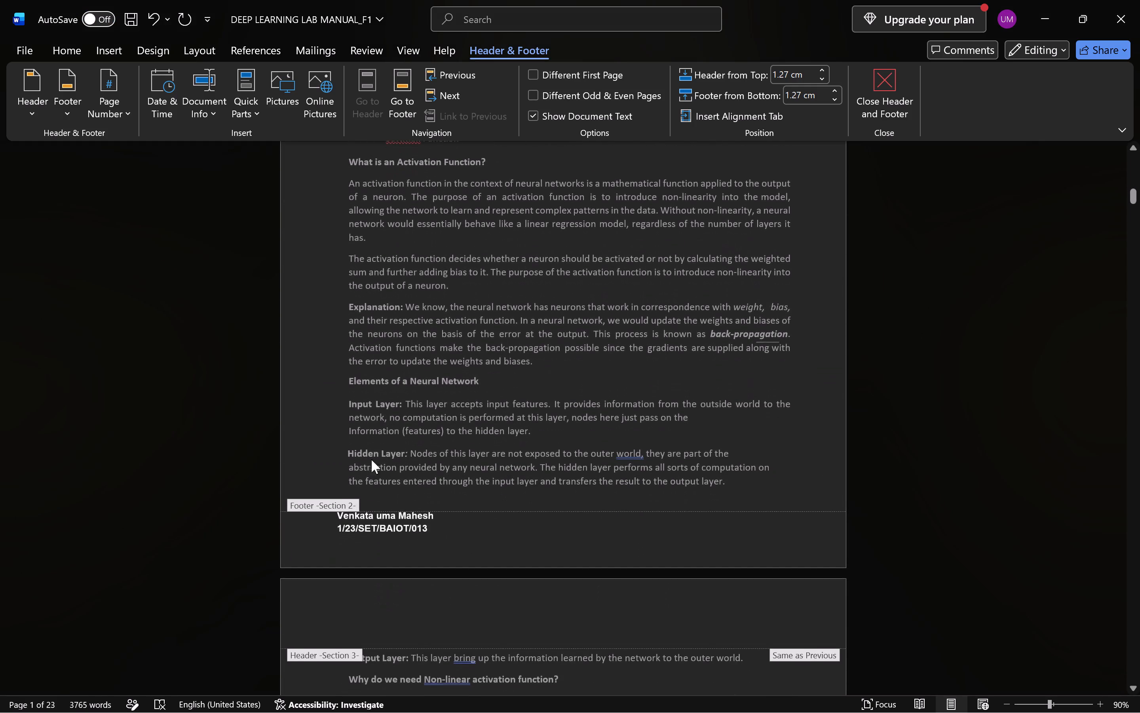
{"action": "left_click", "coordinate": [333, 495]}
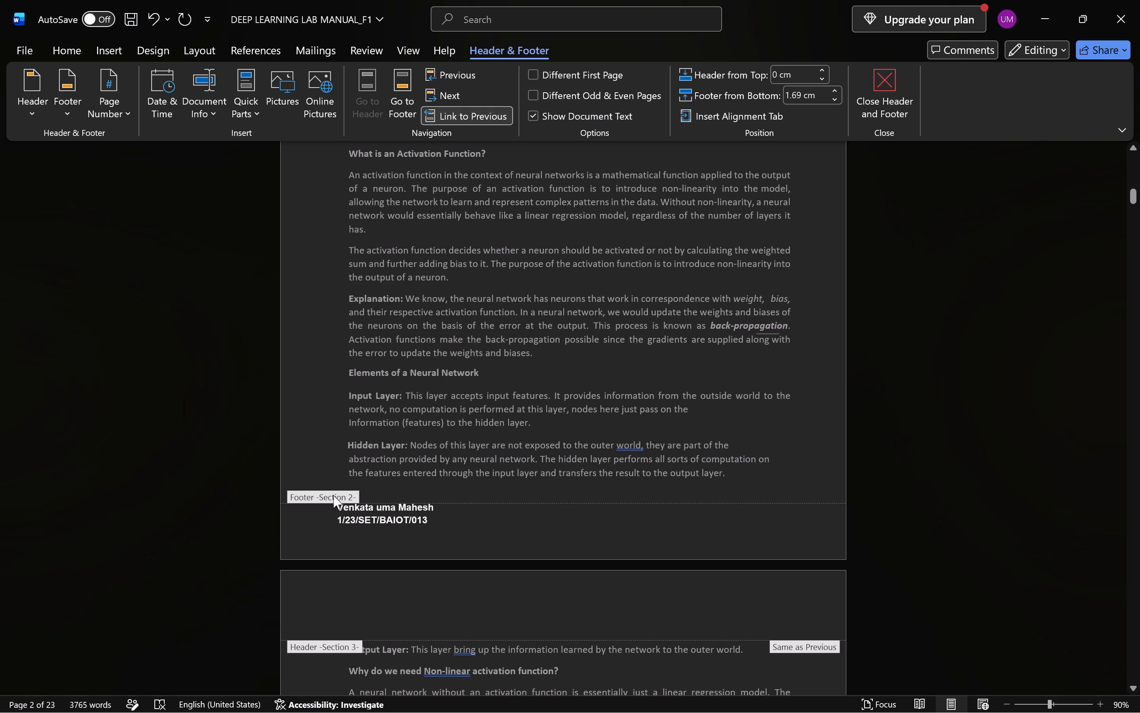
{"action": "scroll", "coordinate": [391, 253], "scroll_direction": "up", "scroll_amount": 9}
{"action": "scroll", "coordinate": [391, 253], "scroll_direction": "down", "scroll_amount": 1}
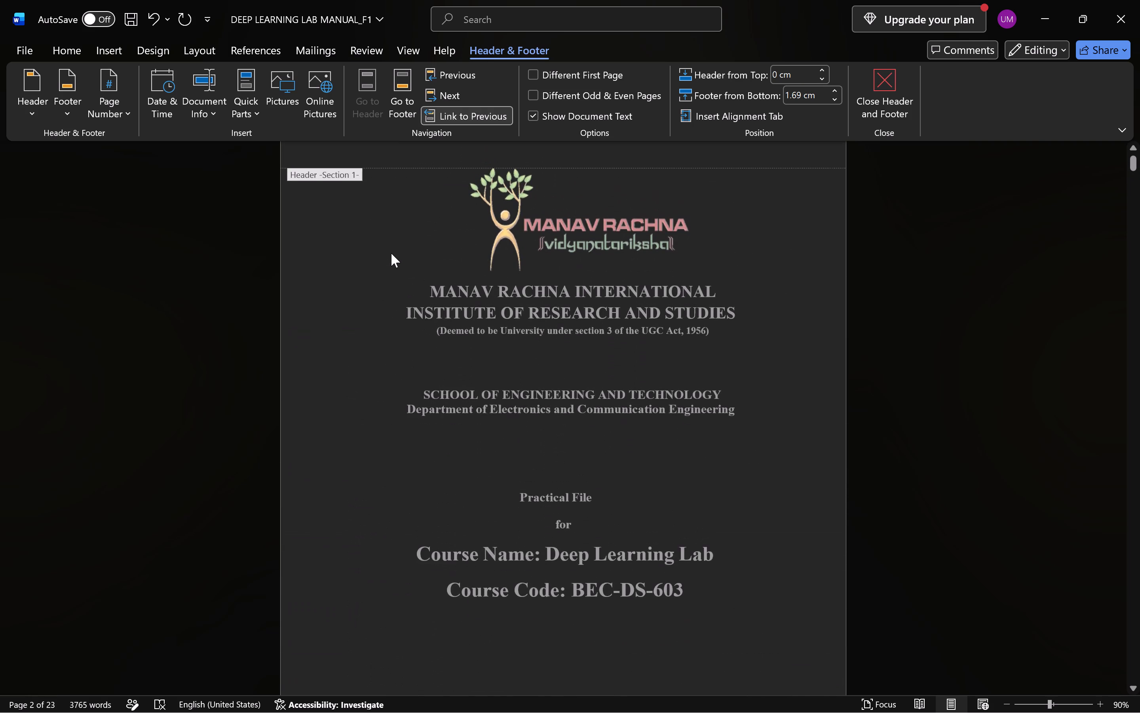
{"action": "scroll", "coordinate": [391, 253], "scroll_direction": "down", "scroll_amount": 1}
Step through the section headers to Section 4, and inspect that section's footer and the preceding page.
{"action": "left_click", "coordinate": [459, 92]}
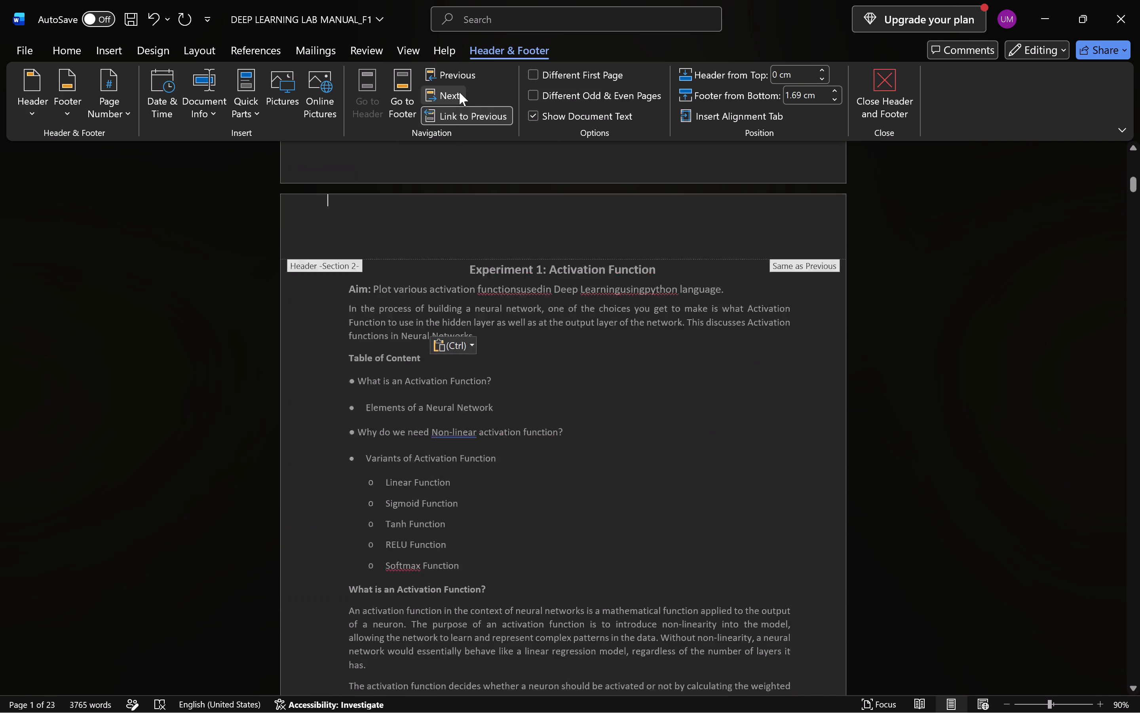
{"action": "left_click", "coordinate": [469, 95]}
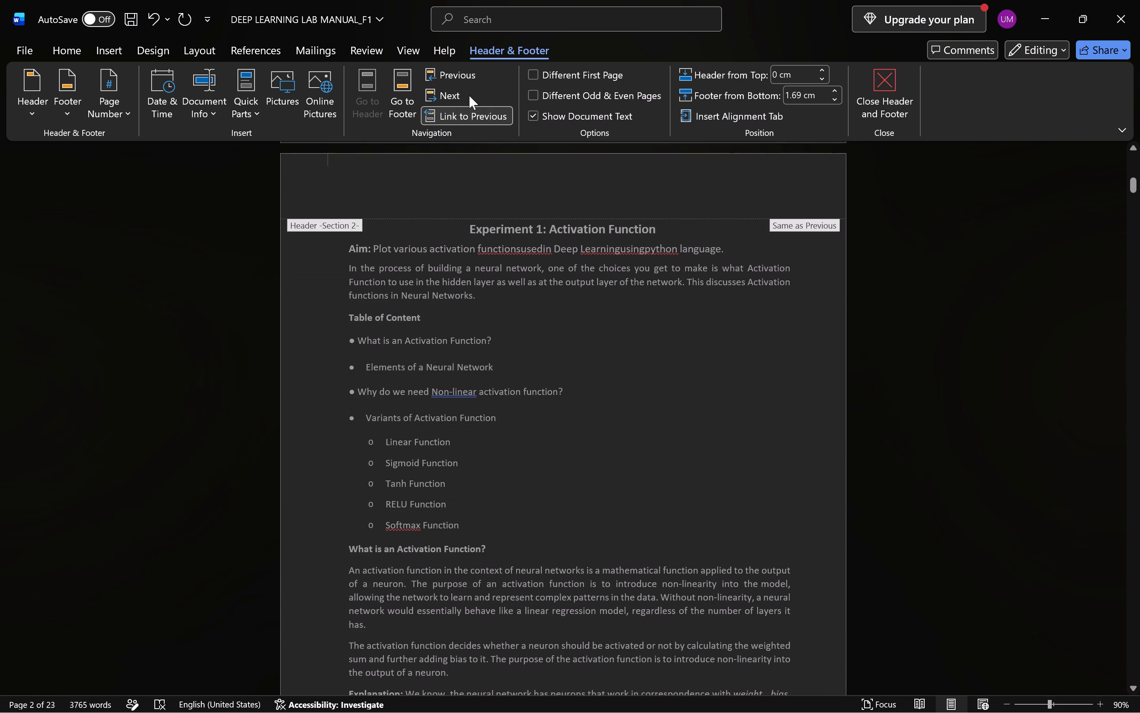
{"action": "left_click", "coordinate": [448, 98]}
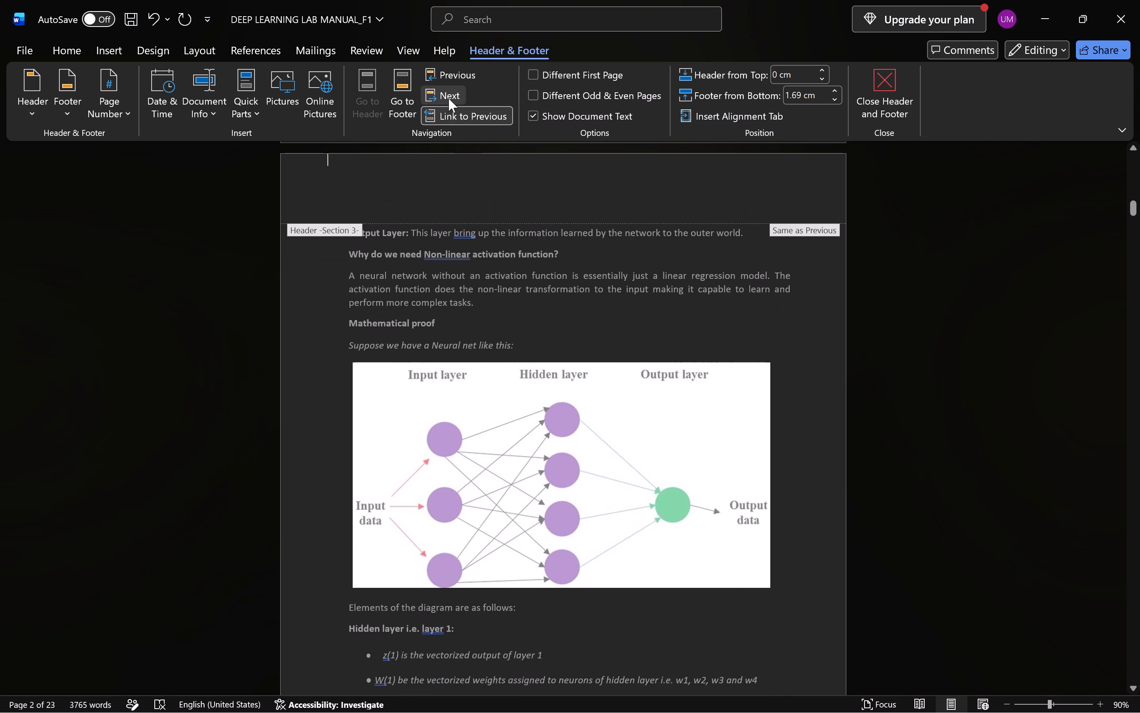
{"action": "left_click", "coordinate": [448, 98]}
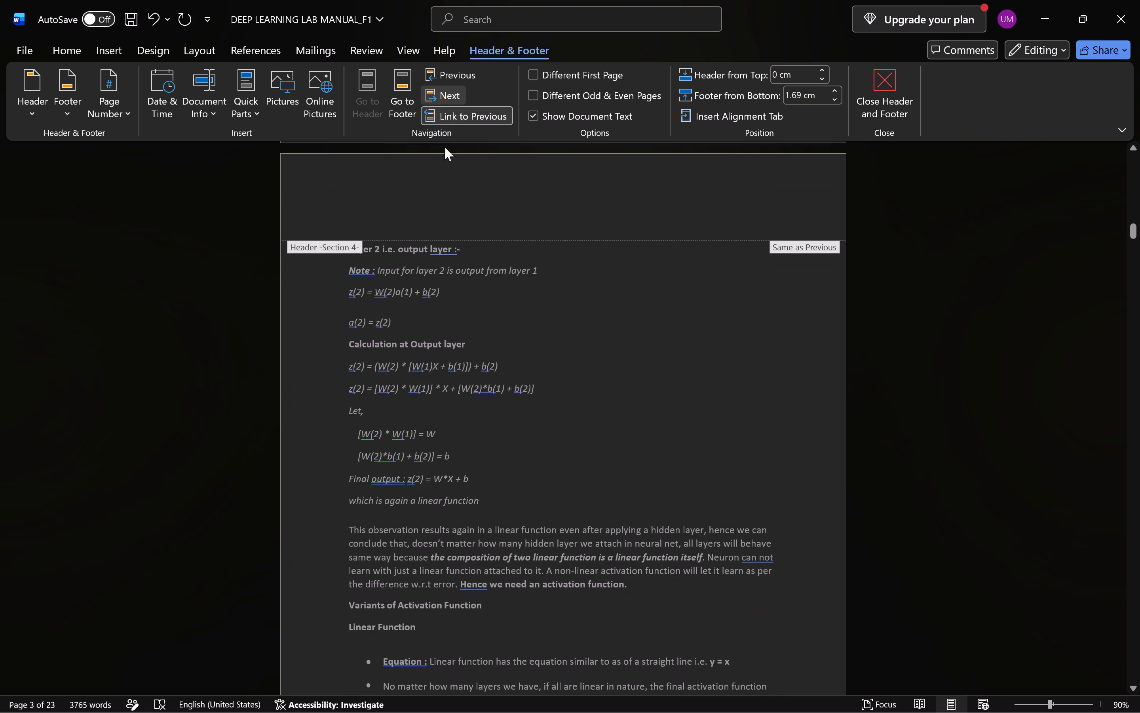
{"action": "scroll", "coordinate": [446, 244], "scroll_direction": "down", "scroll_amount": 5}
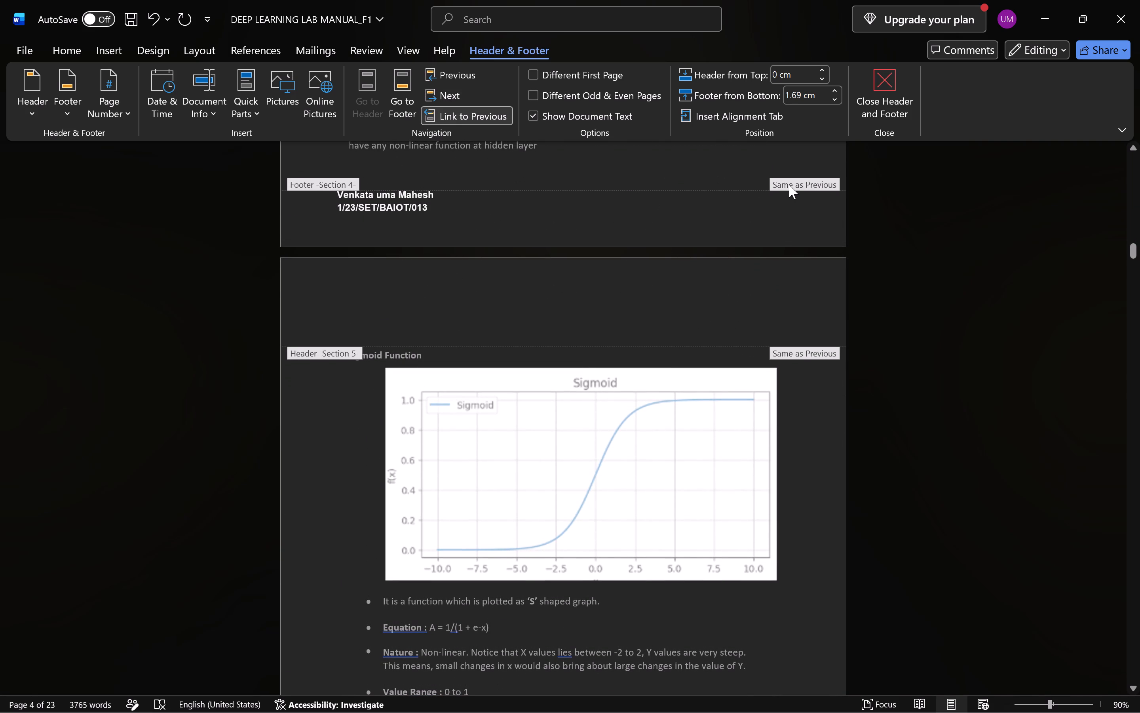
{"action": "left_click", "coordinate": [774, 224]}
{"action": "scroll", "coordinate": [774, 224], "scroll_direction": "up", "scroll_amount": 5}
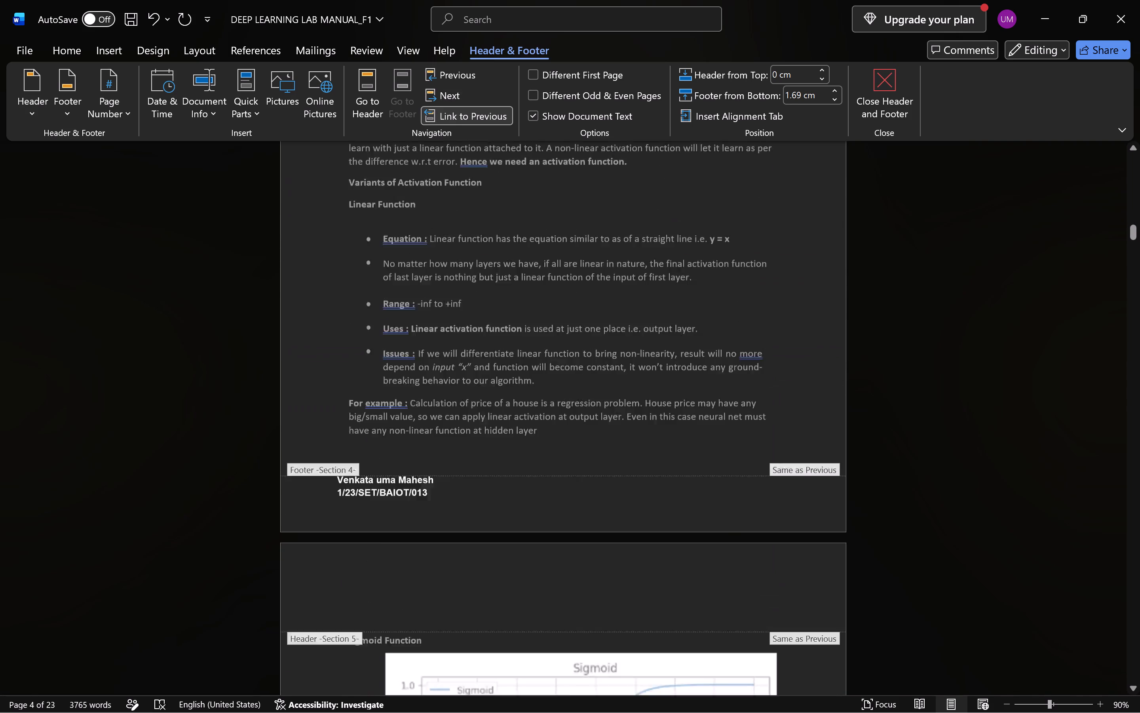
{"action": "scroll", "coordinate": [774, 224], "scroll_direction": "up", "scroll_amount": 3}
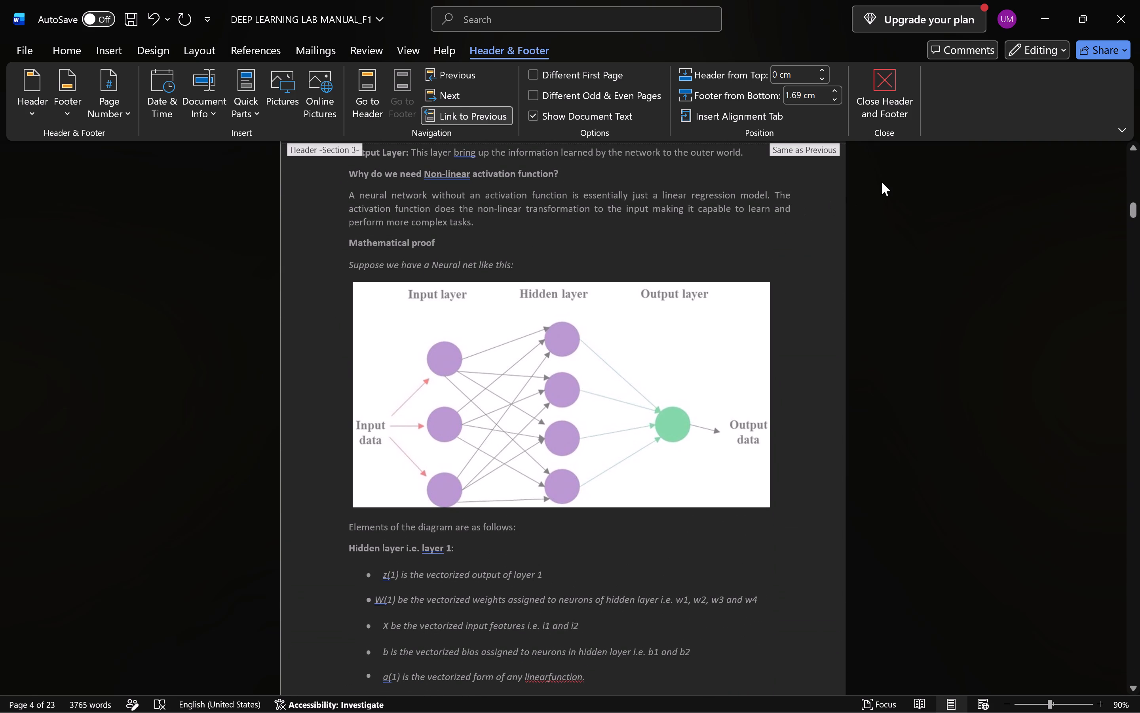
Set the document's mode to Editing so that any changes can be made.
{"action": "left_click", "coordinate": [1031, 48]}
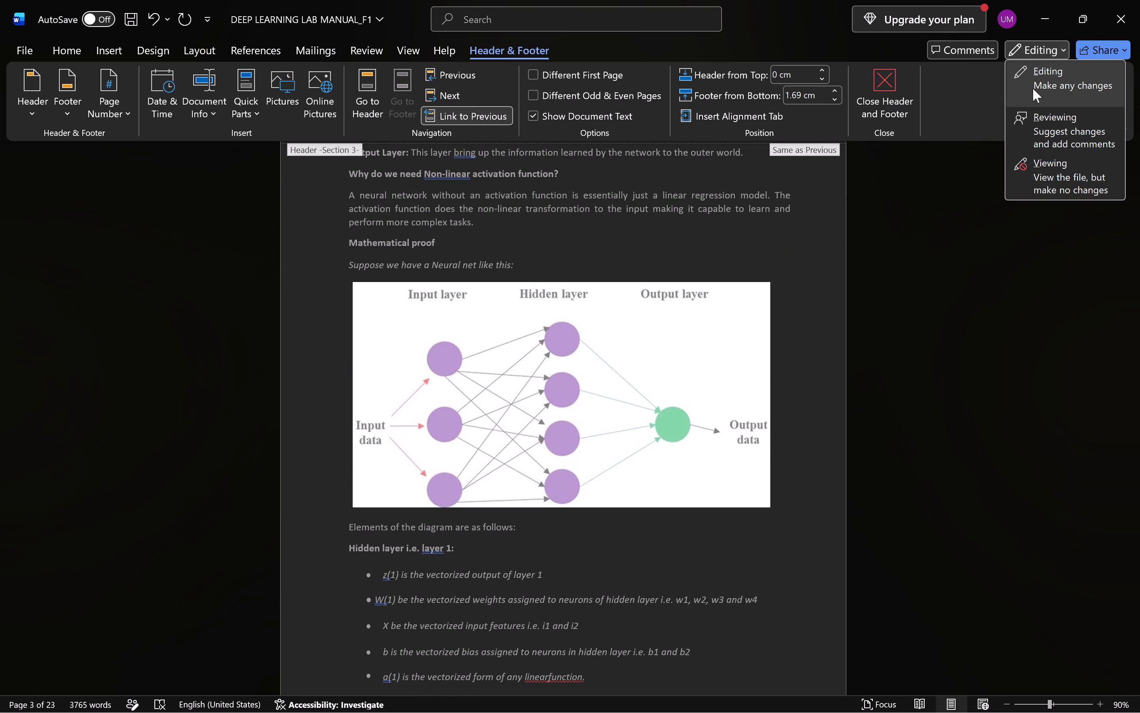
{"action": "left_click", "coordinate": [1033, 88]}
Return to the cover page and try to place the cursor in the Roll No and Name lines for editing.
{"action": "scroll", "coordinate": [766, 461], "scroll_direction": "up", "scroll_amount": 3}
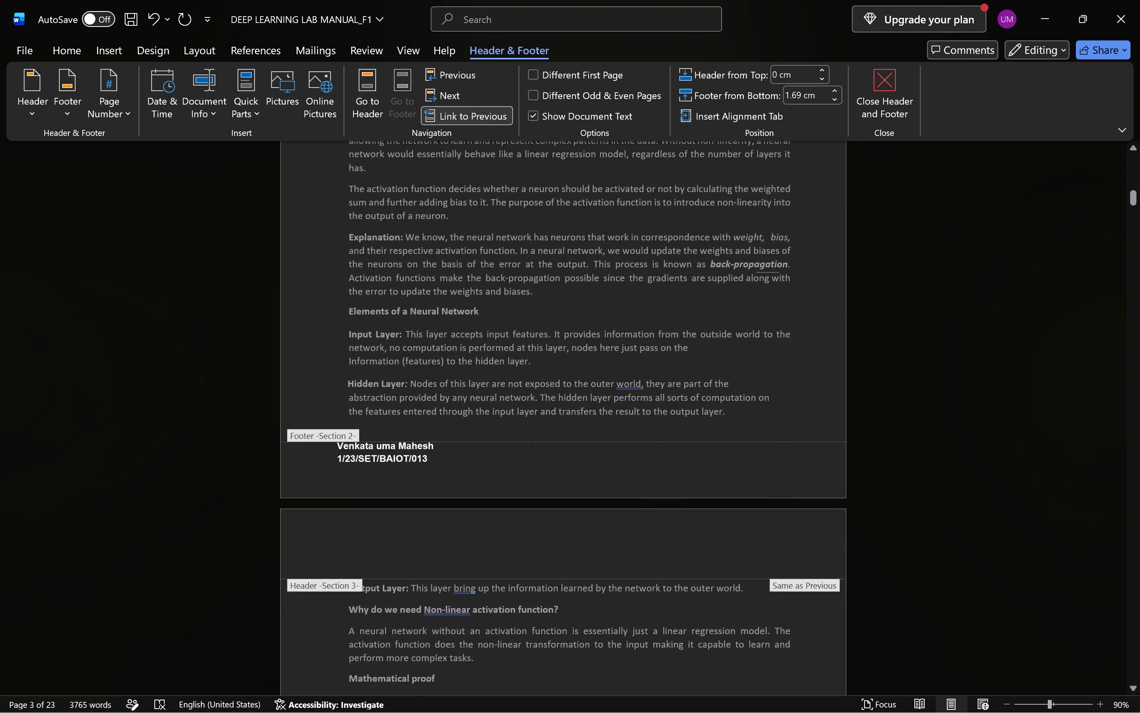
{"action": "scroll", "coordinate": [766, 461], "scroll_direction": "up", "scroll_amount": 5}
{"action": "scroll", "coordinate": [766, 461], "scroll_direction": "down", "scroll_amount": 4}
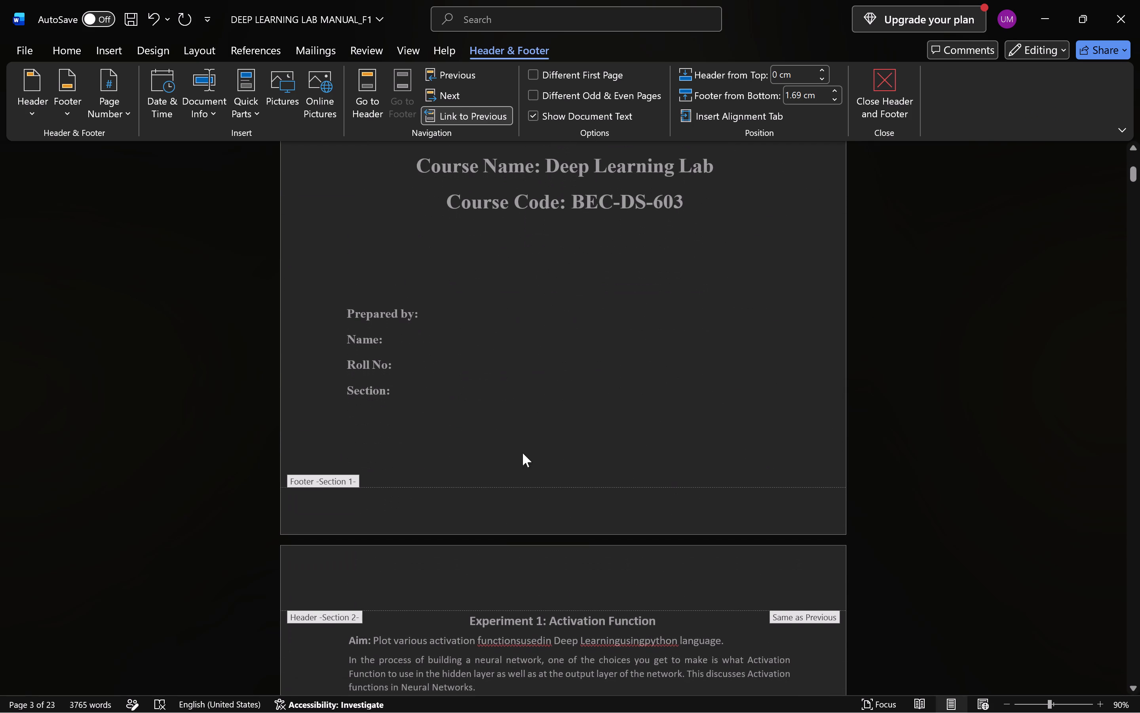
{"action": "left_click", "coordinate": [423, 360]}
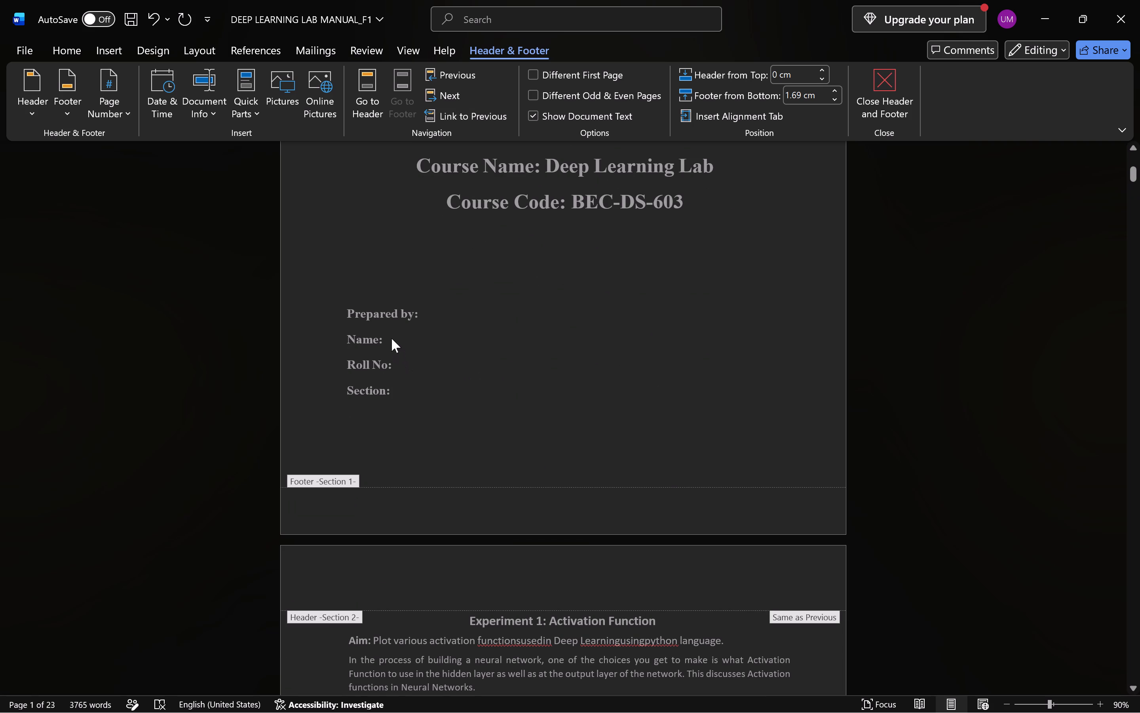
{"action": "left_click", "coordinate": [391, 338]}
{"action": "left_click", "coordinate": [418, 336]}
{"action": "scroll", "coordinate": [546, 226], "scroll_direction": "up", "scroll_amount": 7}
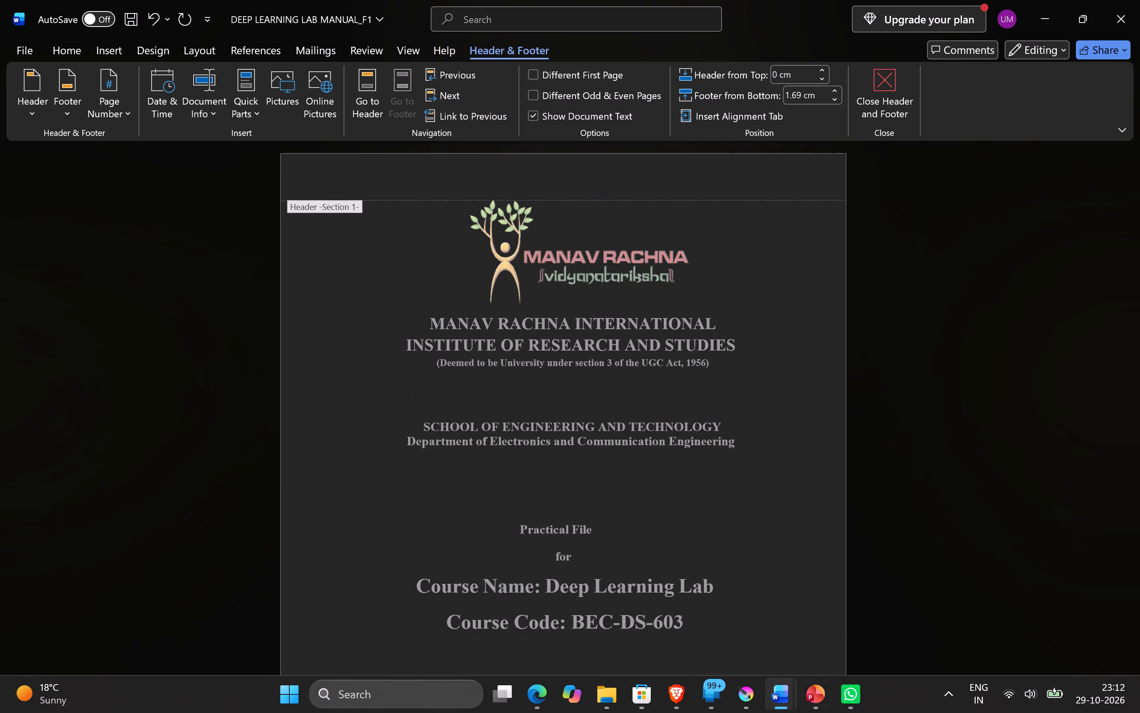
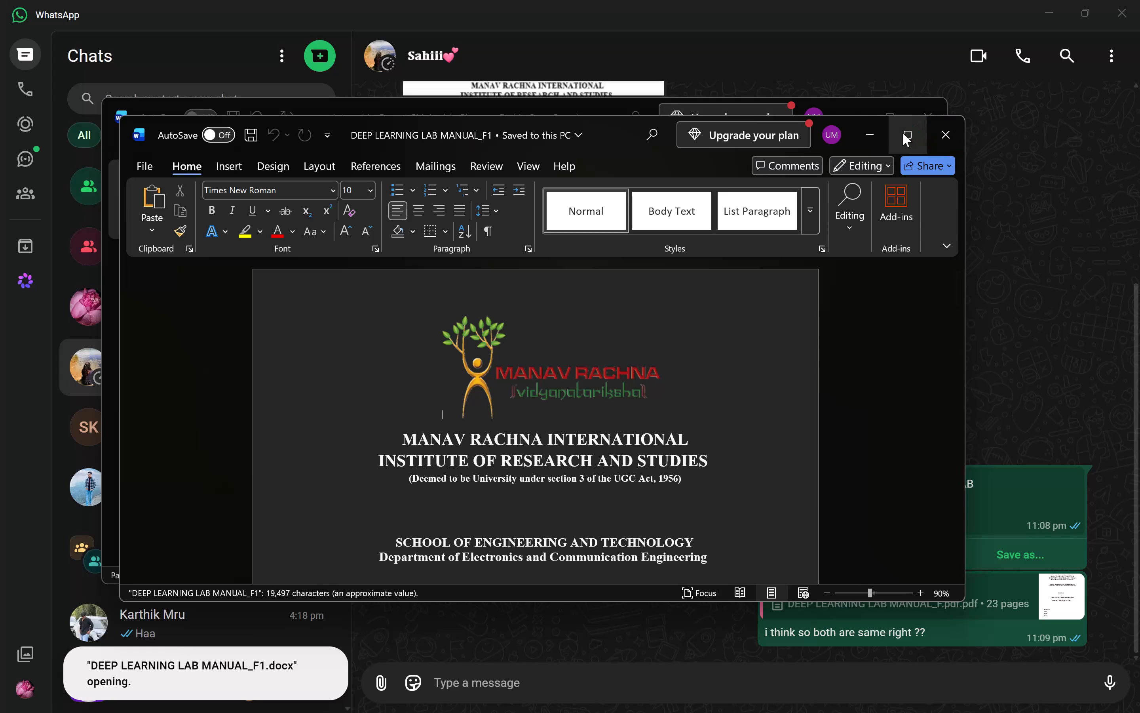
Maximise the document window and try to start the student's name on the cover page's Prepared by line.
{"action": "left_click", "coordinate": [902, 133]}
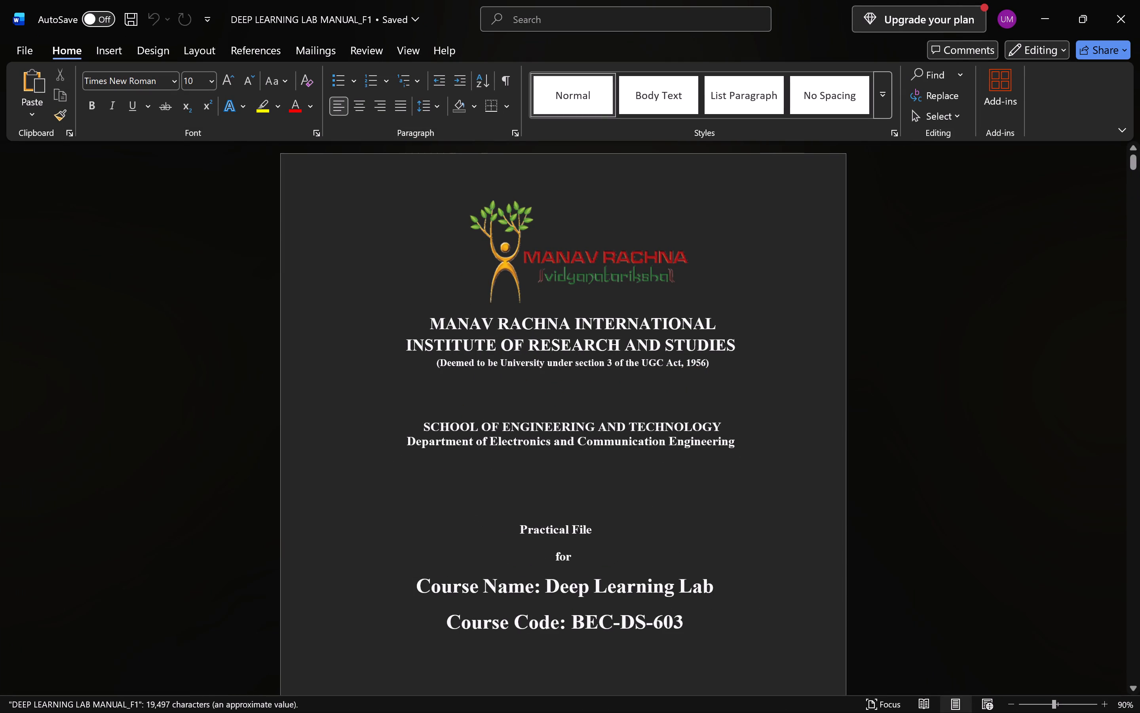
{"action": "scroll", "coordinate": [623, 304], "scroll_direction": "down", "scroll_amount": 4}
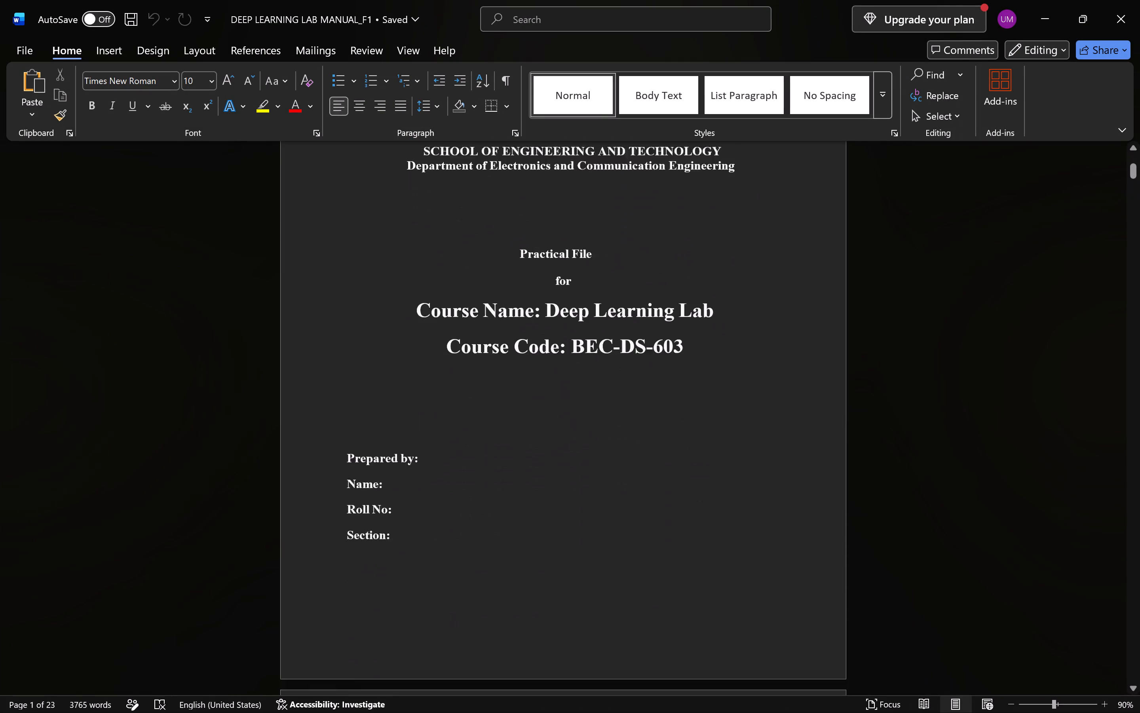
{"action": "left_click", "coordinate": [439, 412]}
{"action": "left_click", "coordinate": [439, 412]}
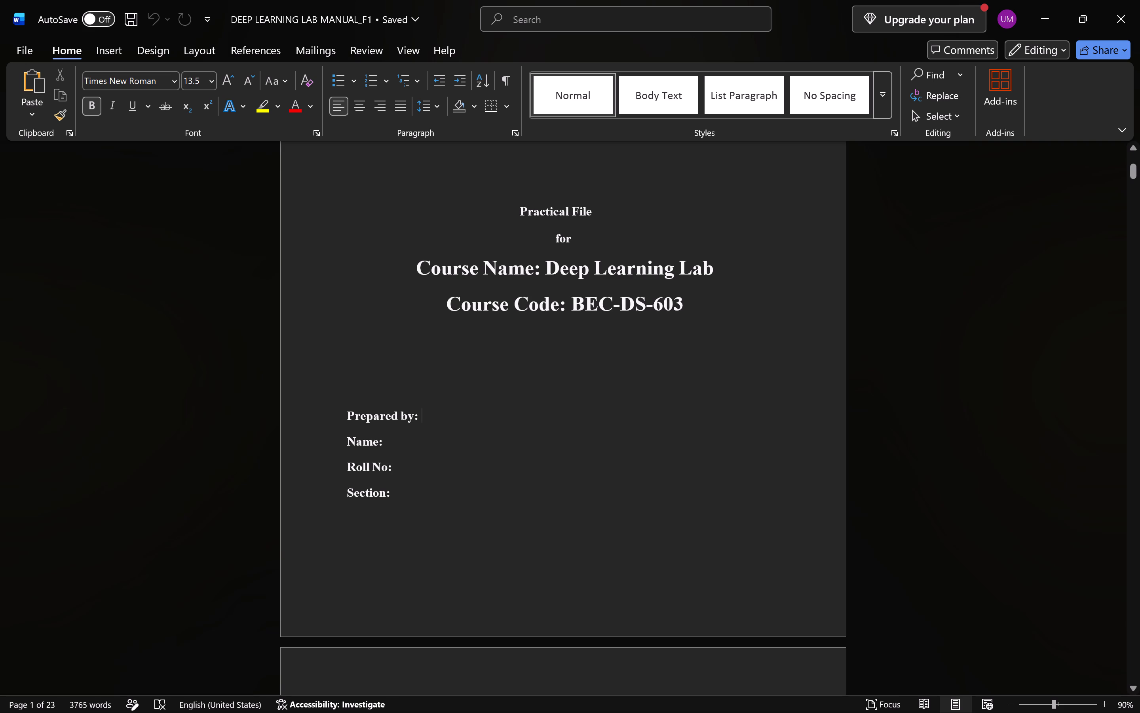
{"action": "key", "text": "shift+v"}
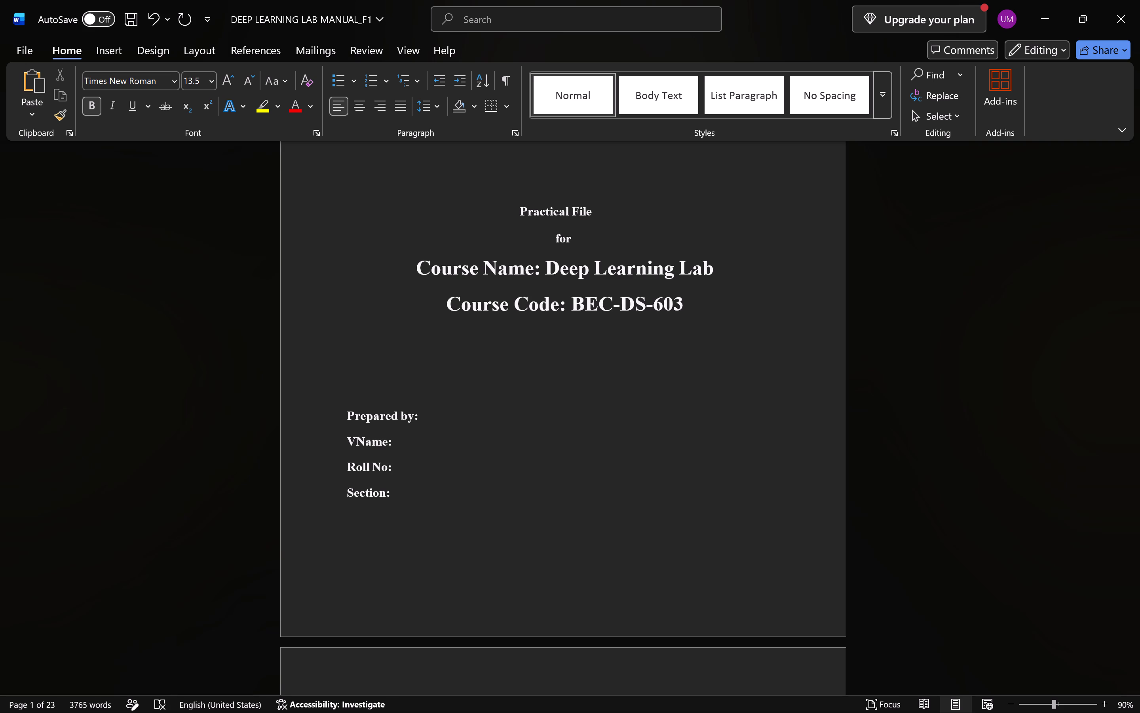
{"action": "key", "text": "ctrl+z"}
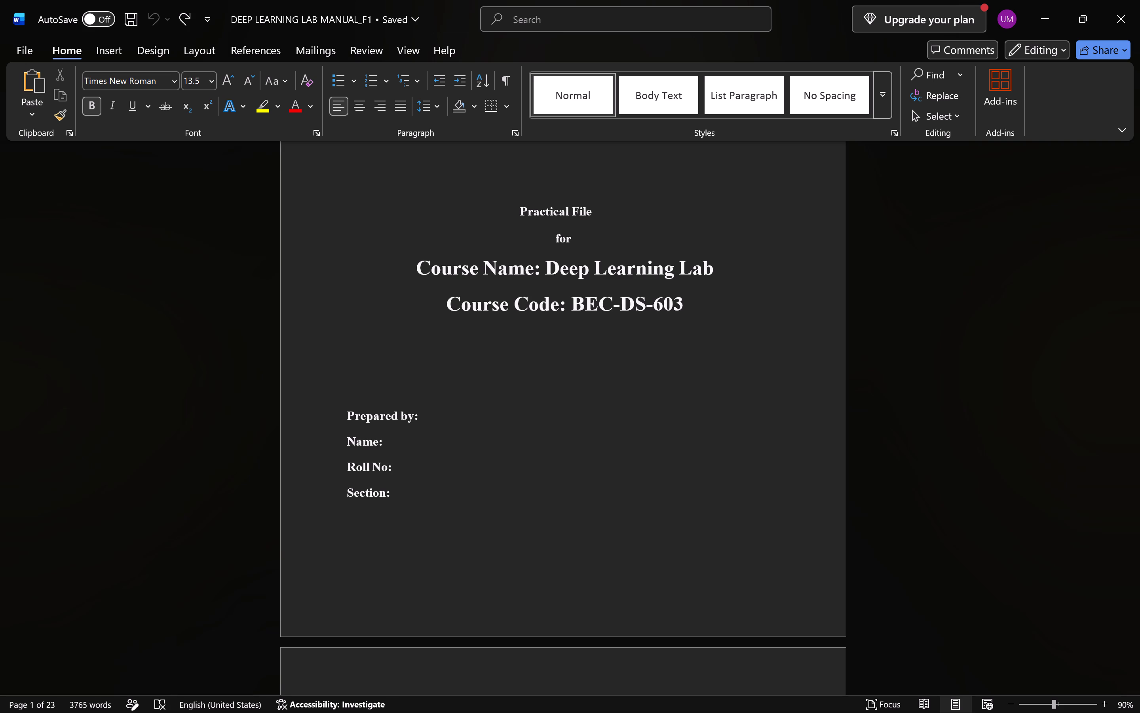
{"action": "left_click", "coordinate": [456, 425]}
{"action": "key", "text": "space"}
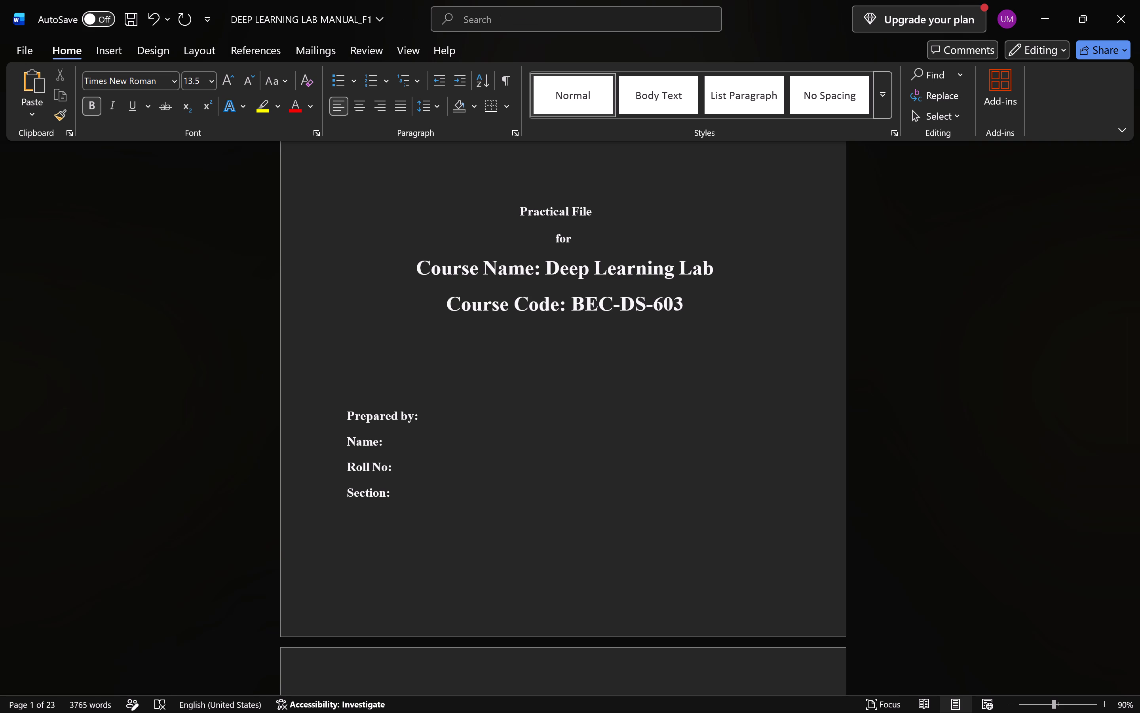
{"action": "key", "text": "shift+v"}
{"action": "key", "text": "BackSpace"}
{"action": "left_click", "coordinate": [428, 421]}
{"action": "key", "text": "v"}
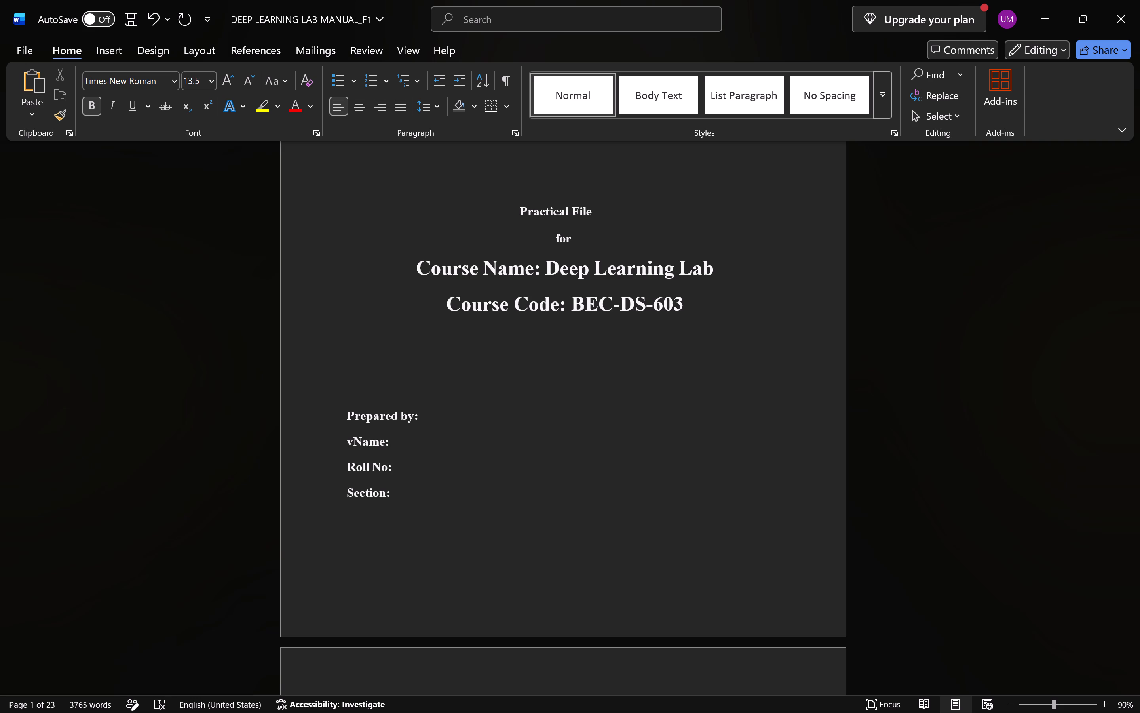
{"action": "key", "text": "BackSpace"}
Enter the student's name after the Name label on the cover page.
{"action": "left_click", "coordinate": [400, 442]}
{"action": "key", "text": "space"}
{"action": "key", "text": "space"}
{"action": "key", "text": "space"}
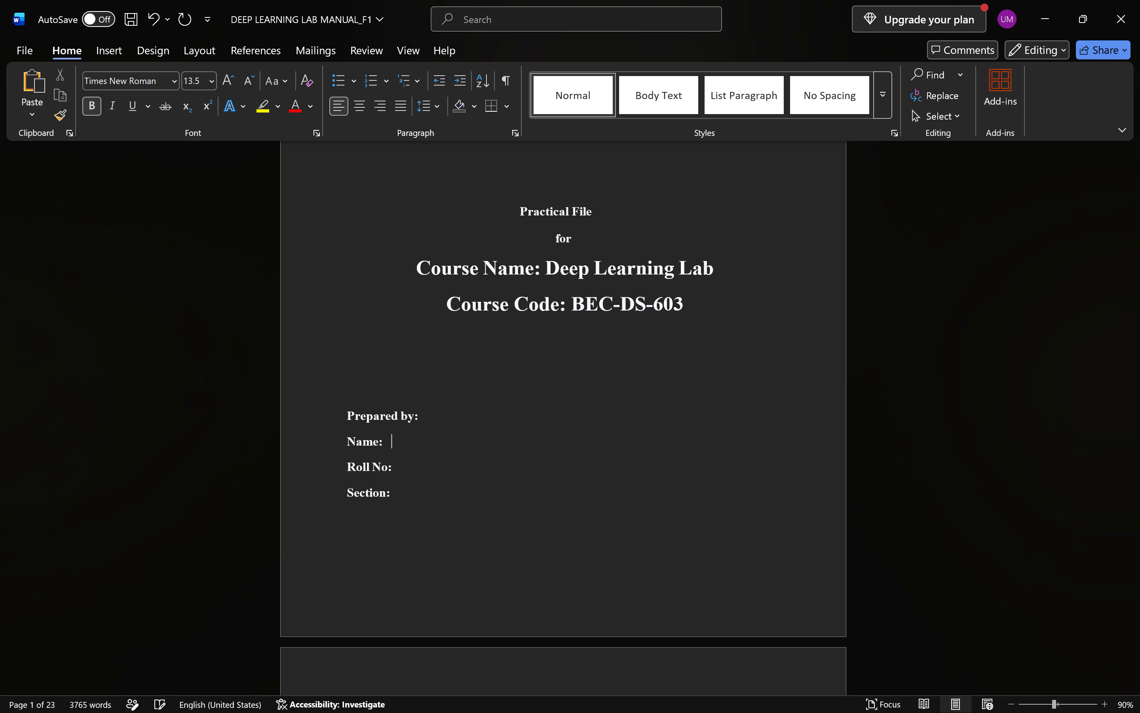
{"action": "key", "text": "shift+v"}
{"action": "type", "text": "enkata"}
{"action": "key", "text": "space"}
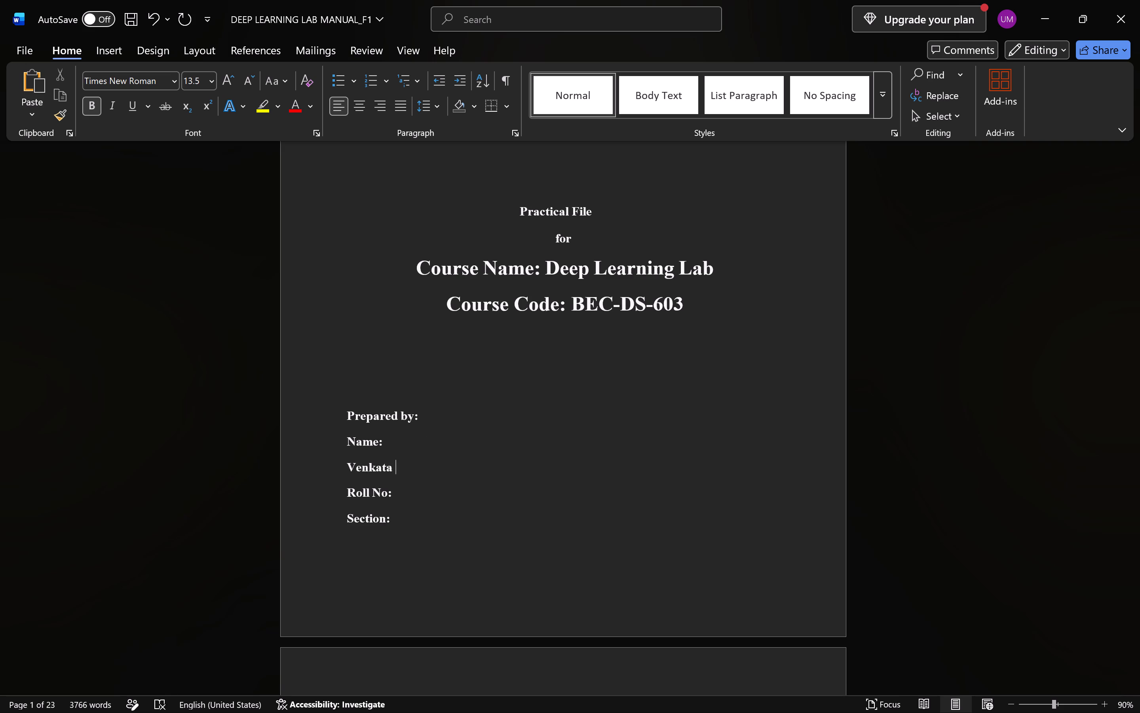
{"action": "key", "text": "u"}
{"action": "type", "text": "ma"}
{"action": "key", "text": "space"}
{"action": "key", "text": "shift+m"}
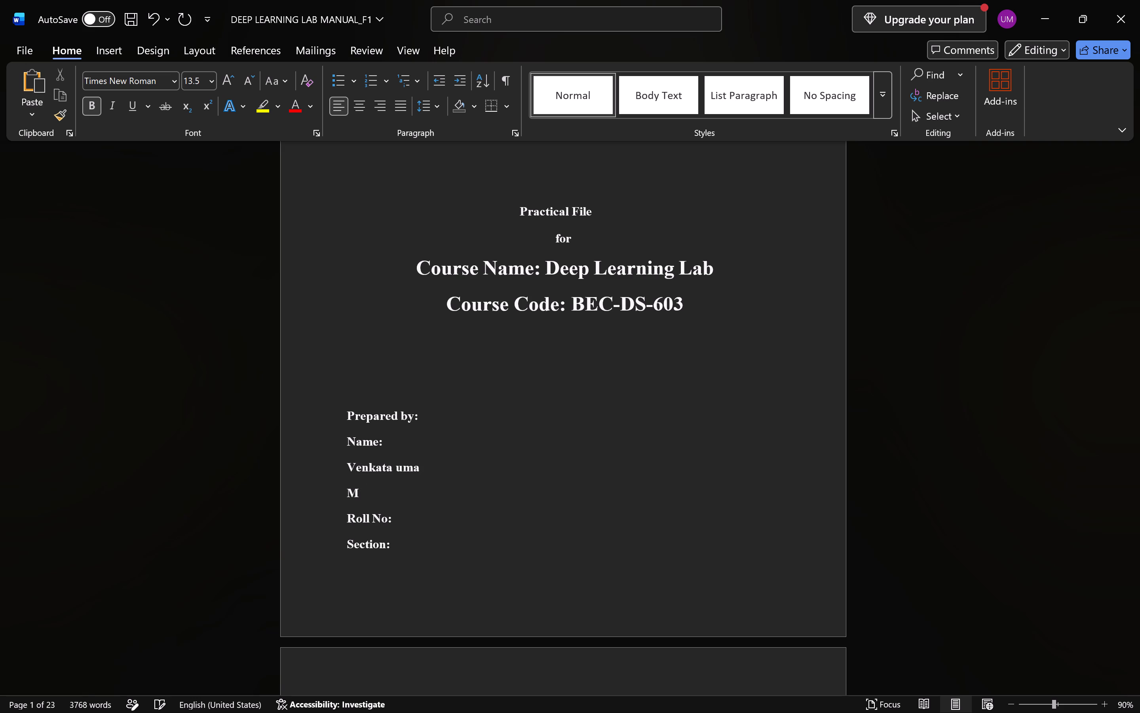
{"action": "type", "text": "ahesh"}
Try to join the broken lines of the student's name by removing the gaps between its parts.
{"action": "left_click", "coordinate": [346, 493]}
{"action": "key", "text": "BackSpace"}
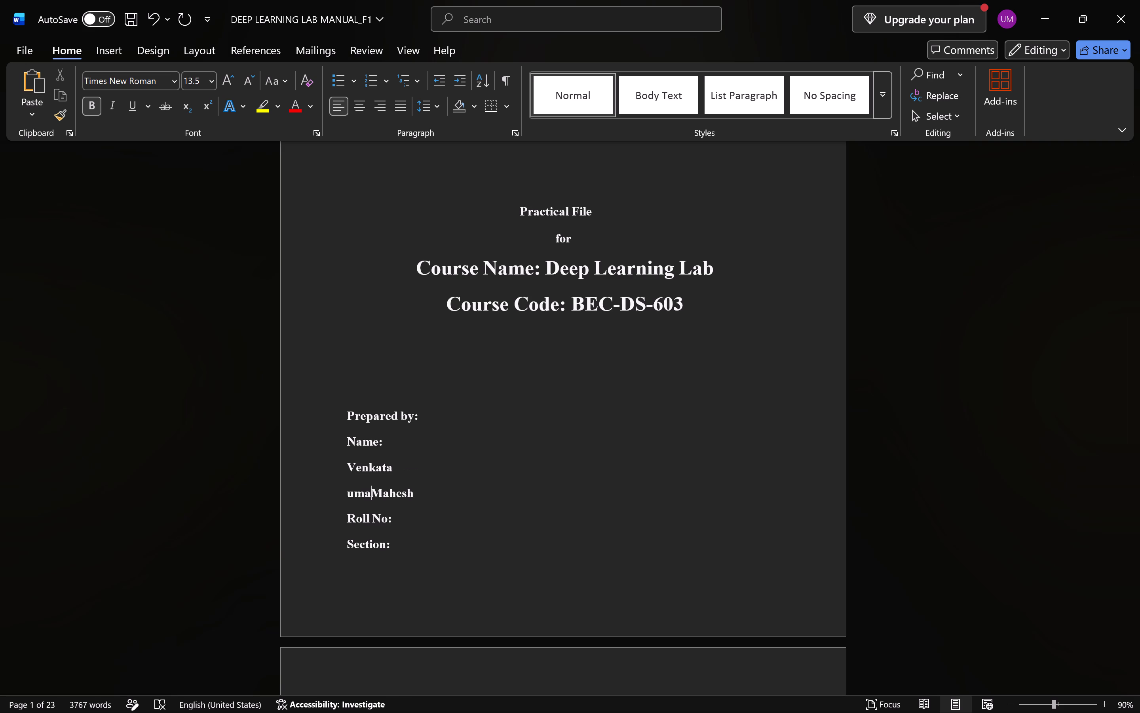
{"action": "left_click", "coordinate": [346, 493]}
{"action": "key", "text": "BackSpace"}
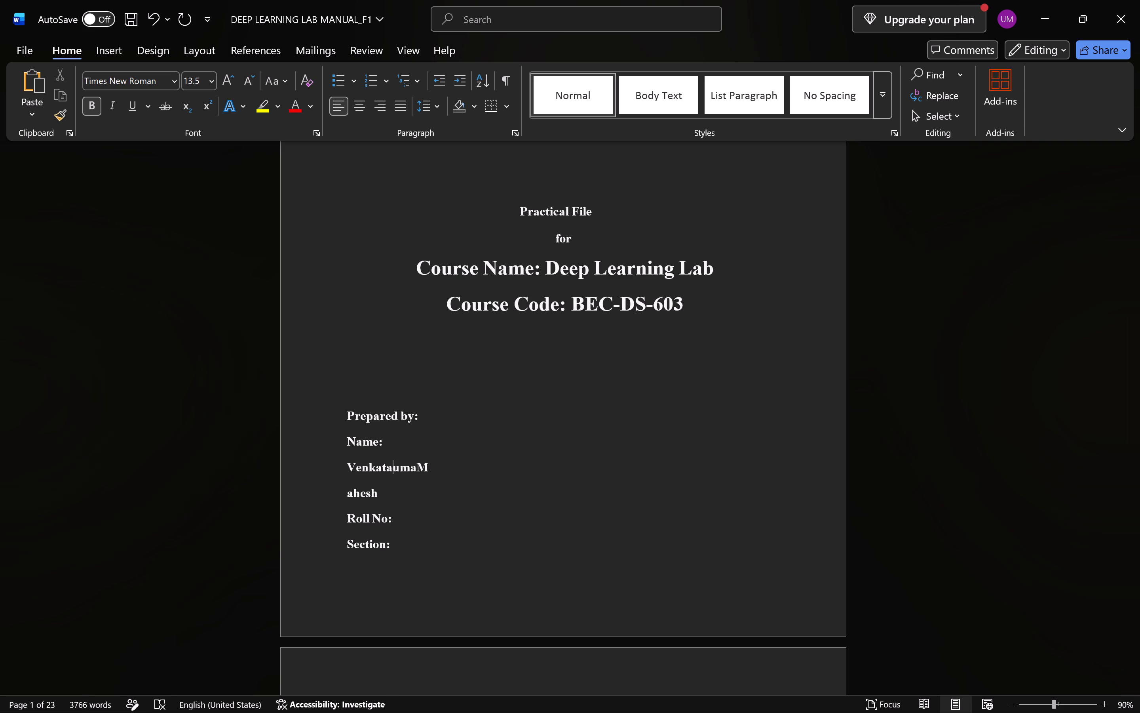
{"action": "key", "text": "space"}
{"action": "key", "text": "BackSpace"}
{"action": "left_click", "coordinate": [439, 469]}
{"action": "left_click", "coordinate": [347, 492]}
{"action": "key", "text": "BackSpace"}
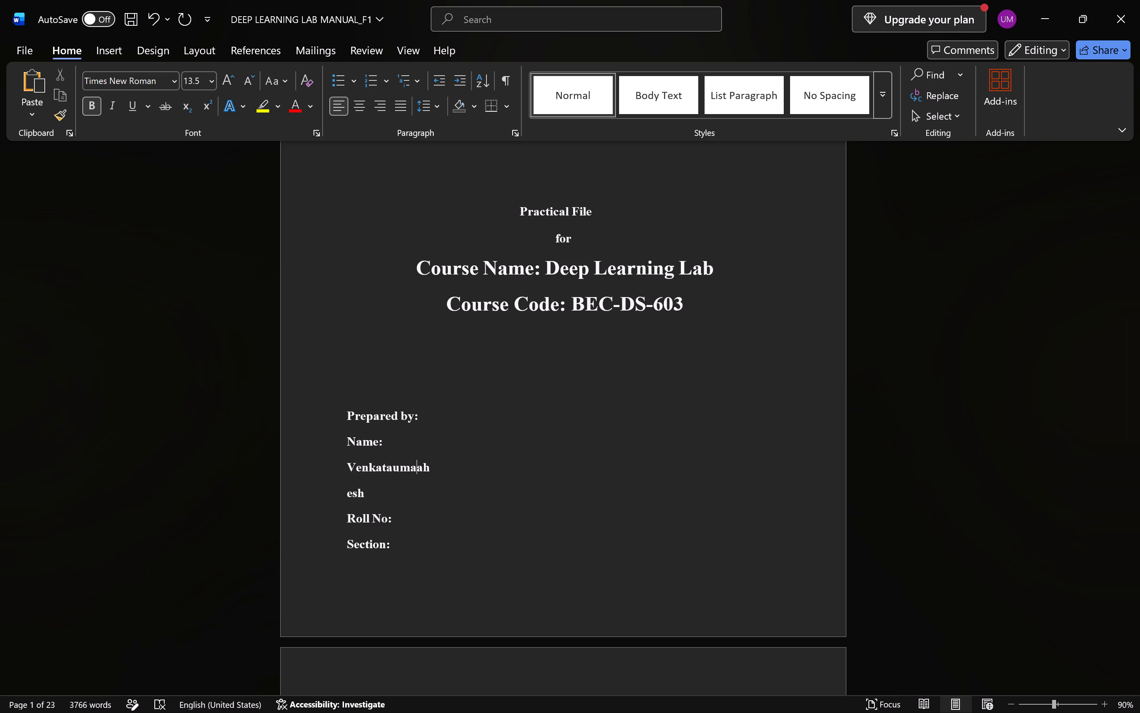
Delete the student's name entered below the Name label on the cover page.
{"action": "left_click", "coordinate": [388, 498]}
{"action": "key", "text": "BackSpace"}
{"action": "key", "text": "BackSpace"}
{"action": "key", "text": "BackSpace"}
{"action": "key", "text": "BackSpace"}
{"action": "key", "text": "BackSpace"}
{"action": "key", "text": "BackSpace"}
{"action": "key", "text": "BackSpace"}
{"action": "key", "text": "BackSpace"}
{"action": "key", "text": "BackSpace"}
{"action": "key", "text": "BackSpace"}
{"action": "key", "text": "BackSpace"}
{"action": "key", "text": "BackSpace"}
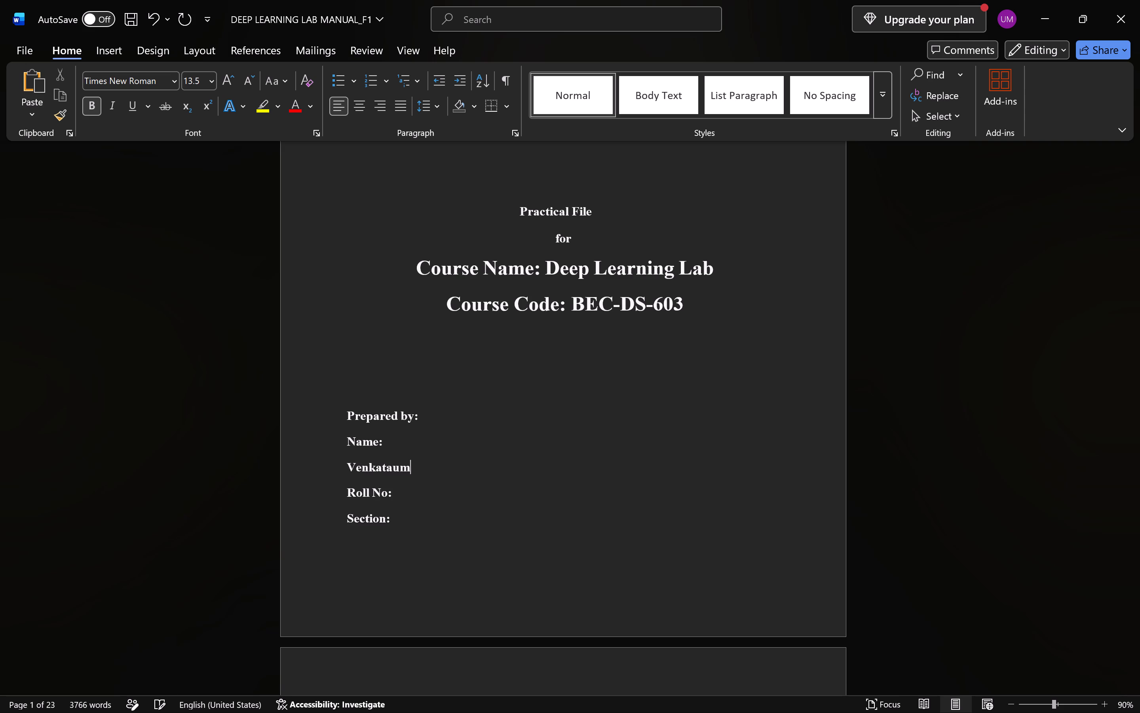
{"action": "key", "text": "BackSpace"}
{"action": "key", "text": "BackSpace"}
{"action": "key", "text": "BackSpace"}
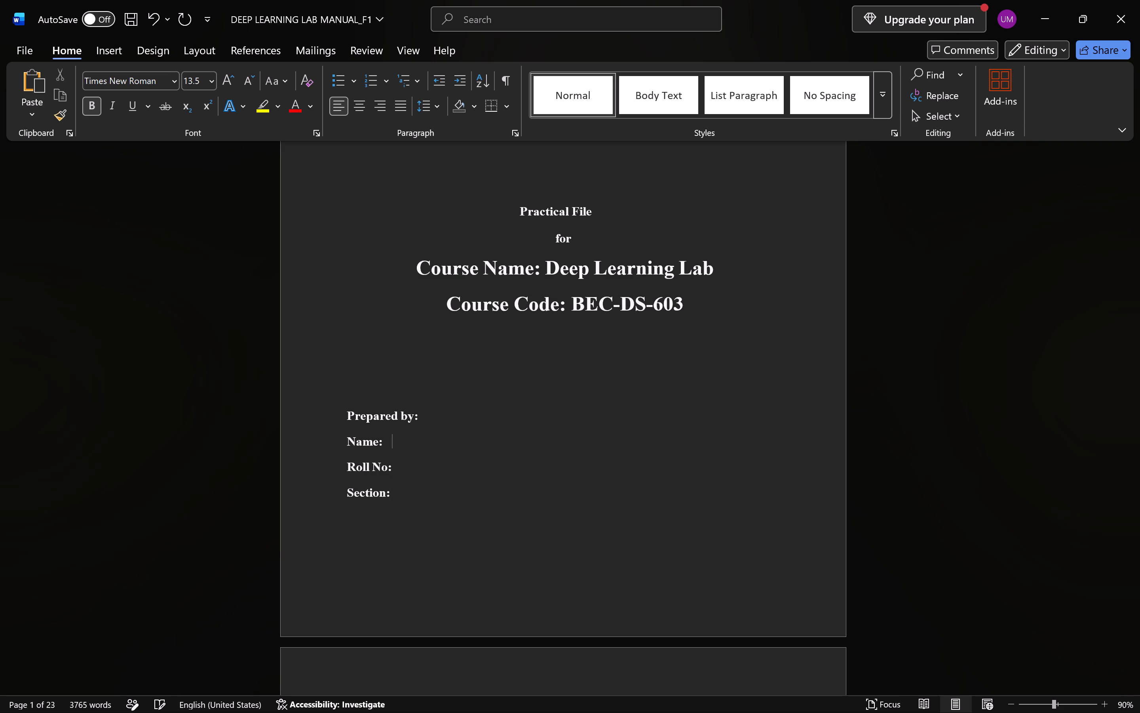
Delete the Prepared by, Name, Roll No and Section lines from the cover page.
{"action": "left_click", "coordinate": [454, 416]}
{"action": "key", "text": "BackSpace"}
{"action": "key", "text": "BackSpace"}
{"action": "key", "text": "BackSpace"}
{"action": "key", "text": "BackSpace"}
{"action": "key", "text": "BackSpace"}
{"action": "key", "text": "BackSpace"}
{"action": "key", "text": "BackSpace"}
{"action": "key", "text": "BackSpace"}
{"action": "key", "text": "BackSpace"}
{"action": "key", "text": "BackSpace"}
{"action": "key", "text": "BackSpace"}
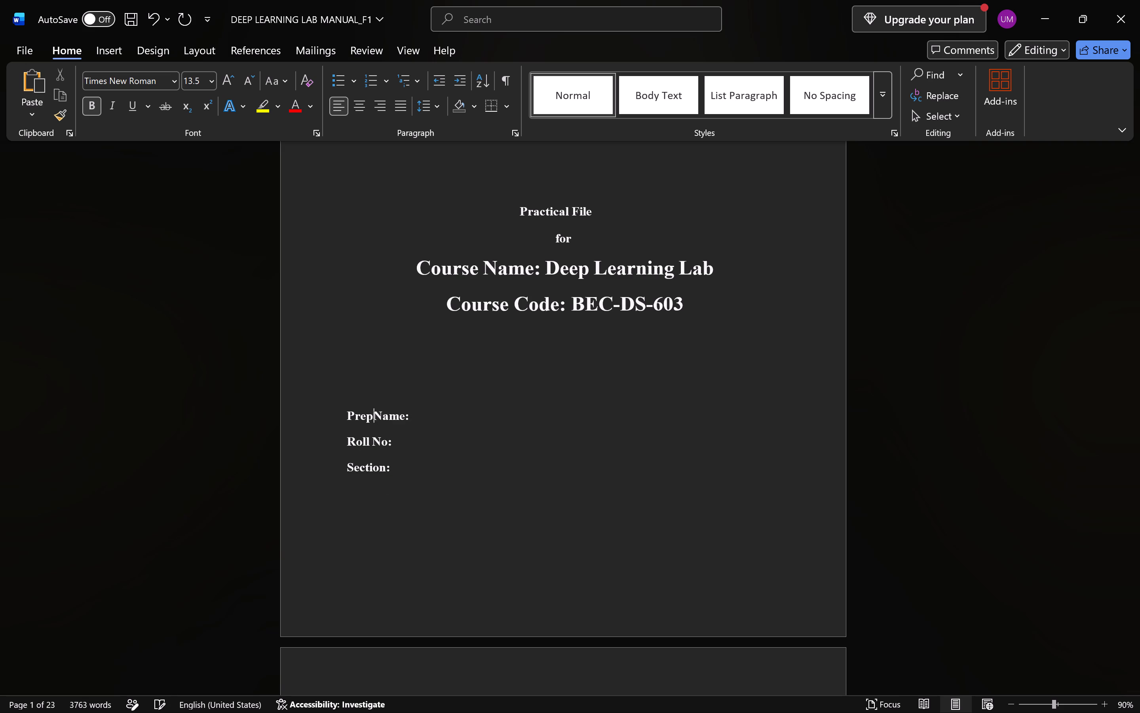
{"action": "key", "text": "BackSpace"}
{"action": "key", "text": "BackSpace"}
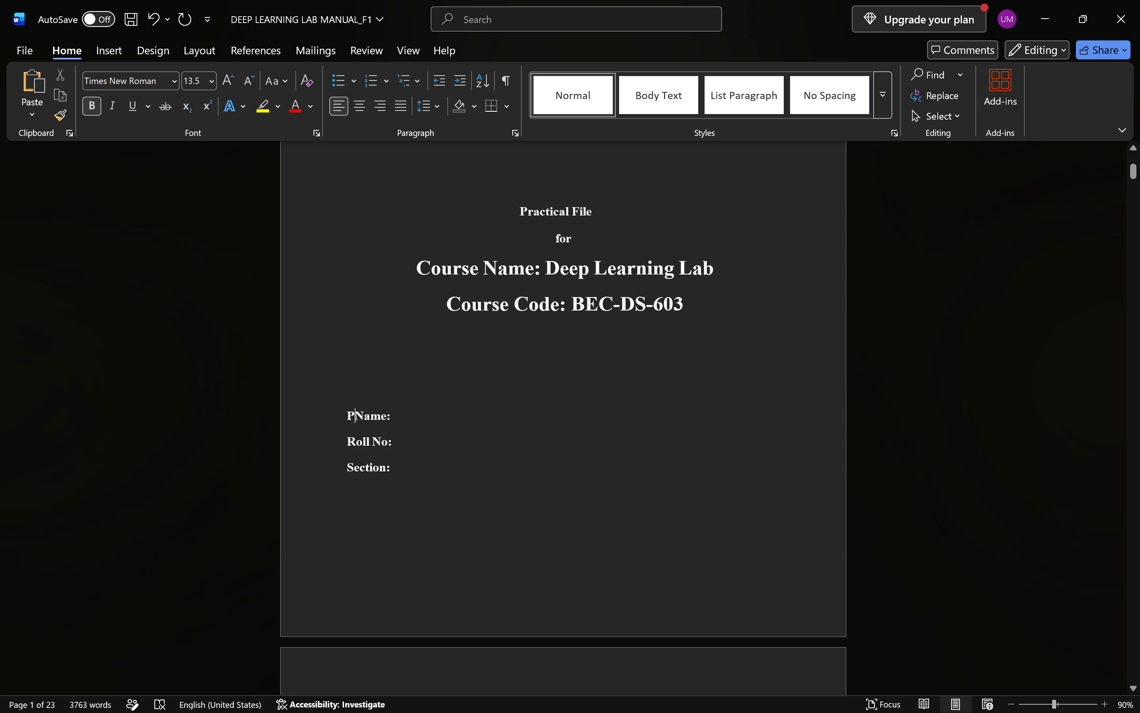
Delete the remaining PName, Roll No and Section lines from the cover page.
{"action": "left_click", "coordinate": [411, 464]}
{"action": "key", "text": "BackSpace"}
{"action": "key", "text": "BackSpace"}
{"action": "key", "text": "BackSpace"}
{"action": "key", "text": "BackSpace"}
{"action": "key", "text": "BackSpace"}
{"action": "key", "text": "BackSpace"}
{"action": "key", "text": "BackSpace"}
{"action": "key", "text": "BackSpace"}
{"action": "key", "text": "BackSpace"}
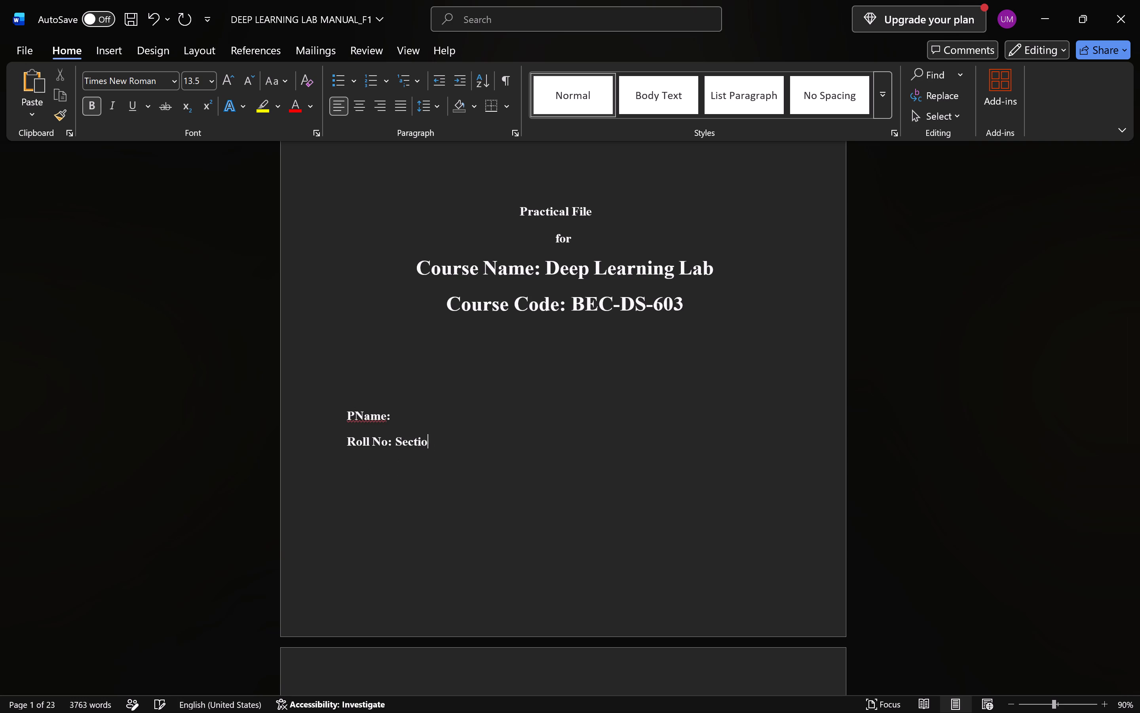
{"action": "key", "text": "BackSpace"}
{"action": "key", "text": "BackSpace"}
{"action": "key", "text": "BackSpace"}
{"action": "key", "text": "BackSpace"}
{"action": "key", "text": "BackSpace"}
{"action": "key", "text": "BackSpace"}
{"action": "key", "text": "BackSpace"}
{"action": "key", "text": "BackSpace"}
{"action": "key", "text": "BackSpace"}
{"action": "key", "text": "BackSpace"}
{"action": "key", "text": "BackSpace"}
{"action": "key", "text": "BackSpace"}
{"action": "key", "text": "BackSpace"}
{"action": "key", "text": "BackSpace"}
{"action": "key", "text": "BackSpace"}
{"action": "key", "text": "BackSpace"}
{"action": "key", "text": "BackSpace"}
{"action": "key", "text": "BackSpace"}
{"action": "key", "text": "BackSpace"}
{"action": "key", "text": "BackSpace"}
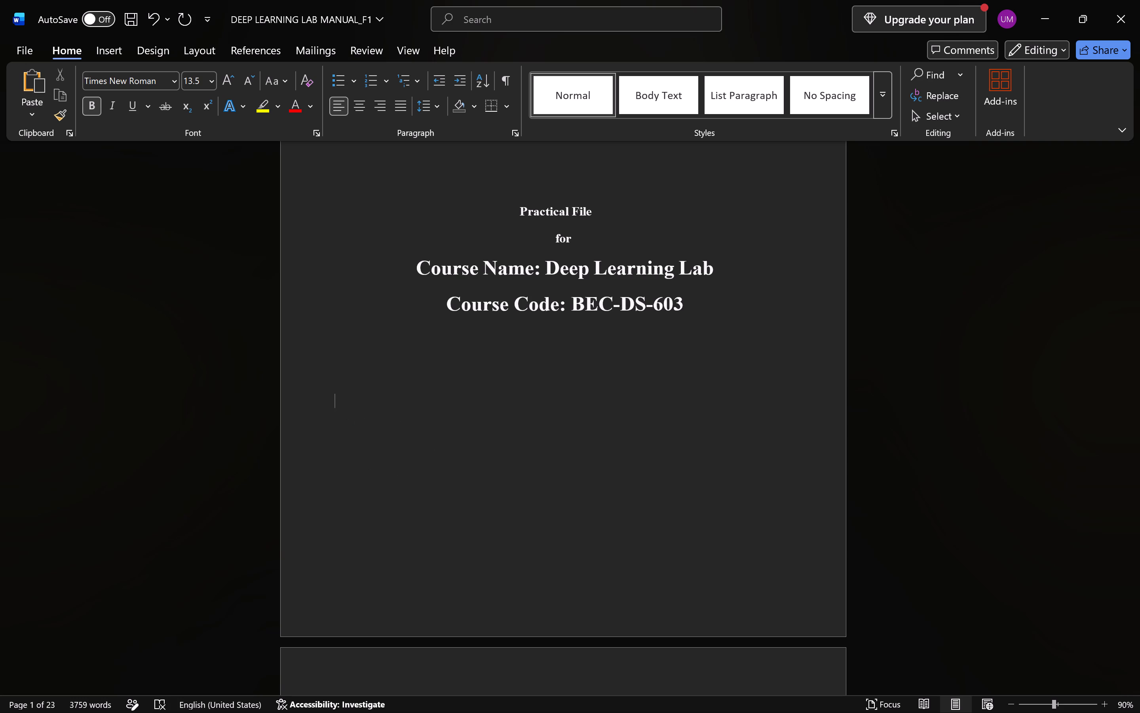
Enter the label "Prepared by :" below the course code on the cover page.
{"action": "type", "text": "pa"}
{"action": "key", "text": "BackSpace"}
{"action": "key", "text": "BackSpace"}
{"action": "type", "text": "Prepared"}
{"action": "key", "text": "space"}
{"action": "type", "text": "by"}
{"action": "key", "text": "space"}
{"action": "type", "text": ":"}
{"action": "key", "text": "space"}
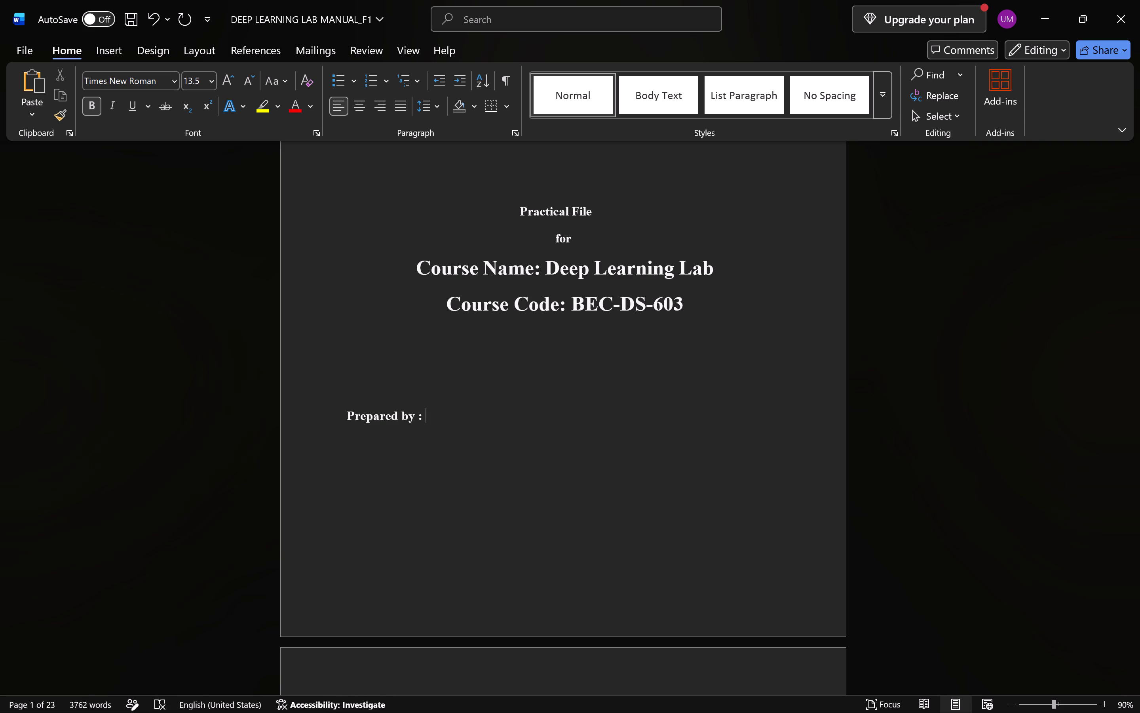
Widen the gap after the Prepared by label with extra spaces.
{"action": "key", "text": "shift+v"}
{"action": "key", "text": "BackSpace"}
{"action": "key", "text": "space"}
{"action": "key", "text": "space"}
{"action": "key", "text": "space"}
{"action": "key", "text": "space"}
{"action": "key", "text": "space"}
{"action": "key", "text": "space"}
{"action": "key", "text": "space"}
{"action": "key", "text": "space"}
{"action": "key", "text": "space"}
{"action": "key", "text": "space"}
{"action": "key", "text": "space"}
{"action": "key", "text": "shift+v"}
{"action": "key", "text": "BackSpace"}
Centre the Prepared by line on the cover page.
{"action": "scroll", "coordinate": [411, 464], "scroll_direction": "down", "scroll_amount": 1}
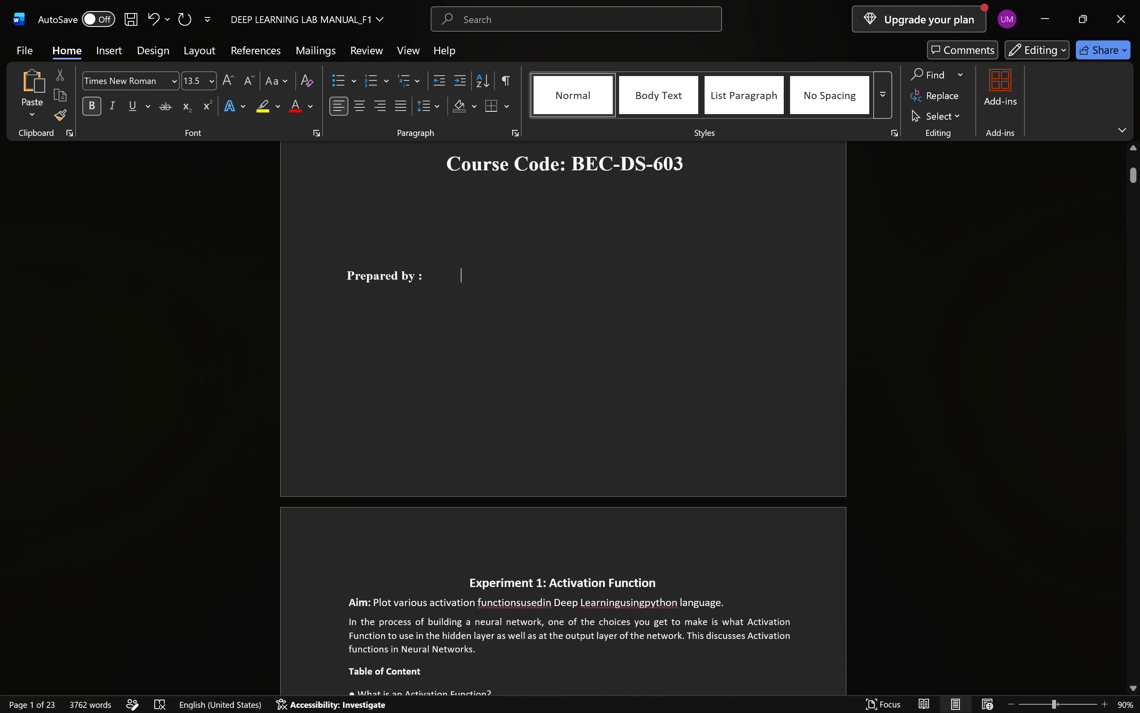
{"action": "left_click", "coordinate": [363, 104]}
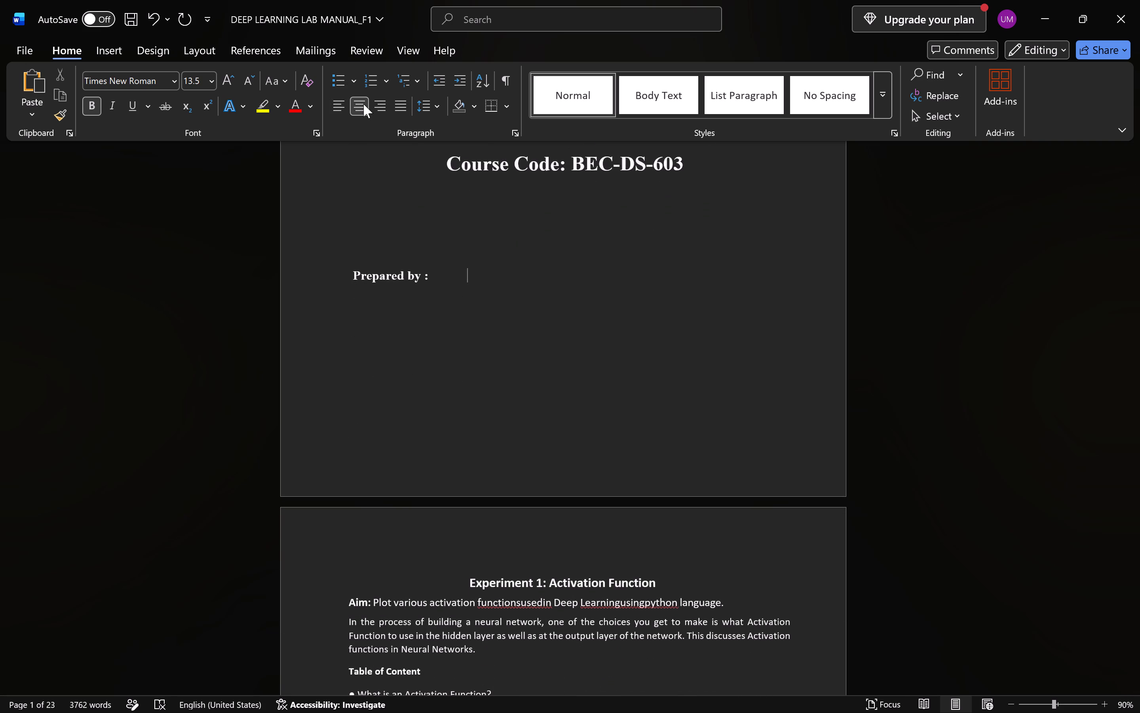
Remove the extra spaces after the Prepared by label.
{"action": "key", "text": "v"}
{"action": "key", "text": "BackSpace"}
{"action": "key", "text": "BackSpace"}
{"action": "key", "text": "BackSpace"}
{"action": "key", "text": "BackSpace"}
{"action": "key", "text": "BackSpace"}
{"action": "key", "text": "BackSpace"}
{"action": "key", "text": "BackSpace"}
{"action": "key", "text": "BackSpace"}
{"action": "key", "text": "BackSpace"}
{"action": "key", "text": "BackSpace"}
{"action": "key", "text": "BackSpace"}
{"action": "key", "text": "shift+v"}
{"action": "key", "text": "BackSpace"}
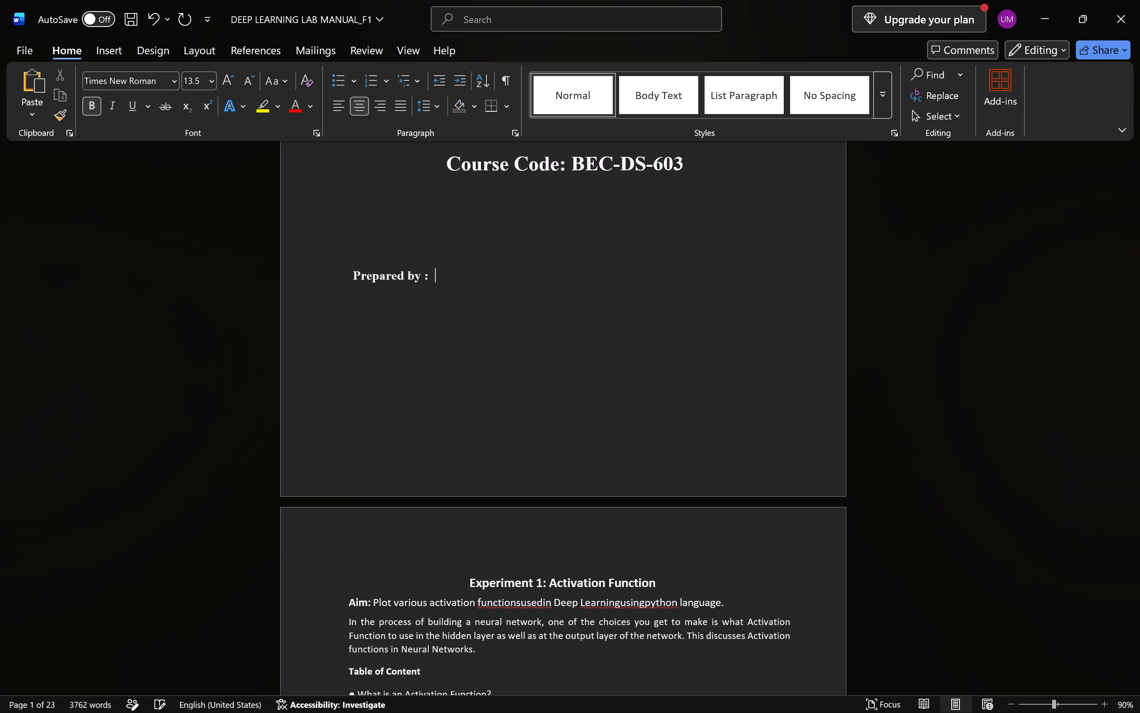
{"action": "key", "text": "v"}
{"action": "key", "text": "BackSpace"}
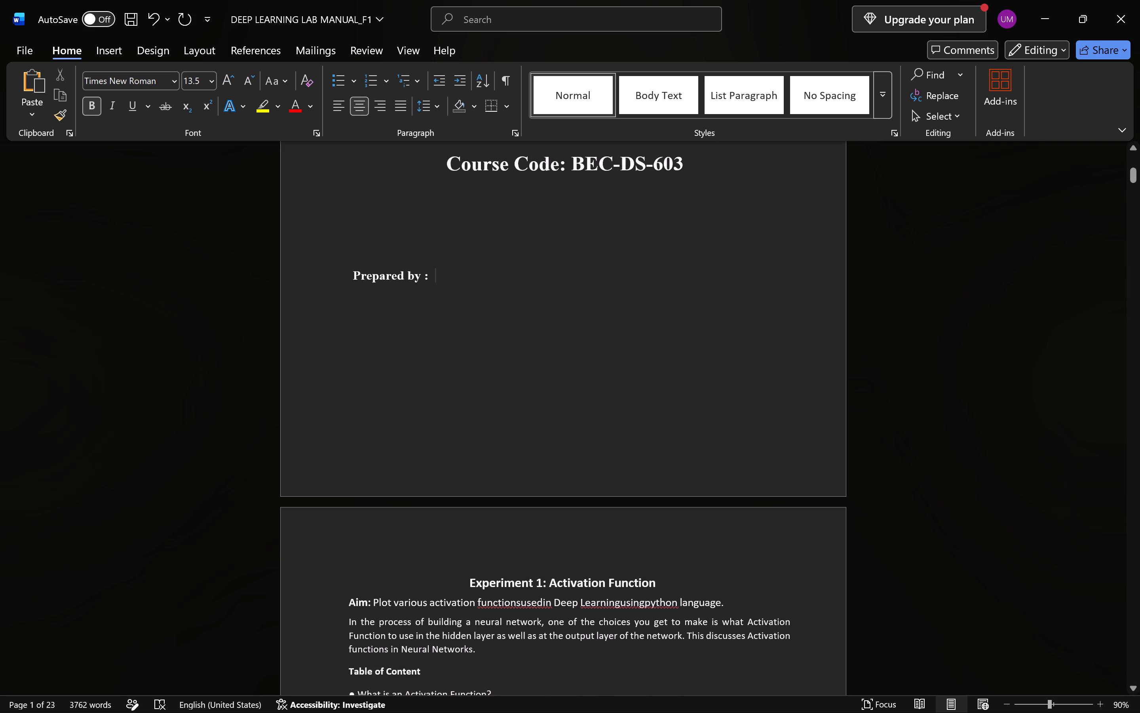
Review the cover page layout and the start of Experiment 1.
{"action": "scroll", "coordinate": [498, 306], "scroll_direction": "up", "scroll_amount": 6}
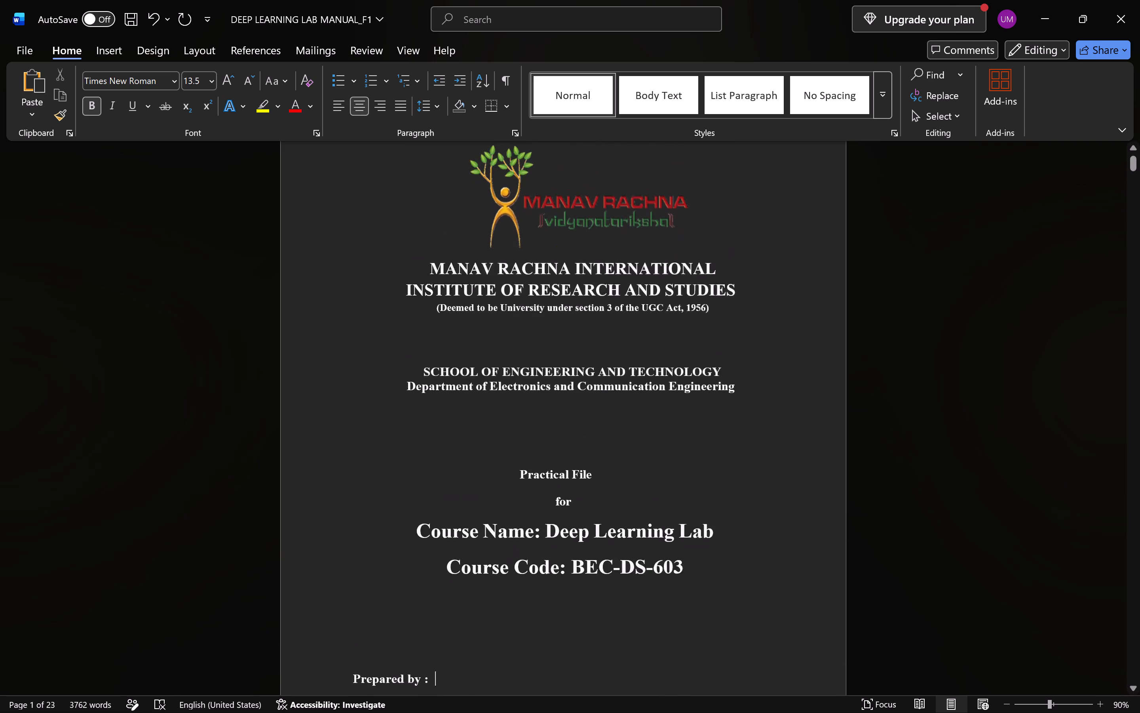
{"action": "scroll", "coordinate": [498, 306], "scroll_direction": "down", "scroll_amount": 6}
{"action": "scroll", "coordinate": [498, 306], "scroll_direction": "up", "scroll_amount": 1}
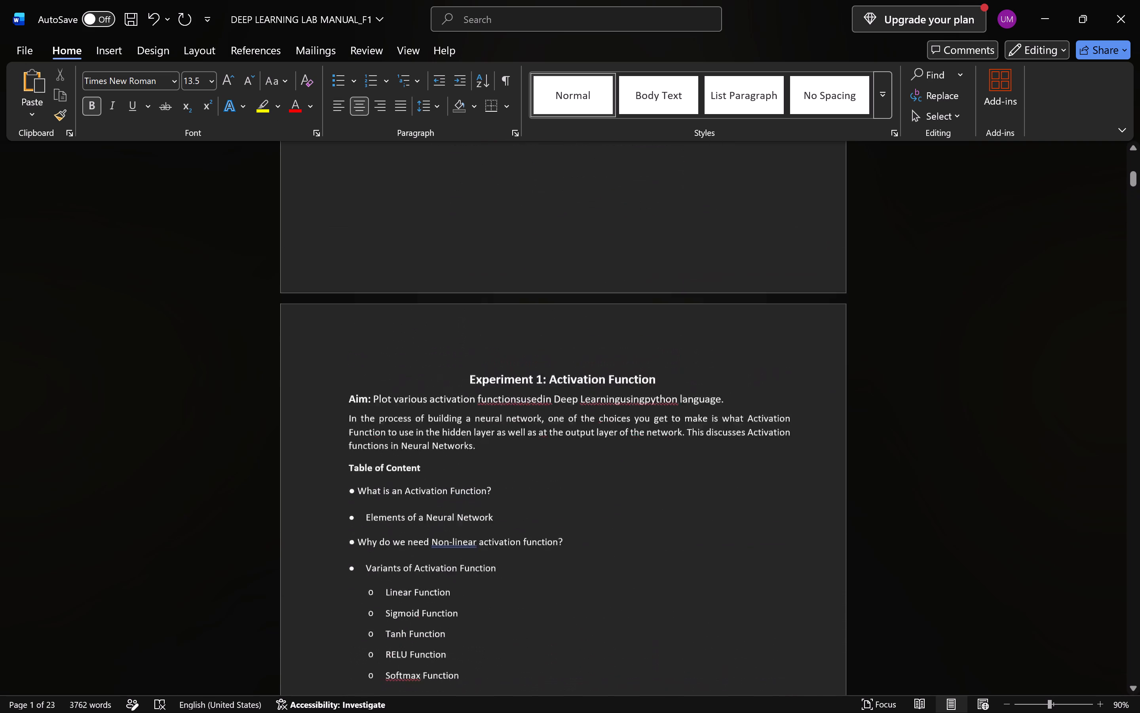
{"action": "scroll", "coordinate": [498, 306], "scroll_direction": "up", "scroll_amount": 2}
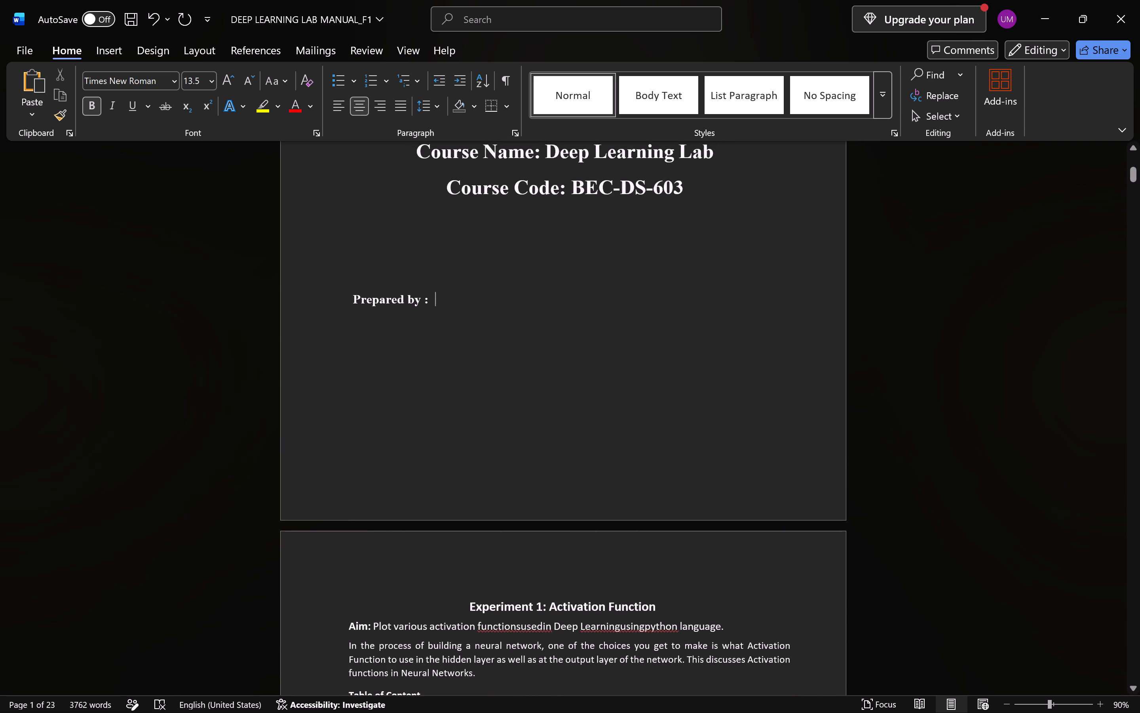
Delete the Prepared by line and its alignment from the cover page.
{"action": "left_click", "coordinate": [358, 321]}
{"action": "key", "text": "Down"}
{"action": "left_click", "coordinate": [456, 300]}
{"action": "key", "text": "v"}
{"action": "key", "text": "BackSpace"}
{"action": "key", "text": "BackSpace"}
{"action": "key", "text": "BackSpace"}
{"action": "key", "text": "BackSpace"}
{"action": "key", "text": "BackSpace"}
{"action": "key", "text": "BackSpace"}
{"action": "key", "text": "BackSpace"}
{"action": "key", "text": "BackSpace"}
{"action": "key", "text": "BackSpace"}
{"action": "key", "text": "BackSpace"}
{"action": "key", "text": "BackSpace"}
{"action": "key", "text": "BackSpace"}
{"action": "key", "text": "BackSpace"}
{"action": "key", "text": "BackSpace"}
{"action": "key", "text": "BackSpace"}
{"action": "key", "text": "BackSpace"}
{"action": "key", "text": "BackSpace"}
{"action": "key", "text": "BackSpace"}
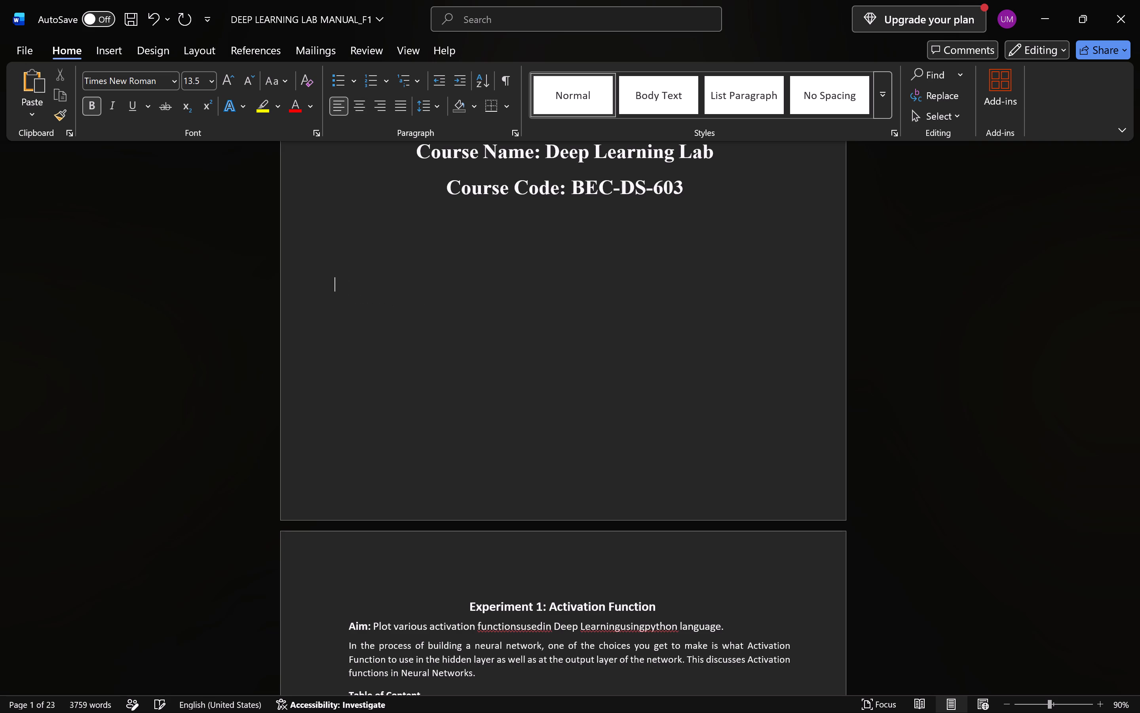
Remove the blank lines below the course code on the cover page.
{"action": "key", "text": "BackSpace"}
{"action": "key", "text": "BackSpace"}
{"action": "key", "text": "BackSpace"}
{"action": "key", "text": "BackSpace"}
{"action": "key", "text": "BackSpace"}
{"action": "left_click", "coordinate": [373, 249]}
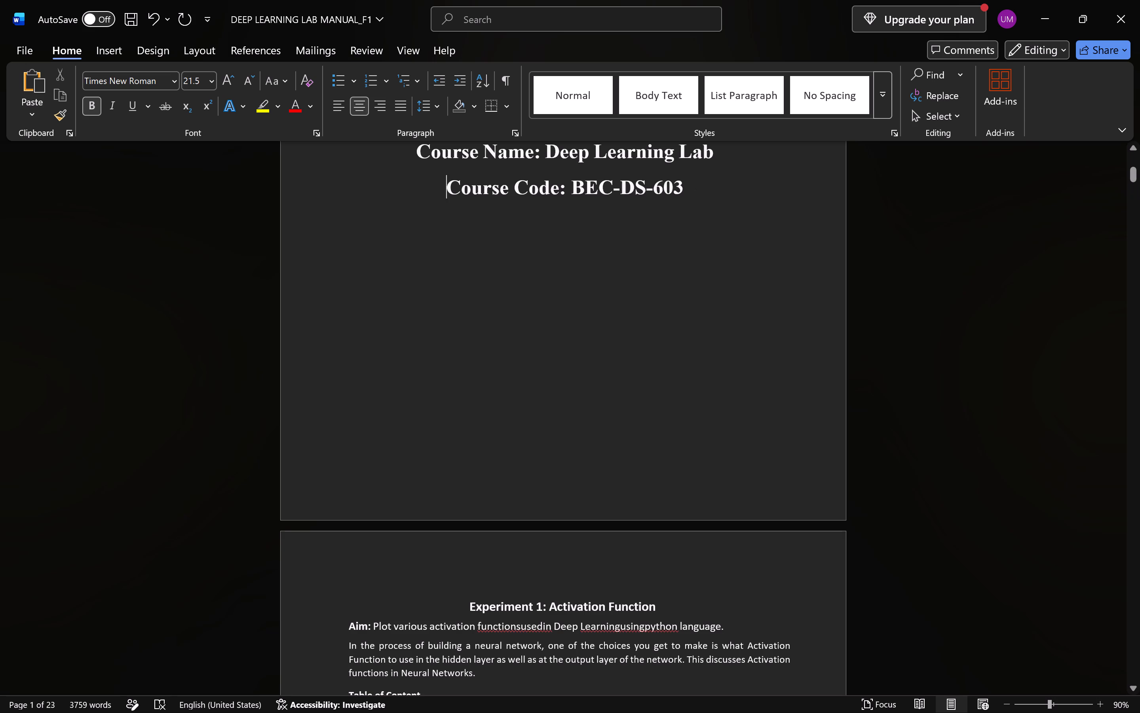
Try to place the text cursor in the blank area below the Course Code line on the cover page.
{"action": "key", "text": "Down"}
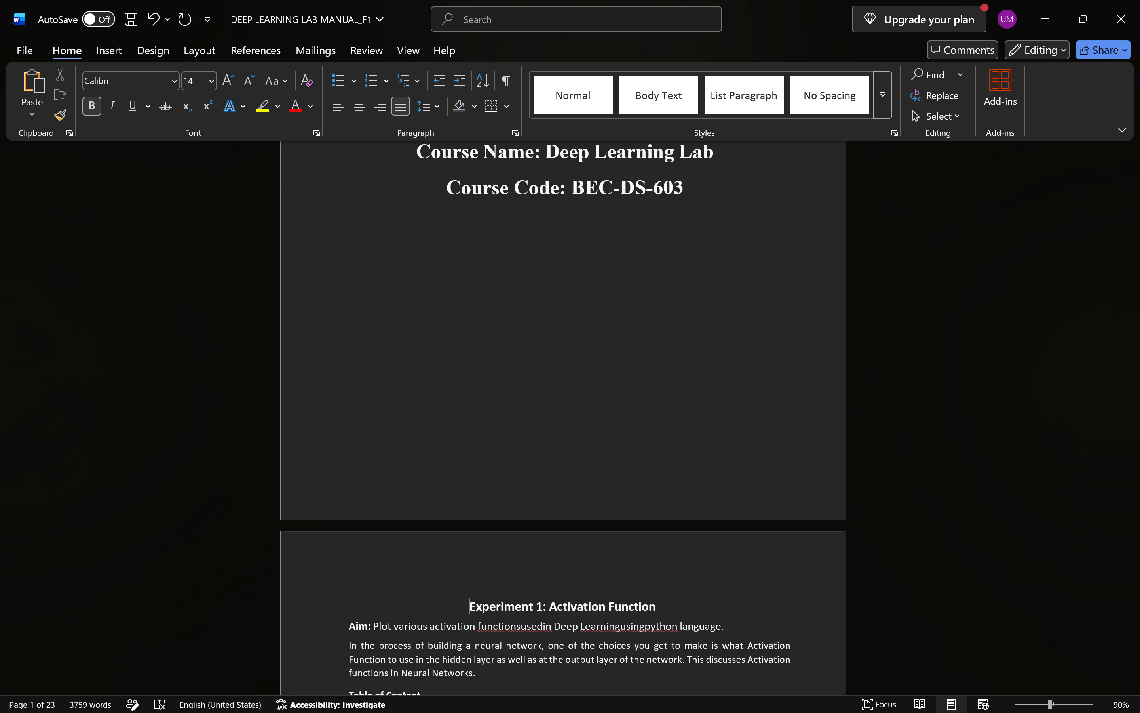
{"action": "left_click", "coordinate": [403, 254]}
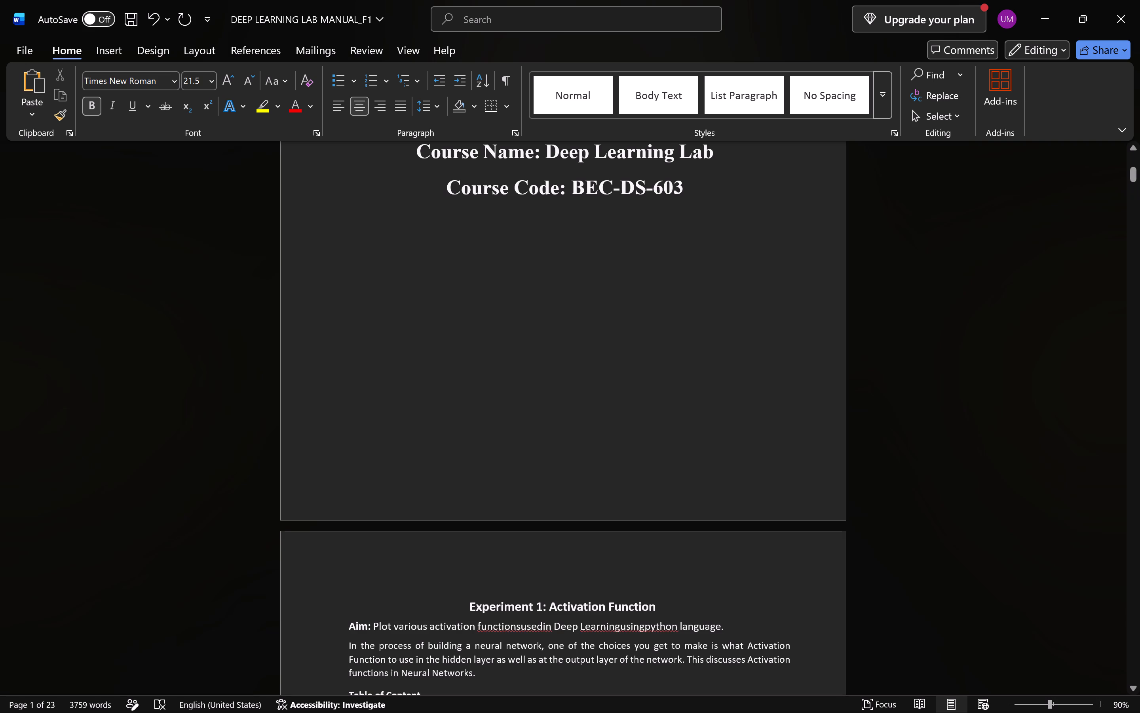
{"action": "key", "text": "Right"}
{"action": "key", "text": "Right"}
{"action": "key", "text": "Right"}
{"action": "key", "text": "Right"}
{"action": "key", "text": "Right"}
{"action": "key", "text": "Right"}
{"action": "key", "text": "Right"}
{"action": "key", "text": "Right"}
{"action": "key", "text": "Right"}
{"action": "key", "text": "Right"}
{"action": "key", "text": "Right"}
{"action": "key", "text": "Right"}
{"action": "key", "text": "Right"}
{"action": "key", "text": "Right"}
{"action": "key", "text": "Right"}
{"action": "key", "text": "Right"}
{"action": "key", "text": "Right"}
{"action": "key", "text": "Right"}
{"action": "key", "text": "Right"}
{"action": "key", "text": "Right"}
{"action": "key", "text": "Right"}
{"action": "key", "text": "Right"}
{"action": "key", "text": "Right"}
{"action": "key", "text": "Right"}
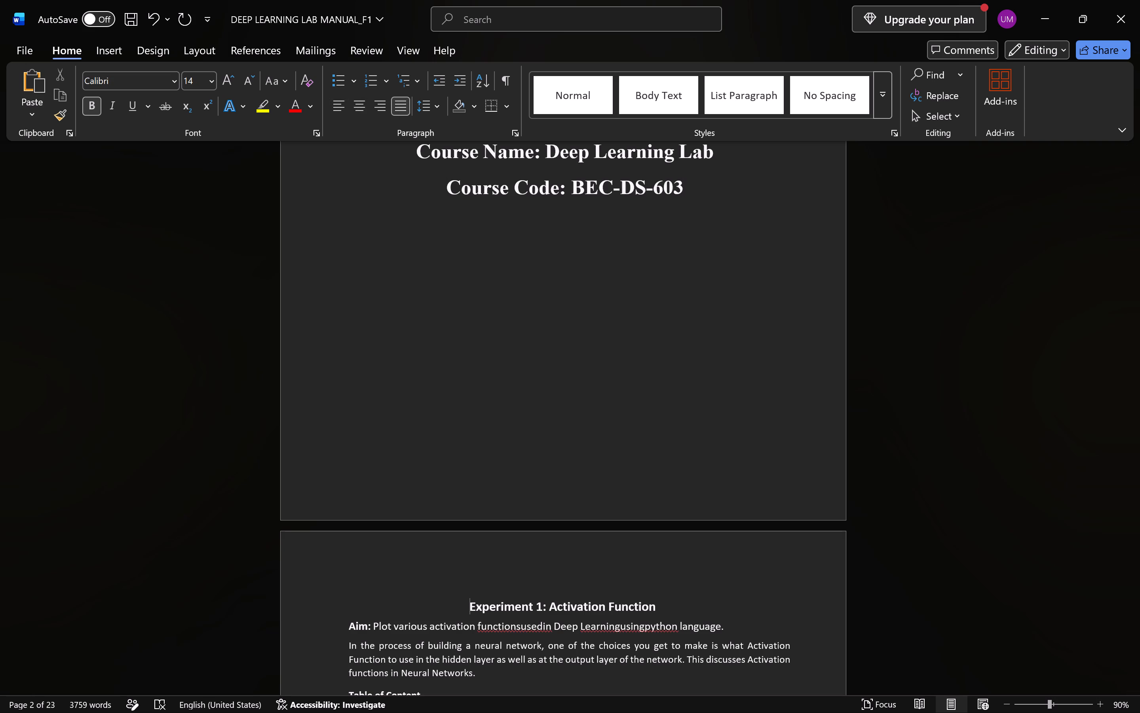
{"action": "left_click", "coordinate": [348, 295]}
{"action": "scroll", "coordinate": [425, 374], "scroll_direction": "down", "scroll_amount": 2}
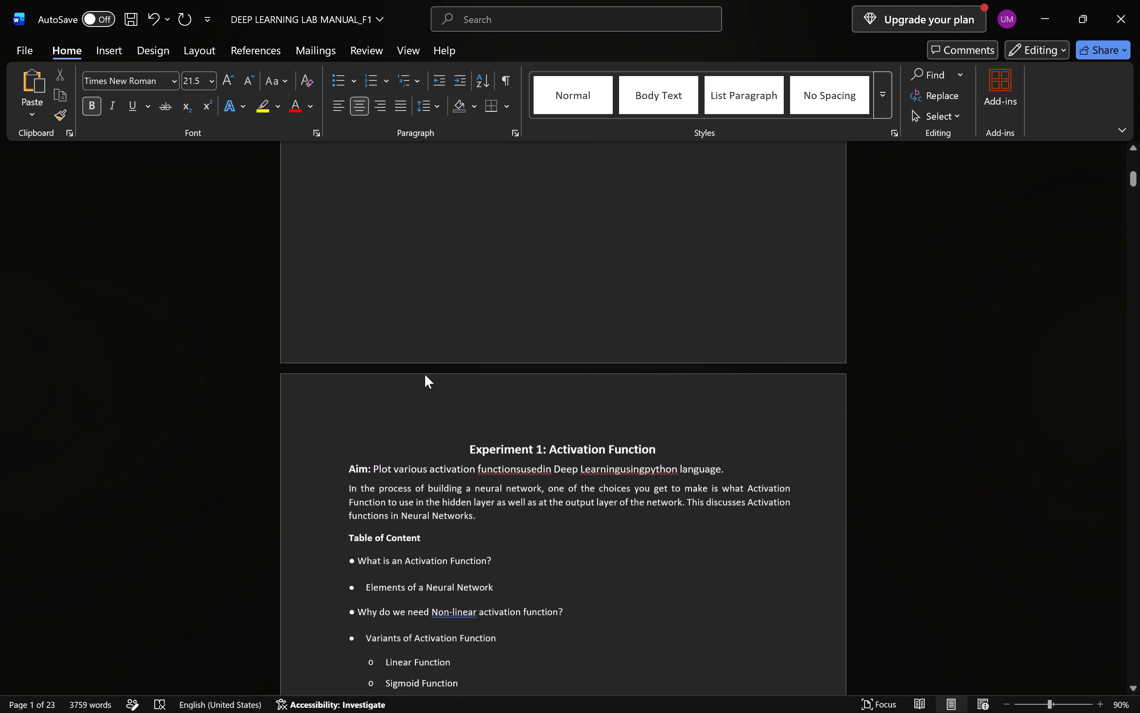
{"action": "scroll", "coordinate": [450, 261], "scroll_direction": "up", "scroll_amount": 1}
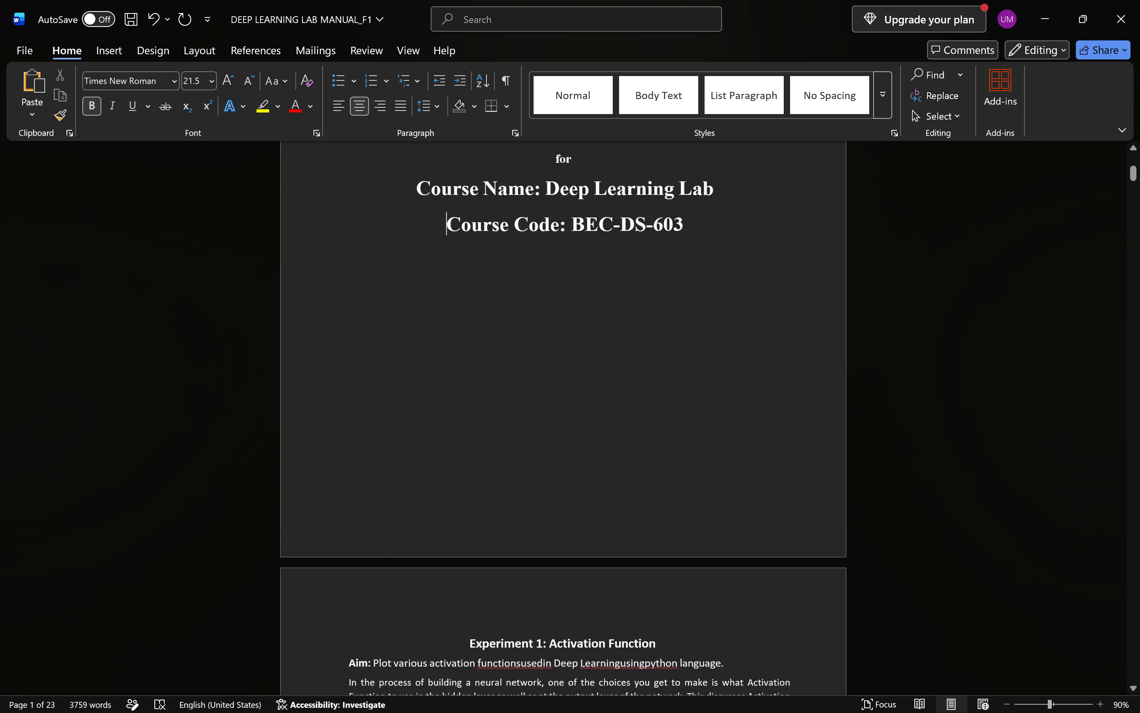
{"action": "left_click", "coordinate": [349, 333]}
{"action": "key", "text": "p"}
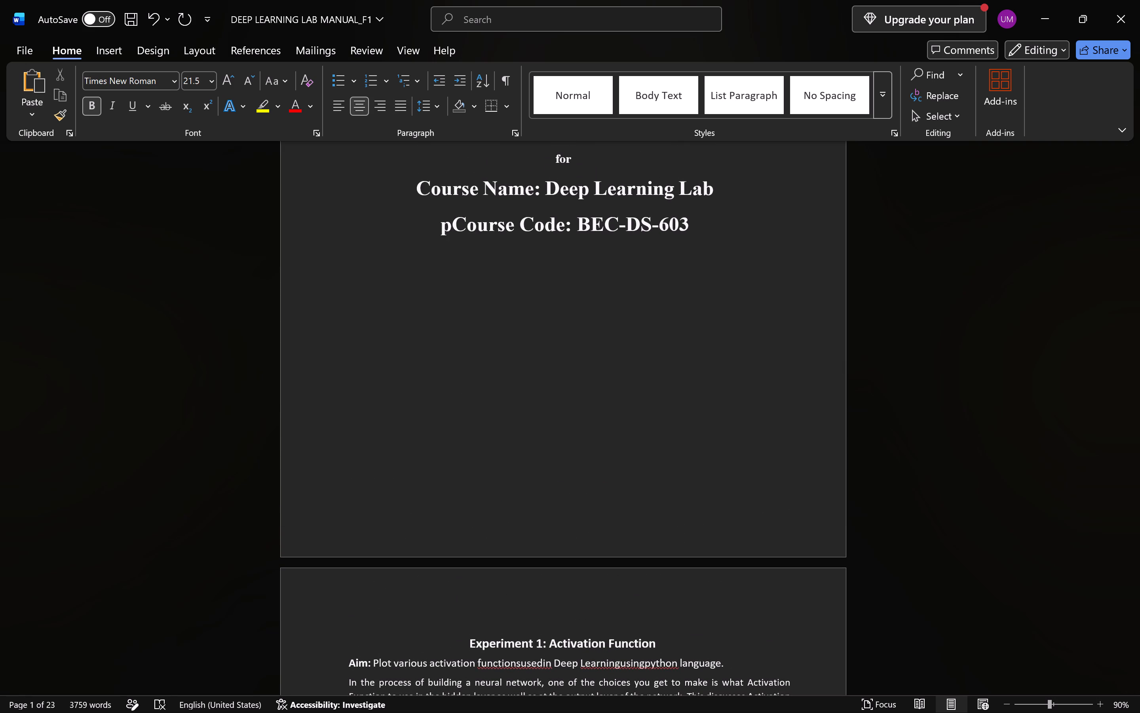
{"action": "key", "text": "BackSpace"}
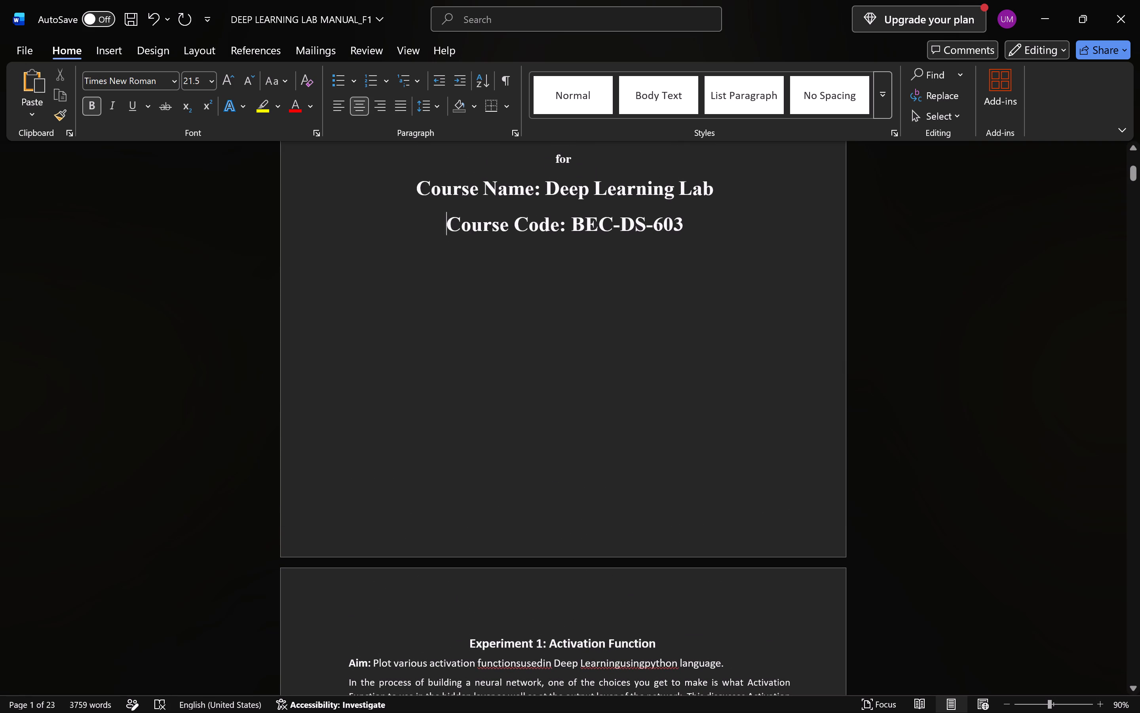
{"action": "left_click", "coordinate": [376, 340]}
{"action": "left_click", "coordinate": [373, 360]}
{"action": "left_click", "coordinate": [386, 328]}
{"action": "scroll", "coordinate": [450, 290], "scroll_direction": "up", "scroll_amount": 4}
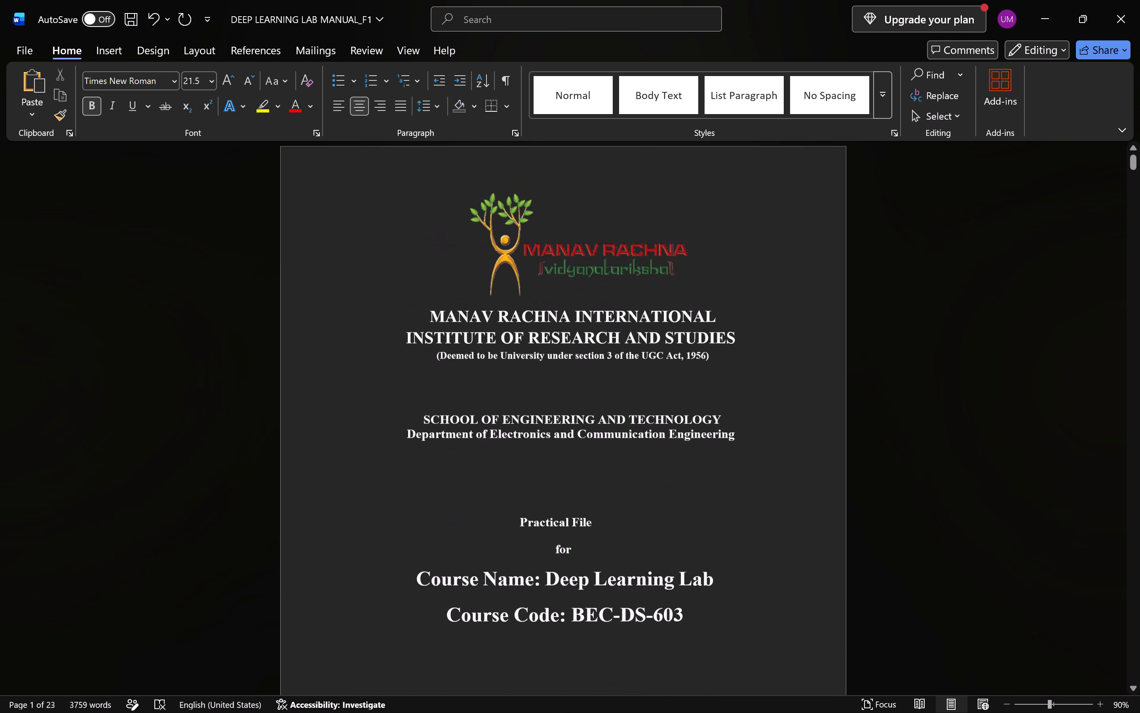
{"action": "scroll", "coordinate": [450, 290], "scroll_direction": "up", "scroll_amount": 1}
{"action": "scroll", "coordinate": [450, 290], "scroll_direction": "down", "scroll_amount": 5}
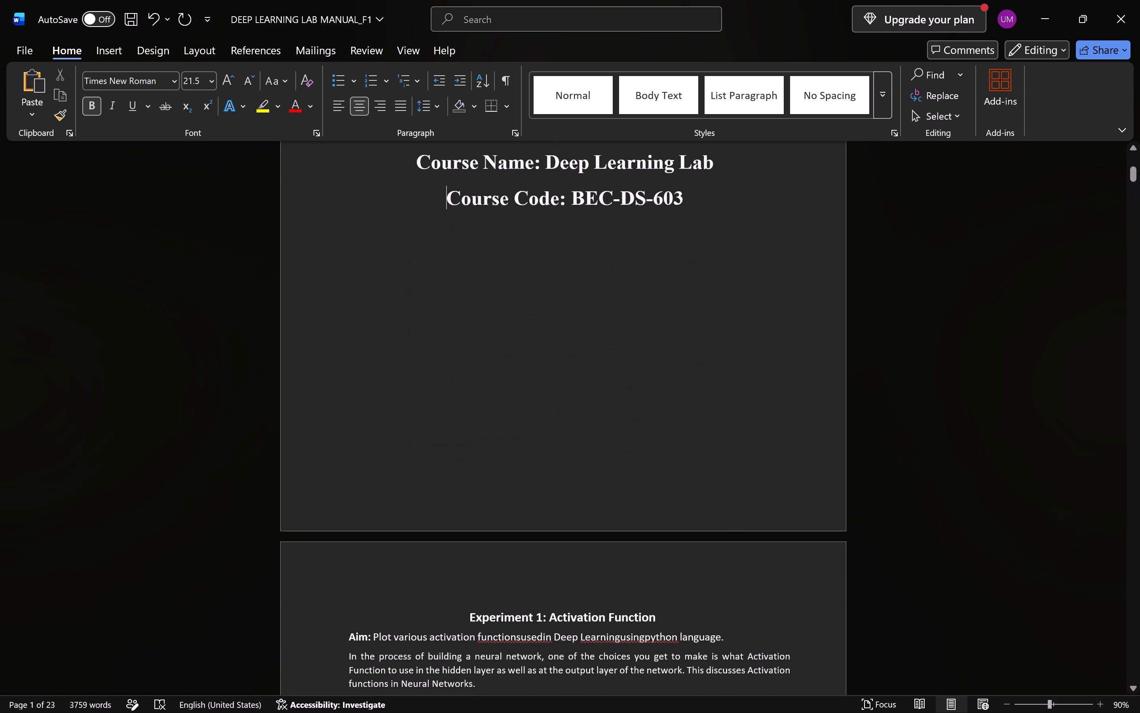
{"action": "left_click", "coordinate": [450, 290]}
Review the Experiment 1 and Experiment 2 pages, including their content layout and footers, and return to the cover page.
{"action": "scroll", "coordinate": [467, 259], "scroll_direction": "down", "scroll_amount": 5}
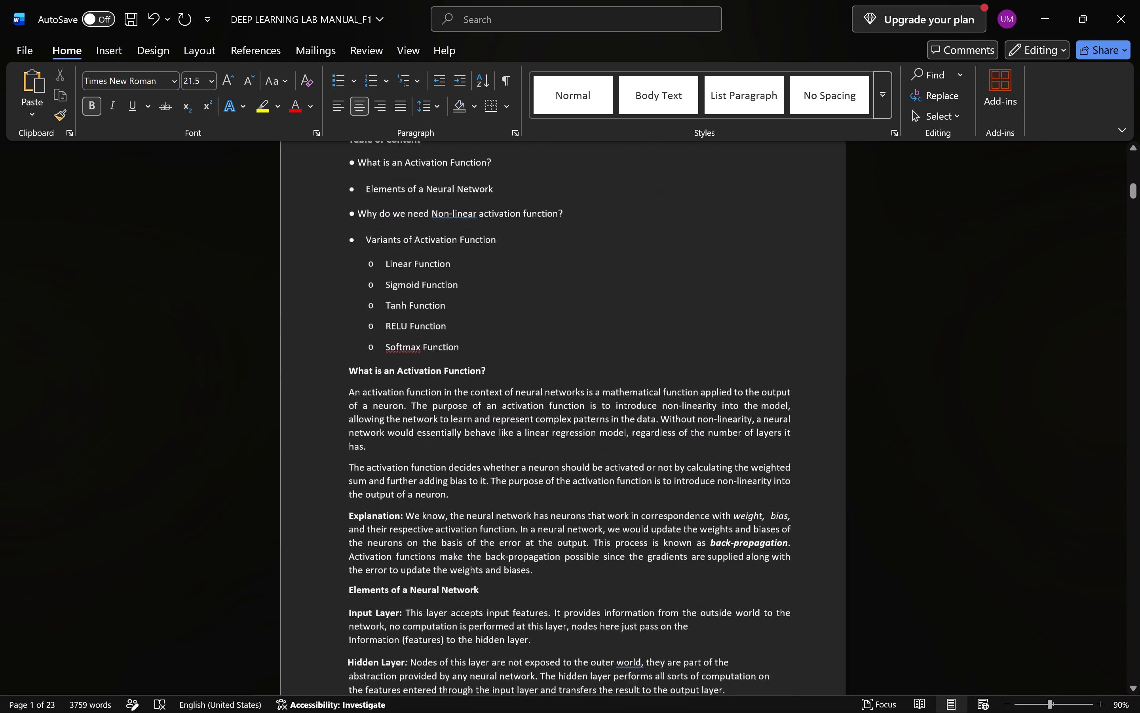
{"action": "scroll", "coordinate": [467, 259], "scroll_direction": "down", "scroll_amount": 3}
{"action": "scroll", "coordinate": [454, 312], "scroll_direction": "down", "scroll_amount": 10}
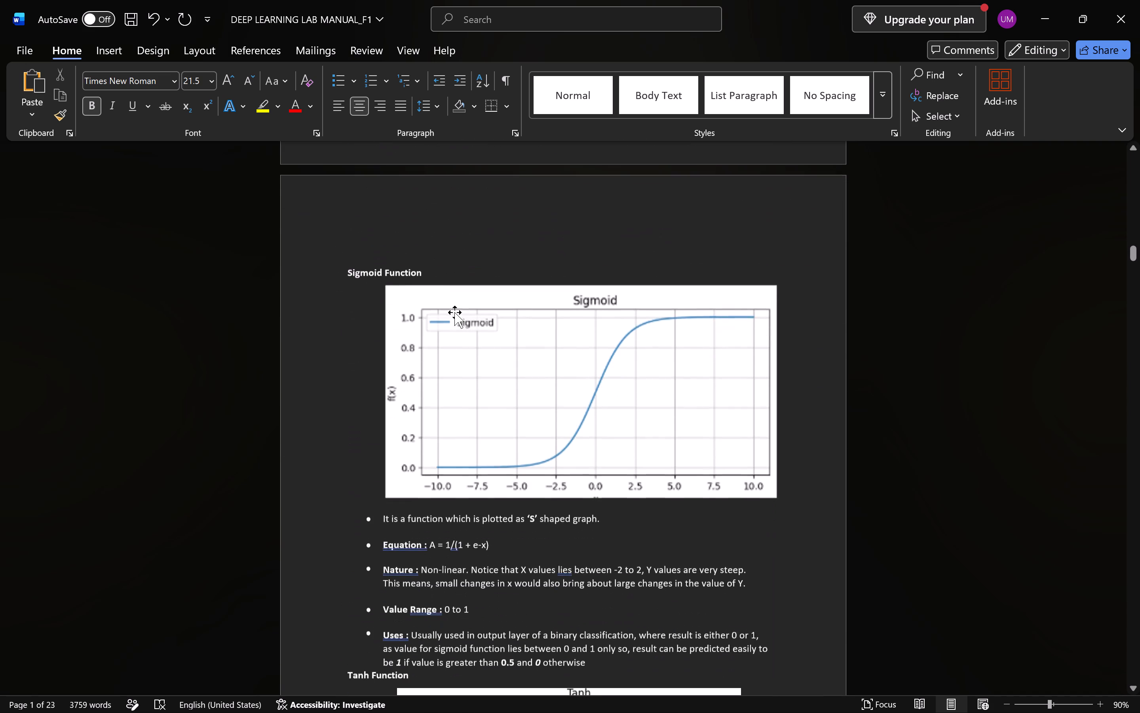
{"action": "scroll", "coordinate": [454, 312], "scroll_direction": "down", "scroll_amount": 6}
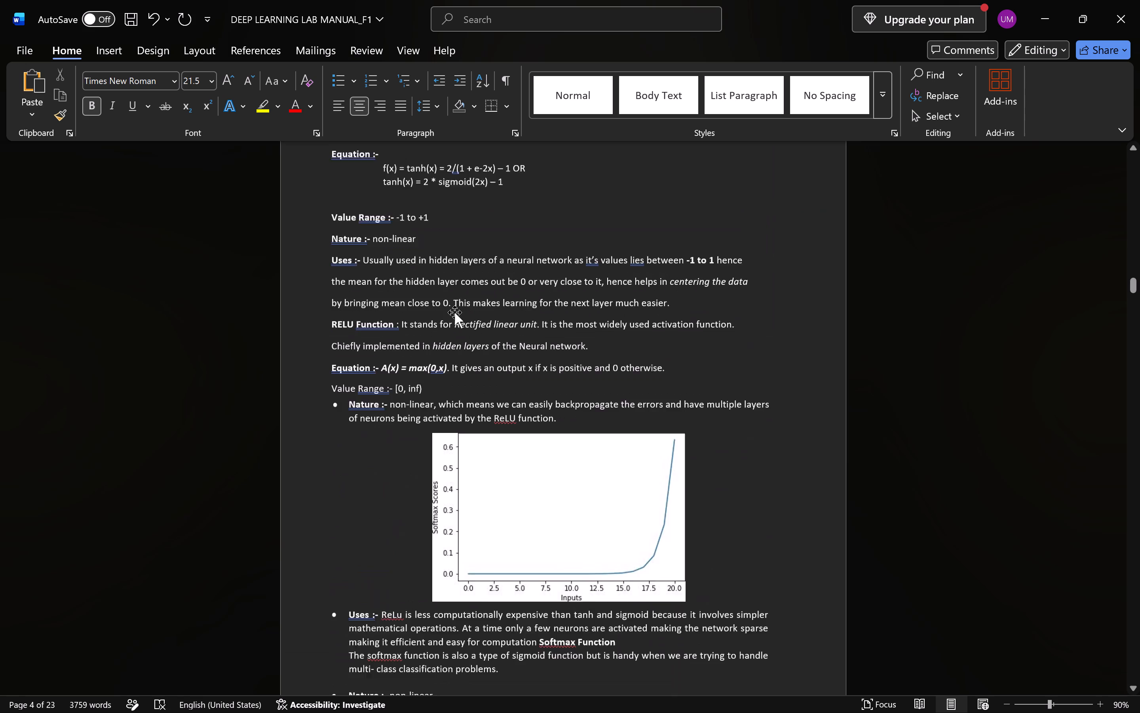
{"action": "scroll", "coordinate": [454, 312], "scroll_direction": "down", "scroll_amount": 9}
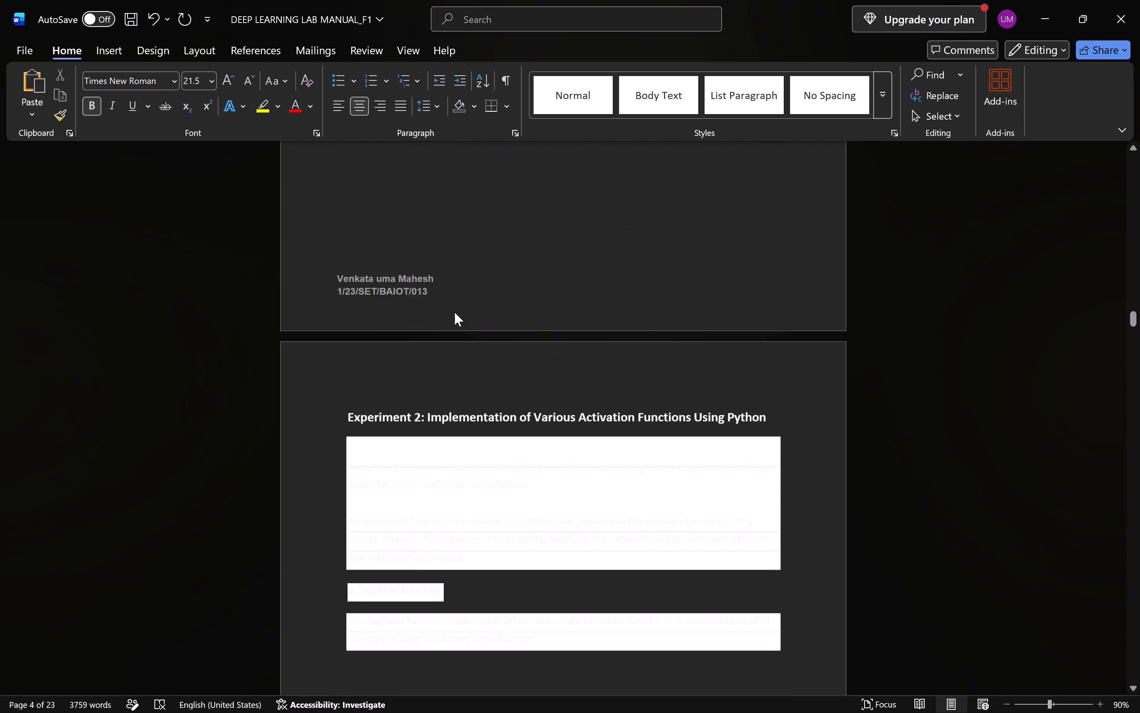
{"action": "scroll", "coordinate": [454, 312], "scroll_direction": "down", "scroll_amount": 6}
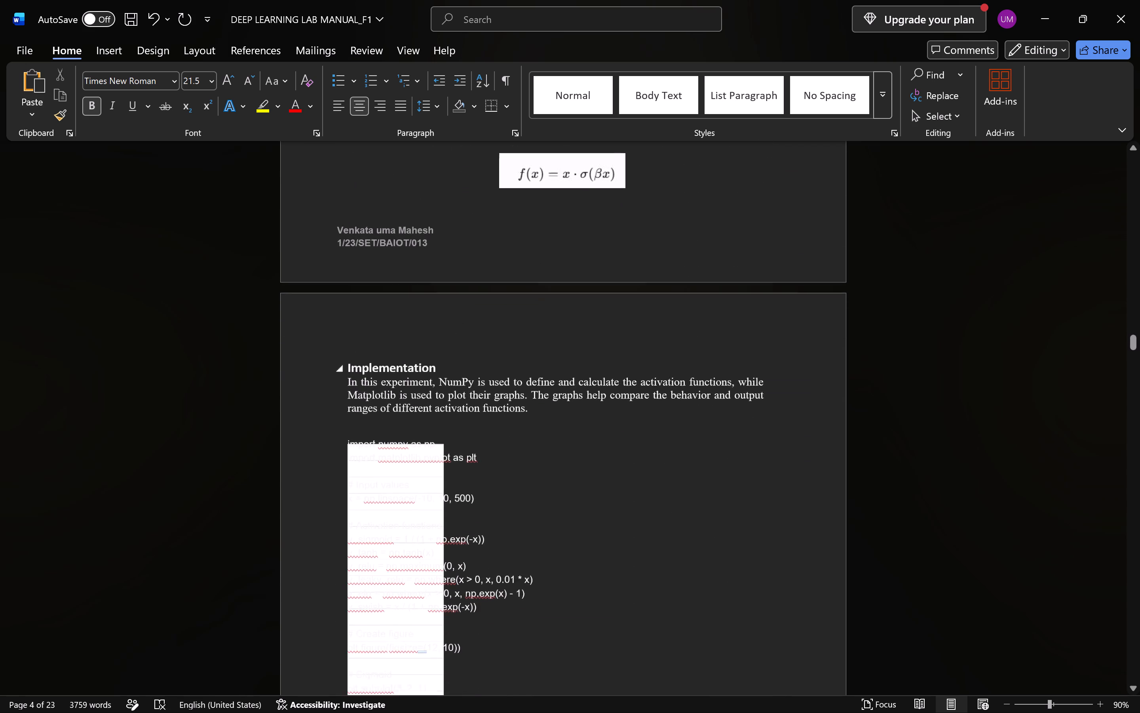
{"action": "scroll", "coordinate": [454, 312], "scroll_direction": "down", "scroll_amount": 4}
{"action": "scroll", "coordinate": [454, 312], "scroll_direction": "up", "scroll_amount": 2}
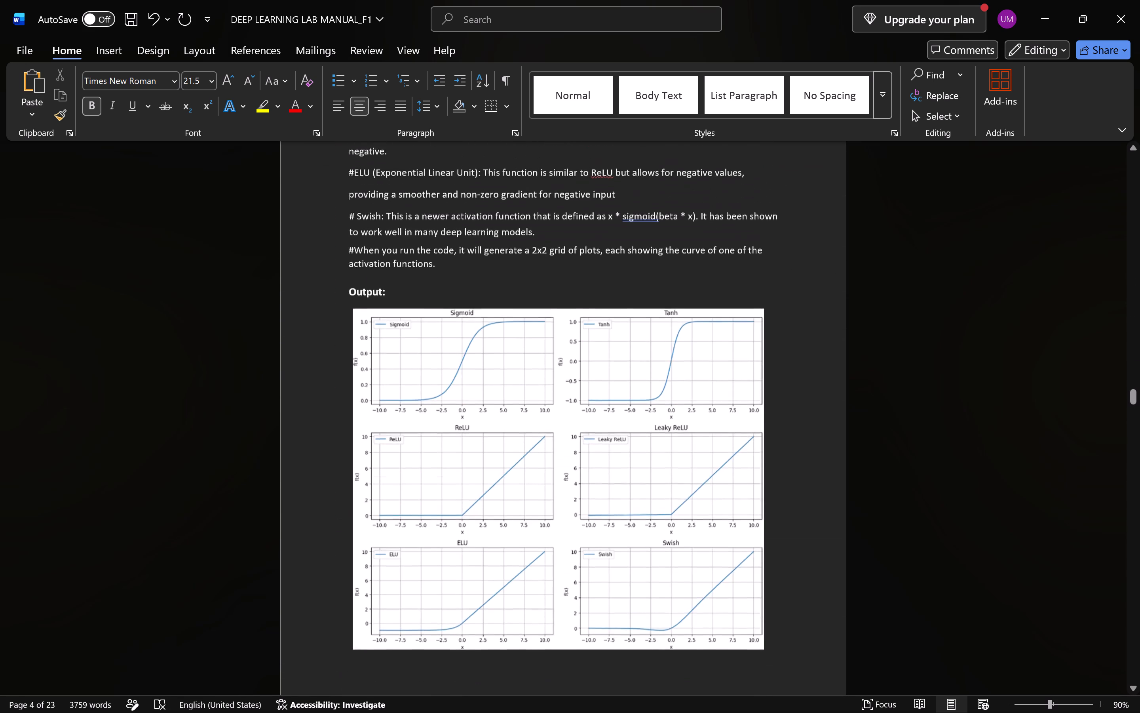
{"action": "scroll", "coordinate": [454, 312], "scroll_direction": "up", "scroll_amount": 3}
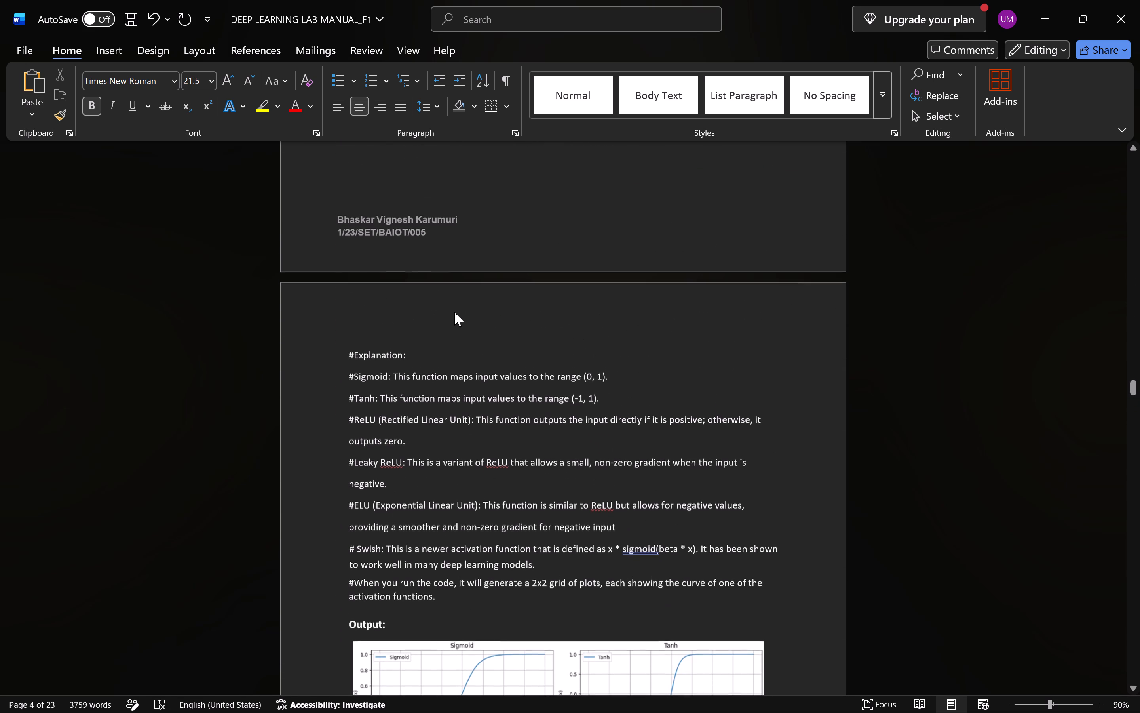
{"action": "scroll", "coordinate": [454, 312], "scroll_direction": "up", "scroll_amount": 10}
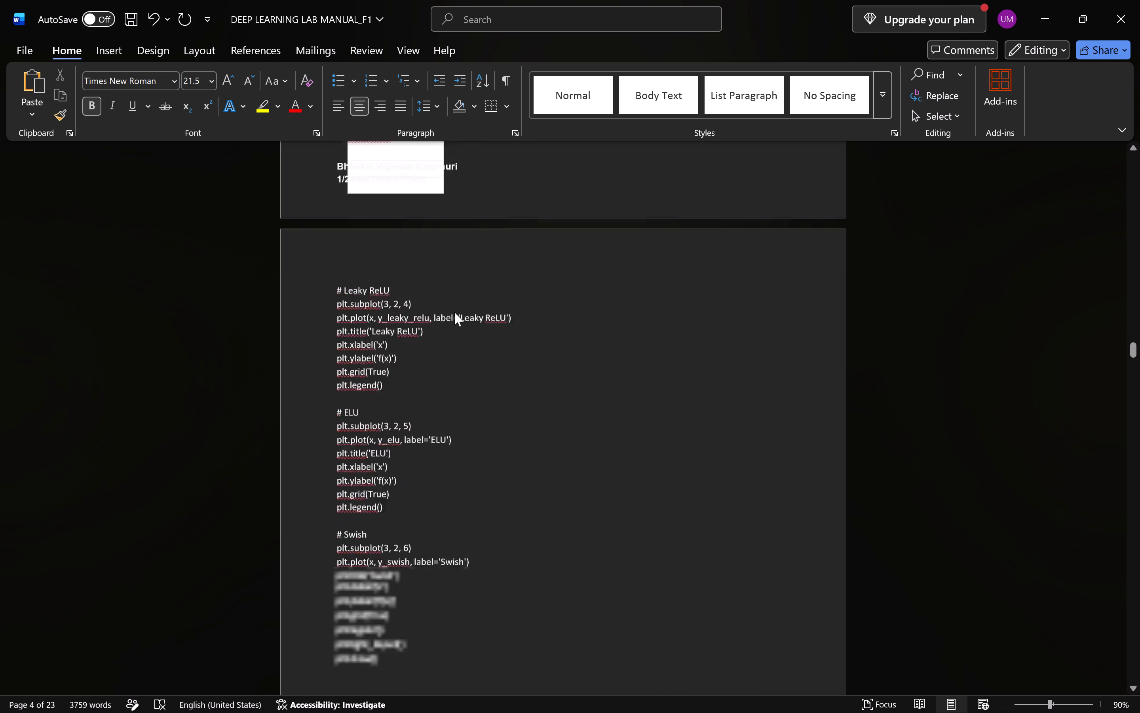
{"action": "scroll", "coordinate": [454, 312], "scroll_direction": "up", "scroll_amount": 16}
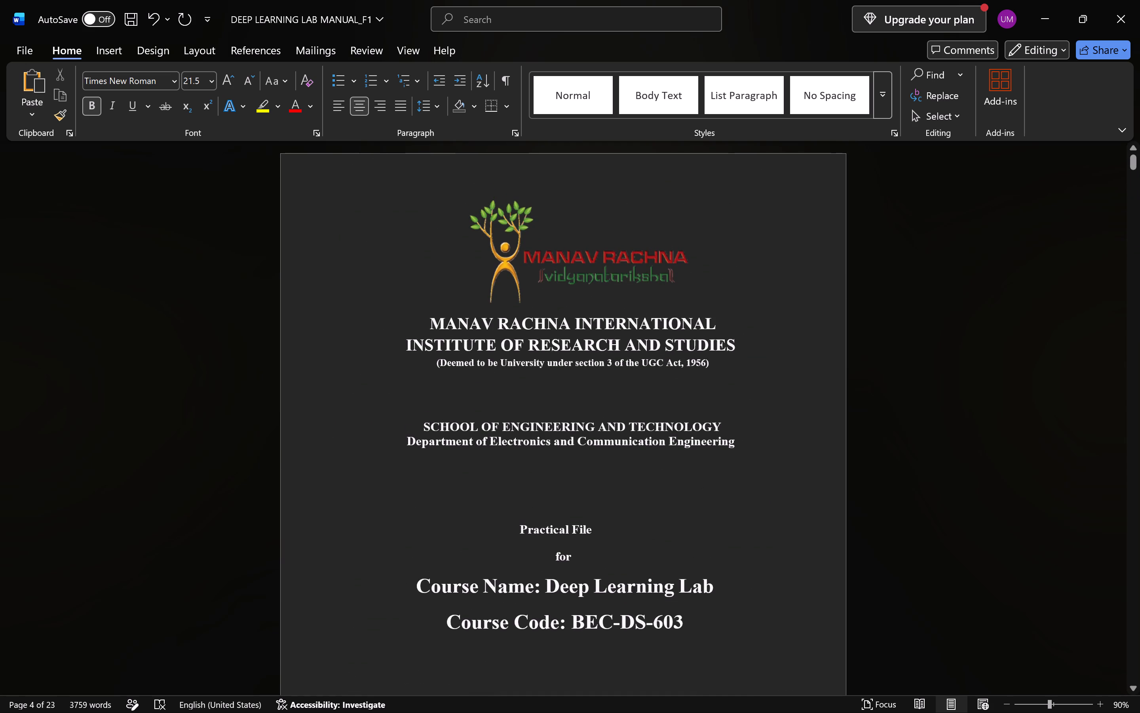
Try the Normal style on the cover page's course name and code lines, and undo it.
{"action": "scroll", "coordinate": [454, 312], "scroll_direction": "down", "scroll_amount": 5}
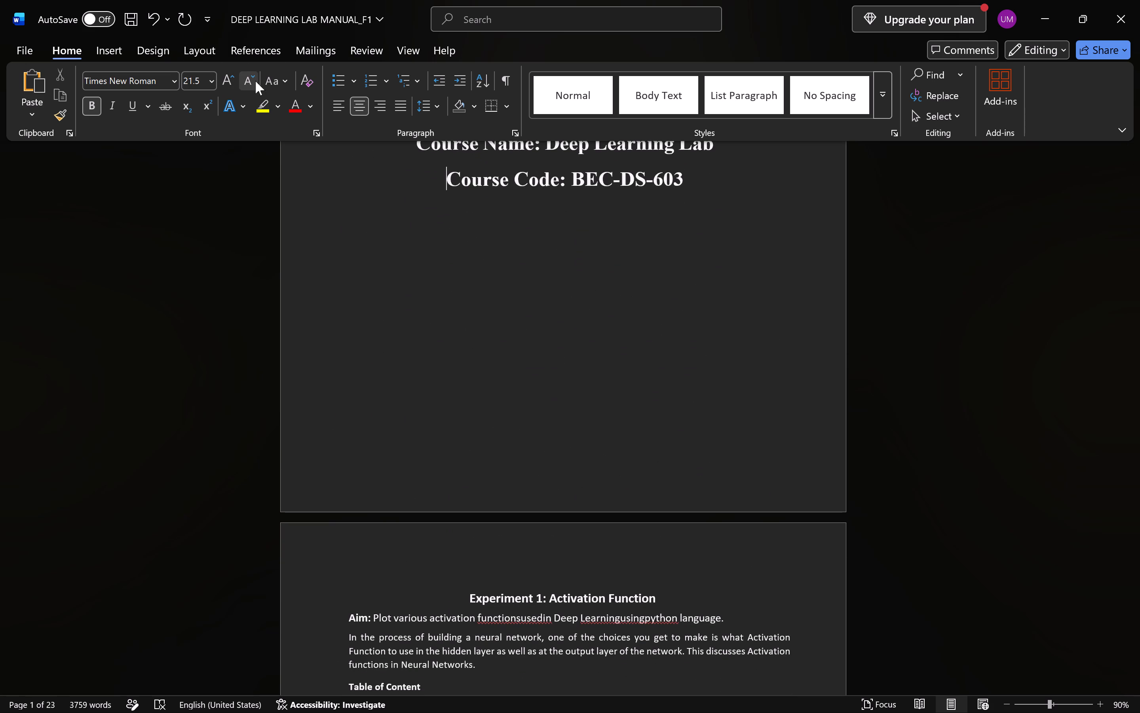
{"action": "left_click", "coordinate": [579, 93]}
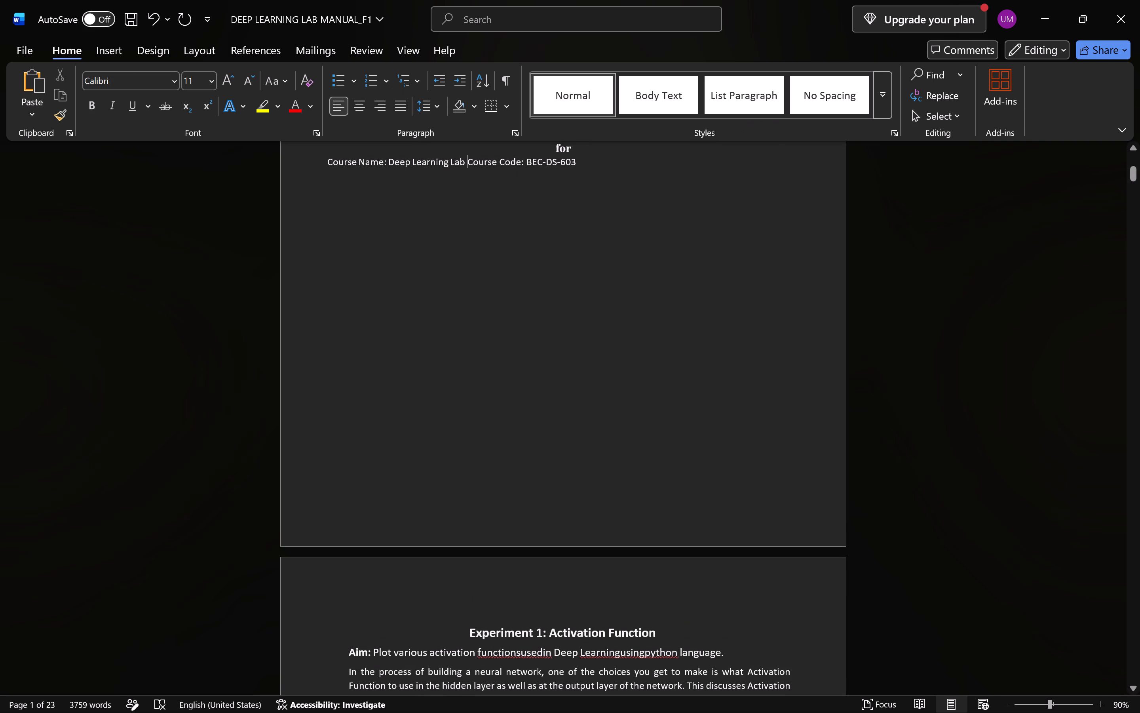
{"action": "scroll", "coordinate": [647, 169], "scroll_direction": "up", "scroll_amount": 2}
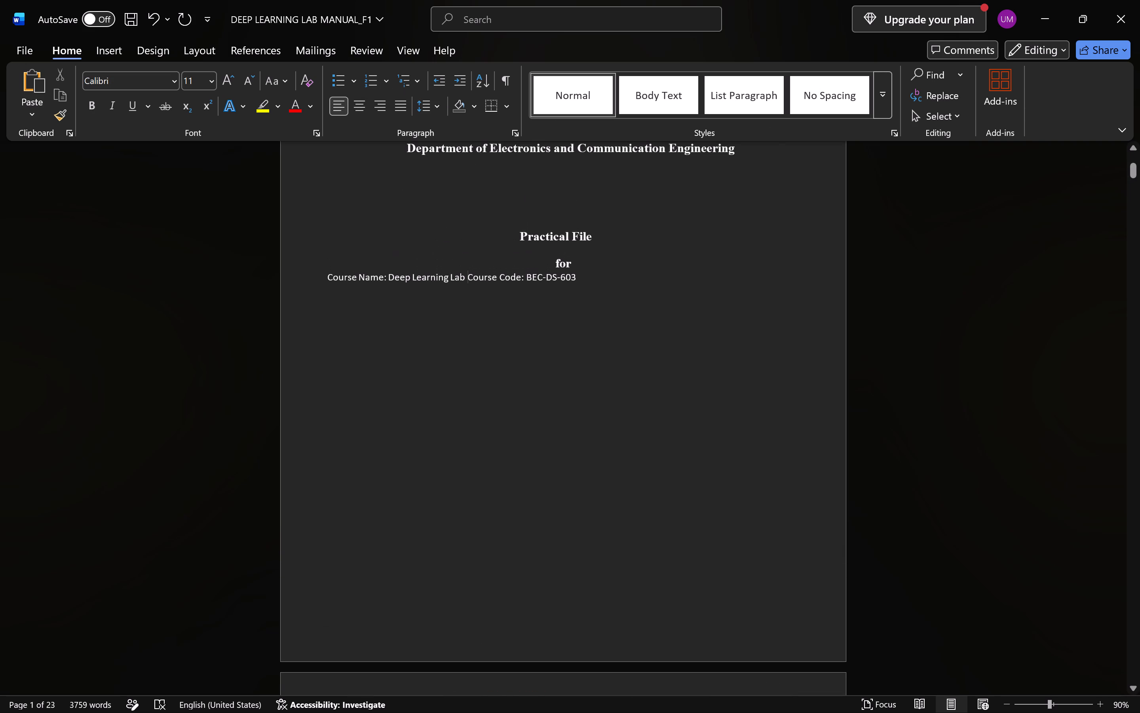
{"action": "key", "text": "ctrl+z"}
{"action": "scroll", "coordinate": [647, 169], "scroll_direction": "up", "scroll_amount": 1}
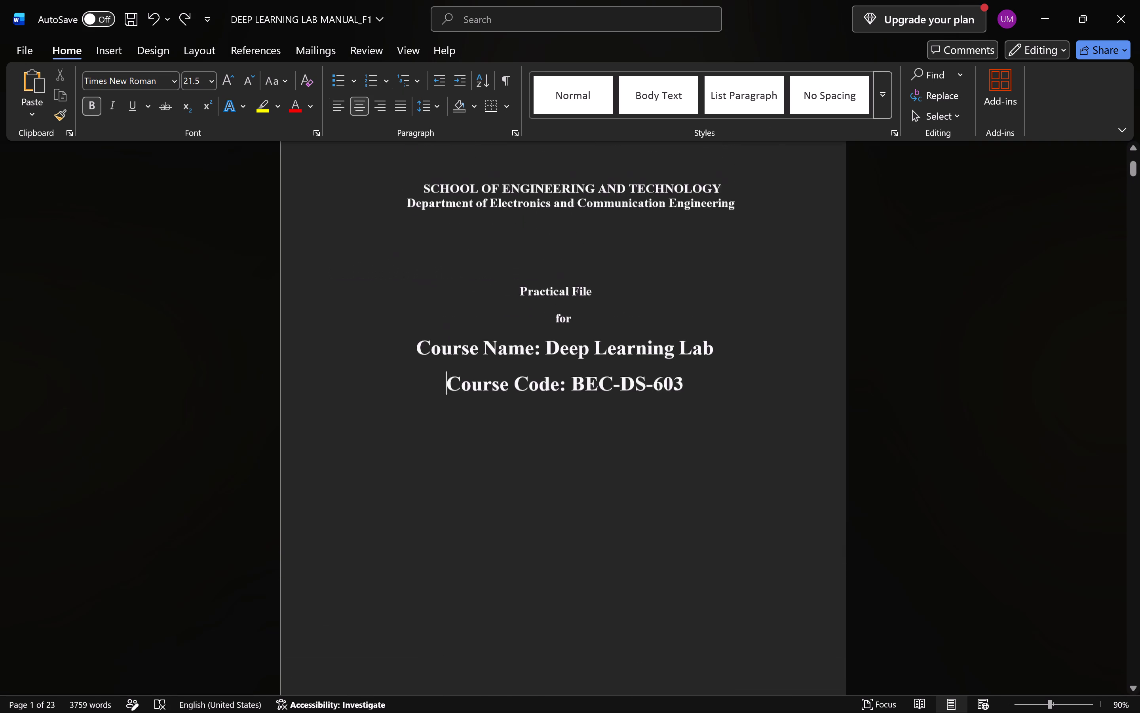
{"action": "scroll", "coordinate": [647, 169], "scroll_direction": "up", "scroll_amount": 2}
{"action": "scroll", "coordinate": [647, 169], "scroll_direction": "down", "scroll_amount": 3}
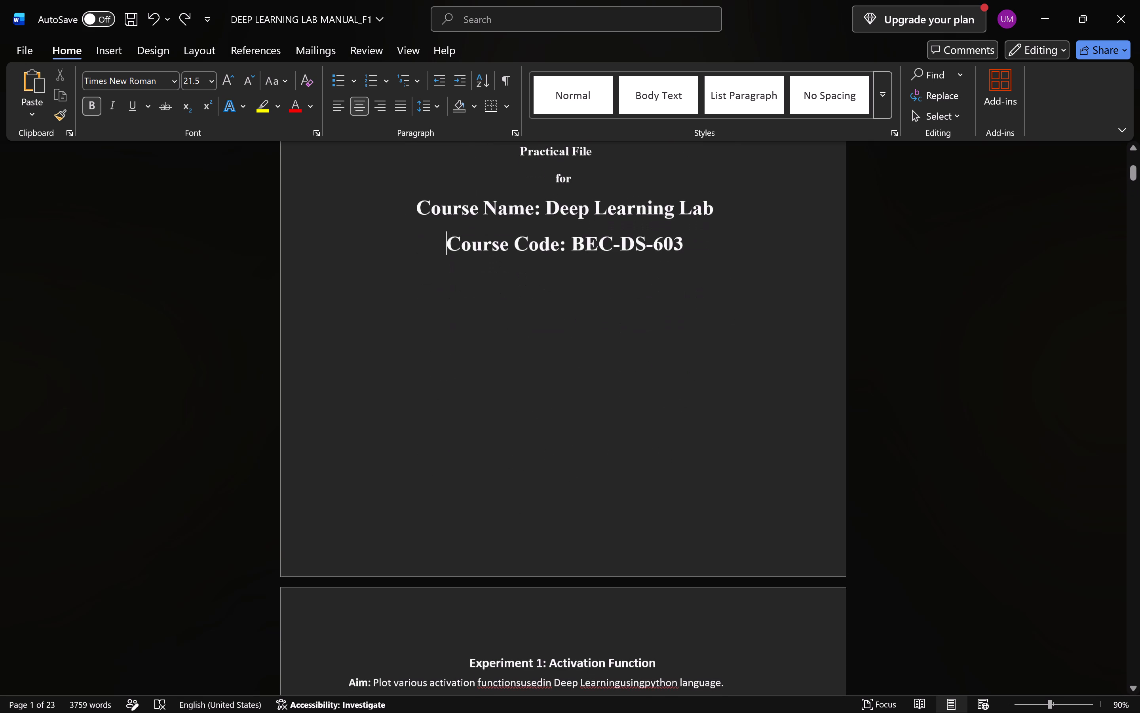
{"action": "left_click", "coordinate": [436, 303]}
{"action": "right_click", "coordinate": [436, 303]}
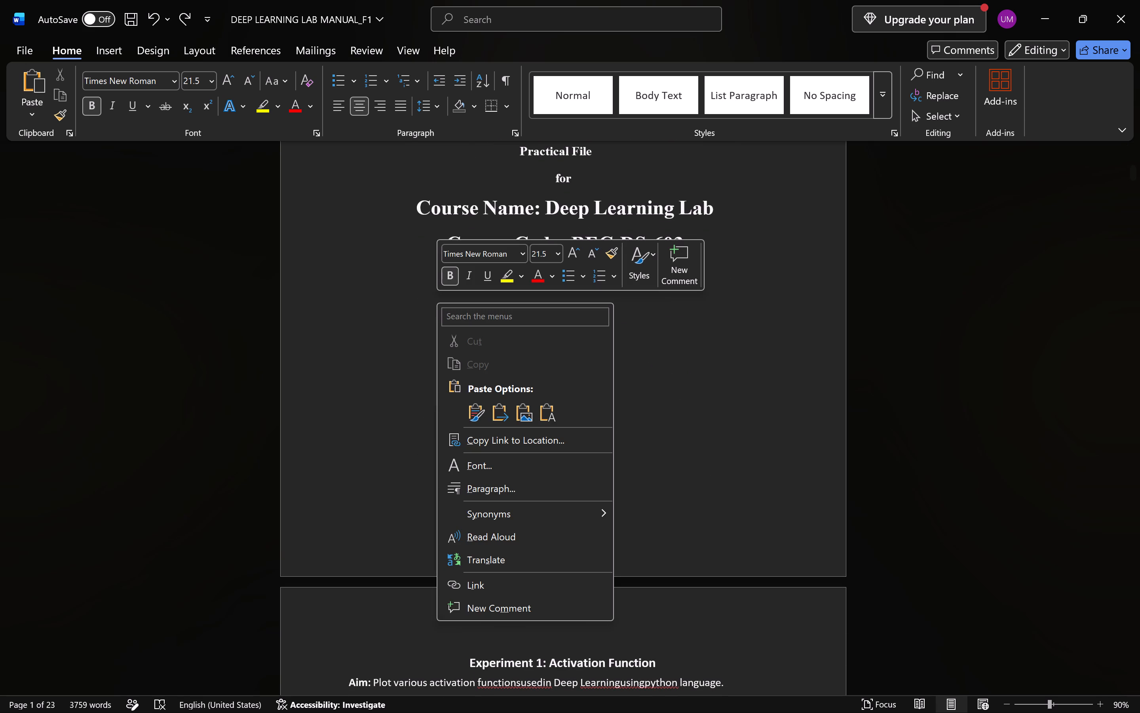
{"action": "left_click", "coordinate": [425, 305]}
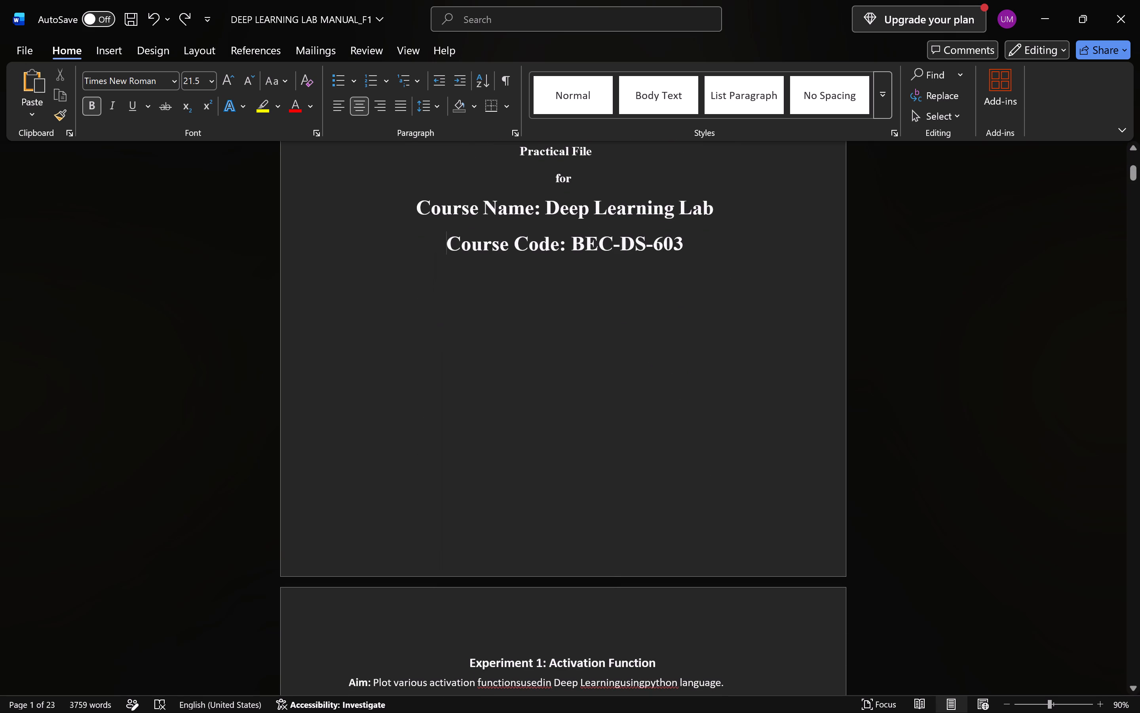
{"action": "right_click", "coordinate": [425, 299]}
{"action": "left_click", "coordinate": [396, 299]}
Add a "Prepared by :" line three paragraphs below the Course Code line on the cover page and start the student's name.
{"action": "left_click", "coordinate": [699, 243]}
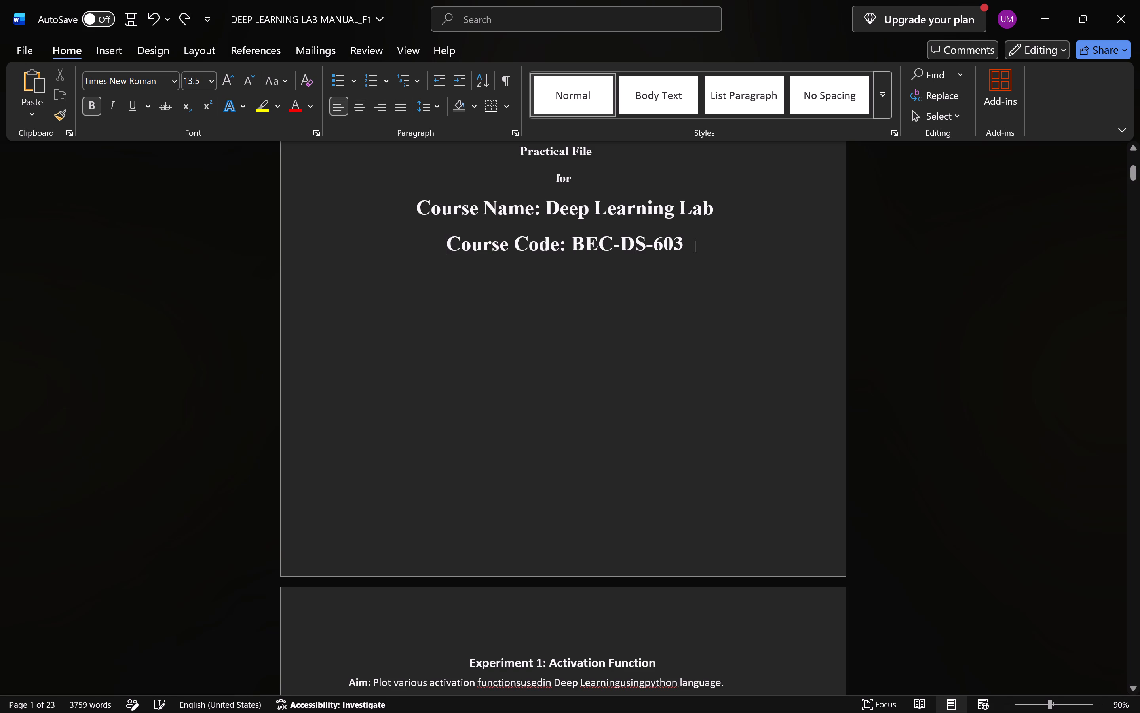
{"action": "key", "text": "Return"}
{"action": "key", "text": "Return"}
{"action": "key", "text": "Return"}
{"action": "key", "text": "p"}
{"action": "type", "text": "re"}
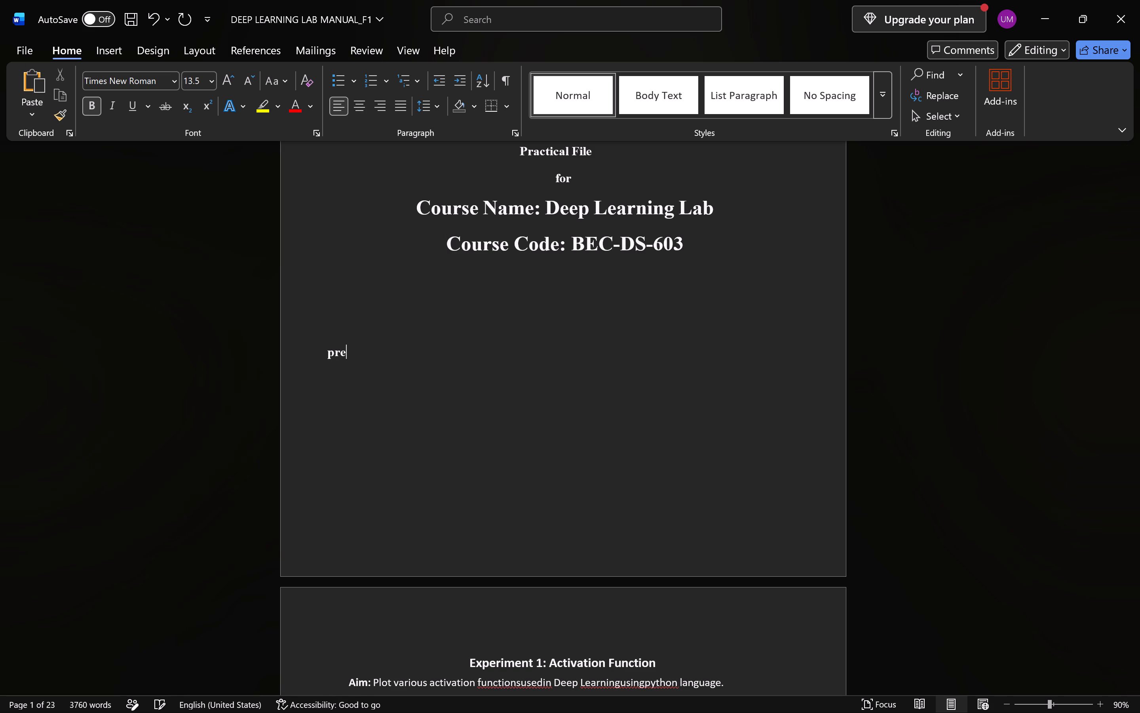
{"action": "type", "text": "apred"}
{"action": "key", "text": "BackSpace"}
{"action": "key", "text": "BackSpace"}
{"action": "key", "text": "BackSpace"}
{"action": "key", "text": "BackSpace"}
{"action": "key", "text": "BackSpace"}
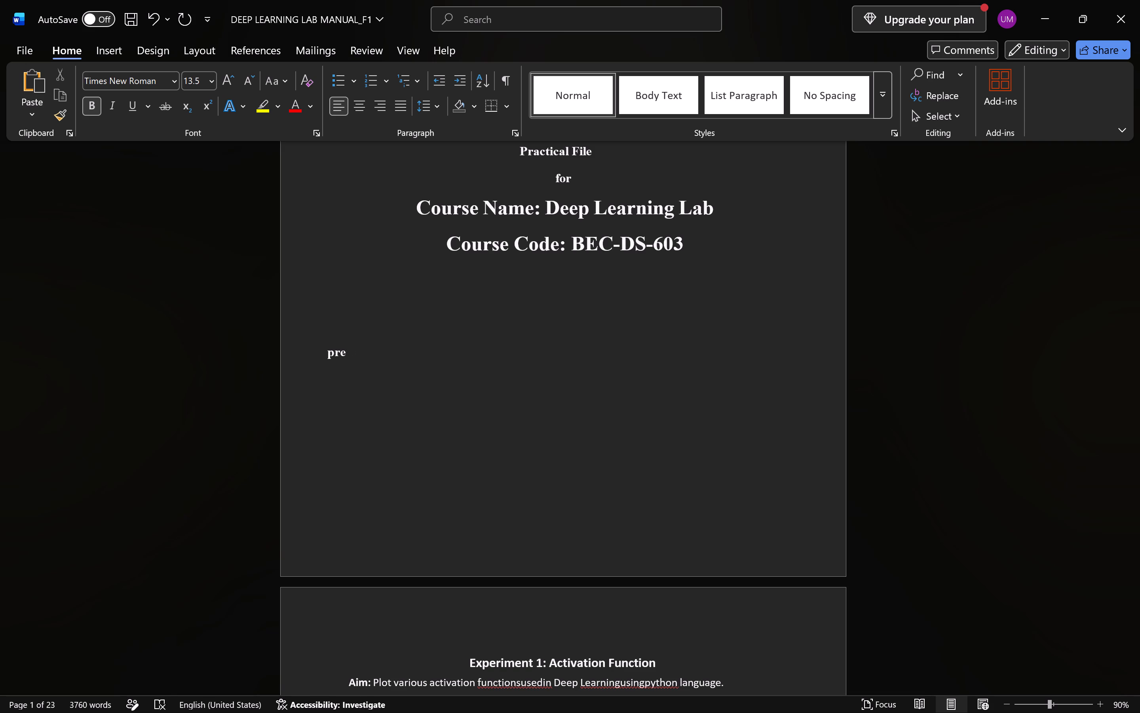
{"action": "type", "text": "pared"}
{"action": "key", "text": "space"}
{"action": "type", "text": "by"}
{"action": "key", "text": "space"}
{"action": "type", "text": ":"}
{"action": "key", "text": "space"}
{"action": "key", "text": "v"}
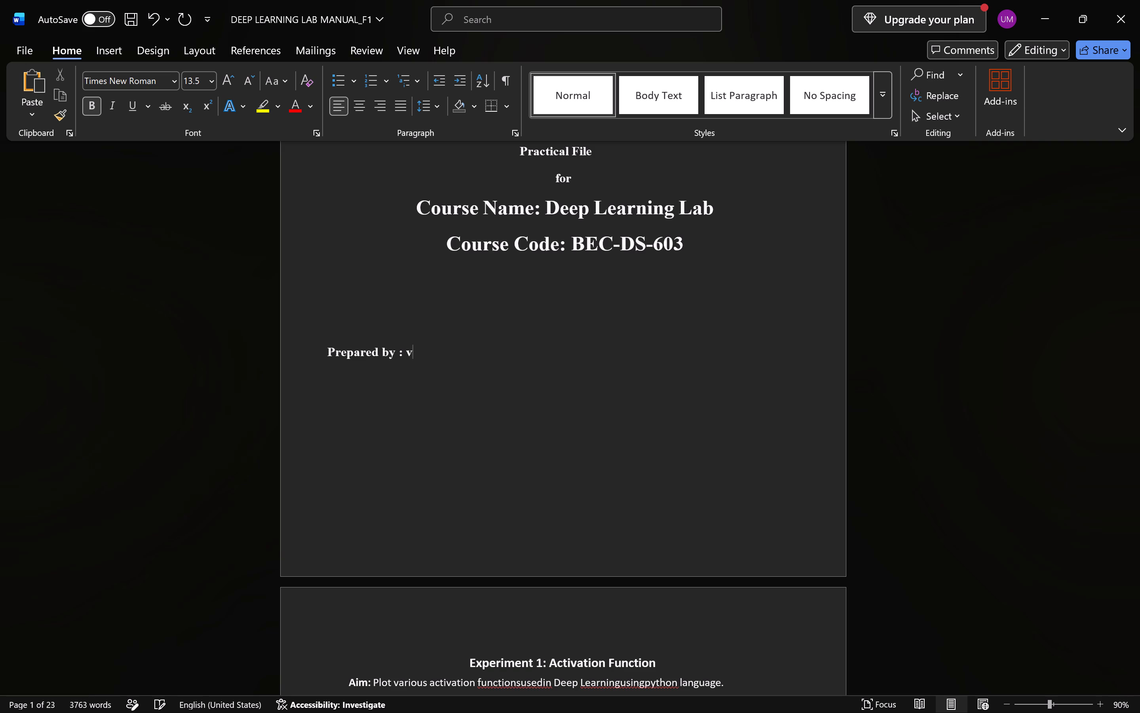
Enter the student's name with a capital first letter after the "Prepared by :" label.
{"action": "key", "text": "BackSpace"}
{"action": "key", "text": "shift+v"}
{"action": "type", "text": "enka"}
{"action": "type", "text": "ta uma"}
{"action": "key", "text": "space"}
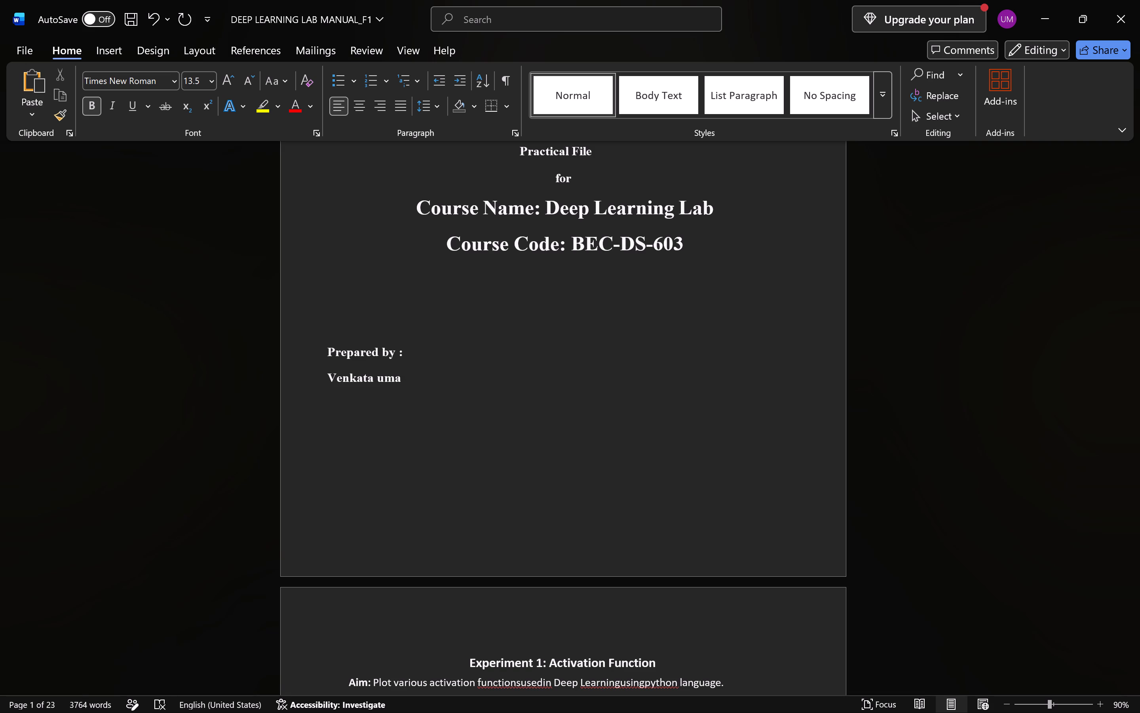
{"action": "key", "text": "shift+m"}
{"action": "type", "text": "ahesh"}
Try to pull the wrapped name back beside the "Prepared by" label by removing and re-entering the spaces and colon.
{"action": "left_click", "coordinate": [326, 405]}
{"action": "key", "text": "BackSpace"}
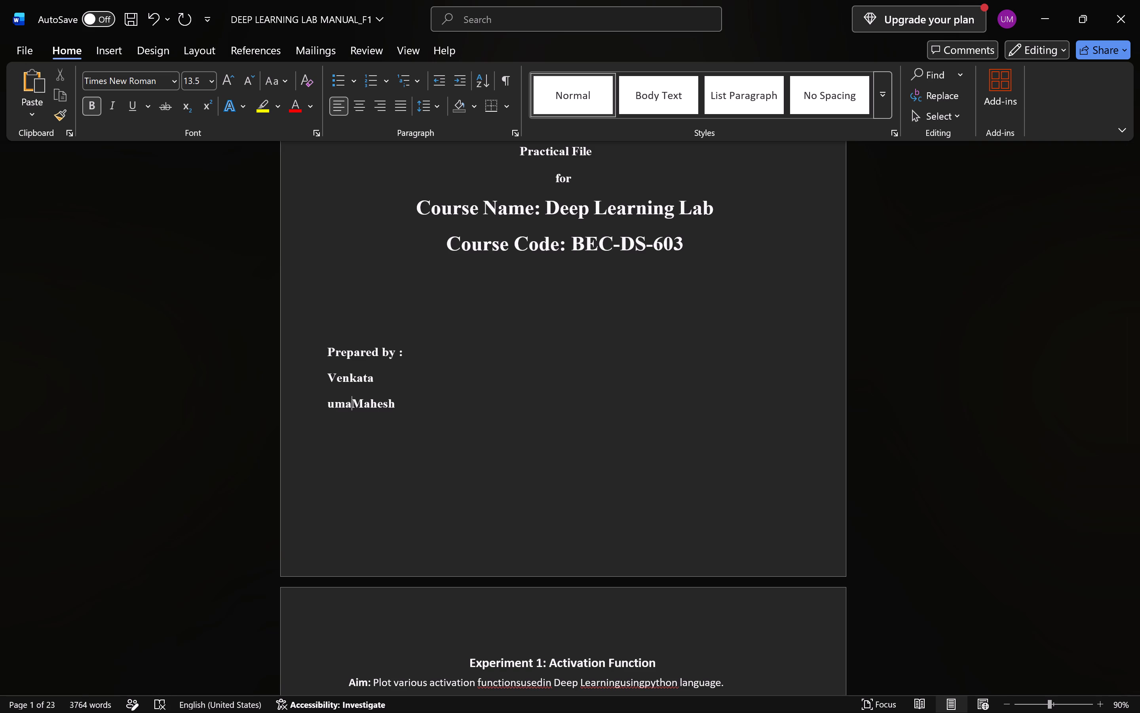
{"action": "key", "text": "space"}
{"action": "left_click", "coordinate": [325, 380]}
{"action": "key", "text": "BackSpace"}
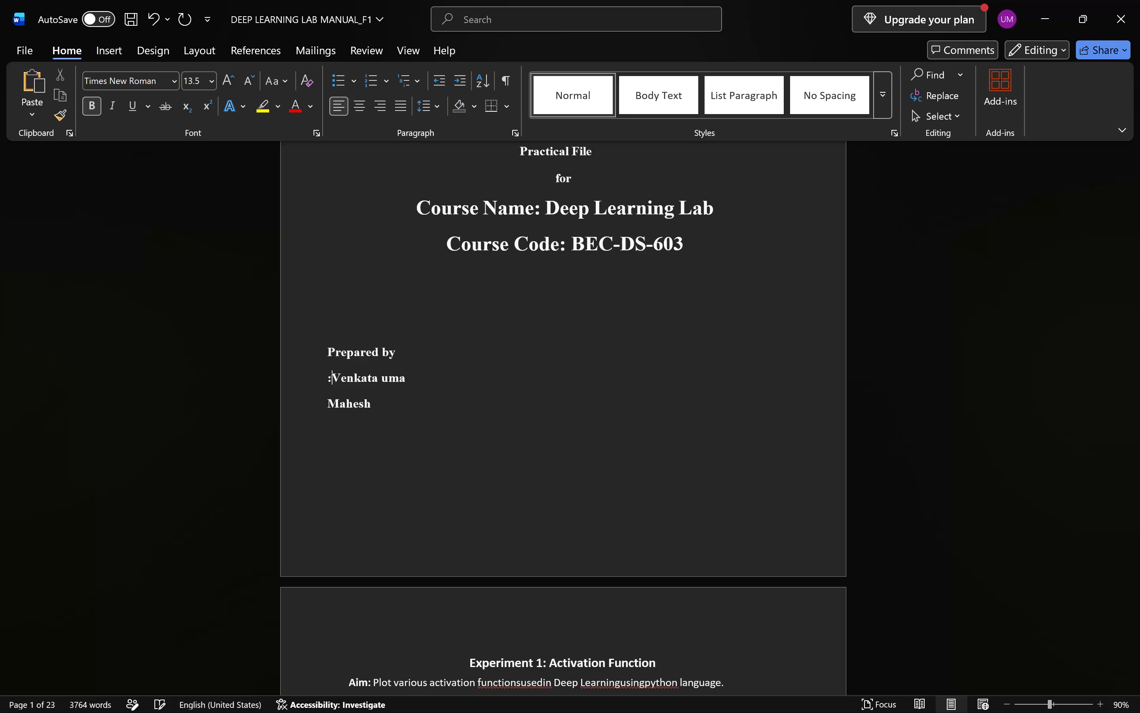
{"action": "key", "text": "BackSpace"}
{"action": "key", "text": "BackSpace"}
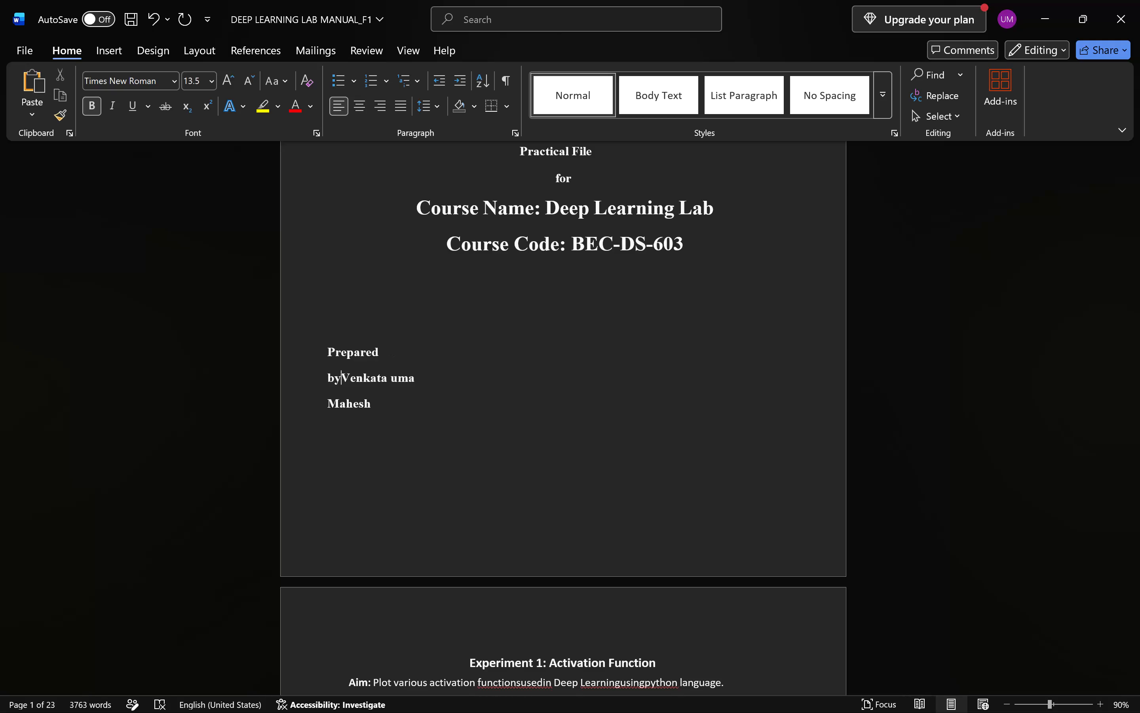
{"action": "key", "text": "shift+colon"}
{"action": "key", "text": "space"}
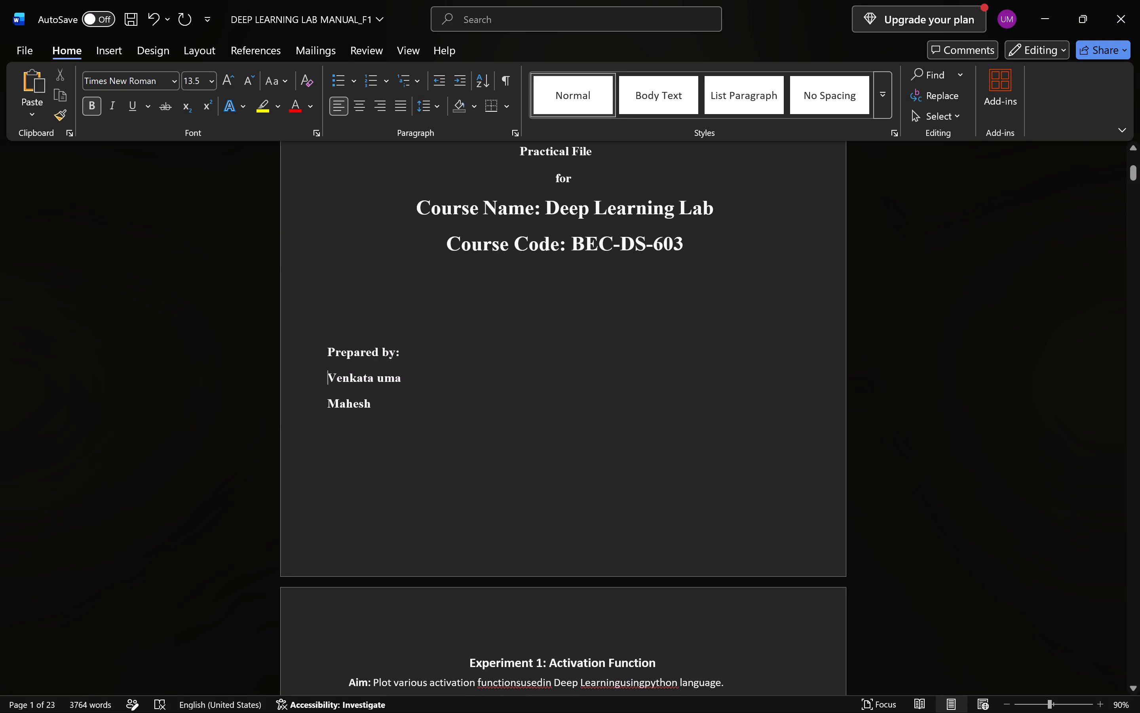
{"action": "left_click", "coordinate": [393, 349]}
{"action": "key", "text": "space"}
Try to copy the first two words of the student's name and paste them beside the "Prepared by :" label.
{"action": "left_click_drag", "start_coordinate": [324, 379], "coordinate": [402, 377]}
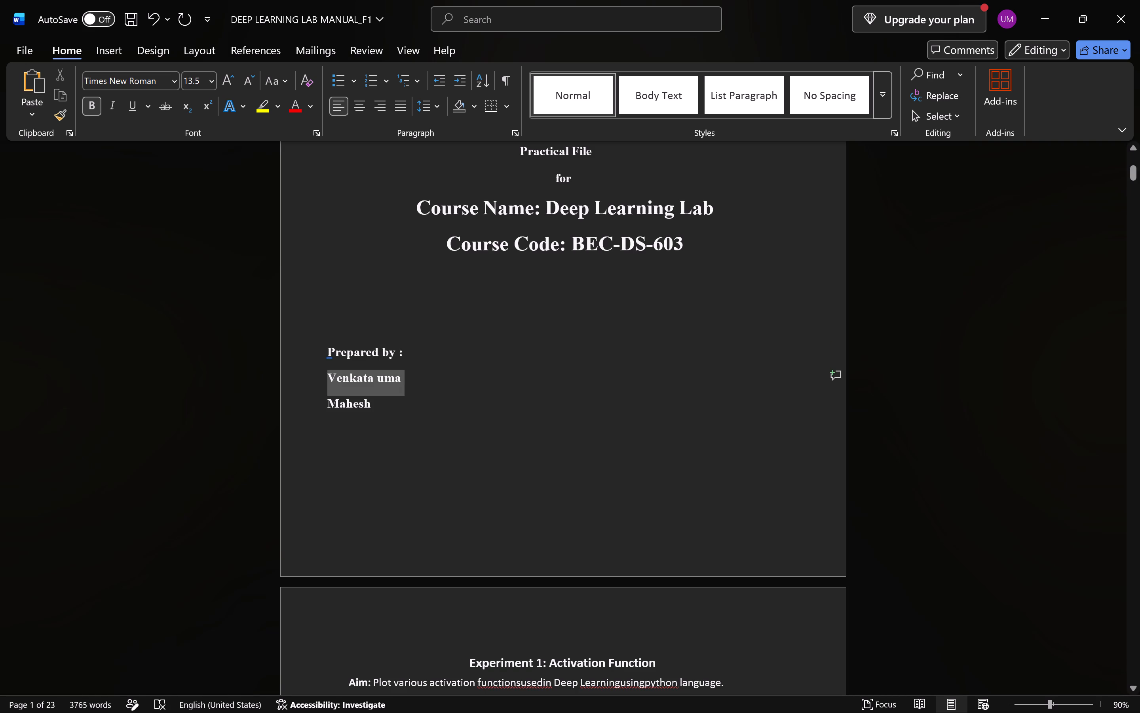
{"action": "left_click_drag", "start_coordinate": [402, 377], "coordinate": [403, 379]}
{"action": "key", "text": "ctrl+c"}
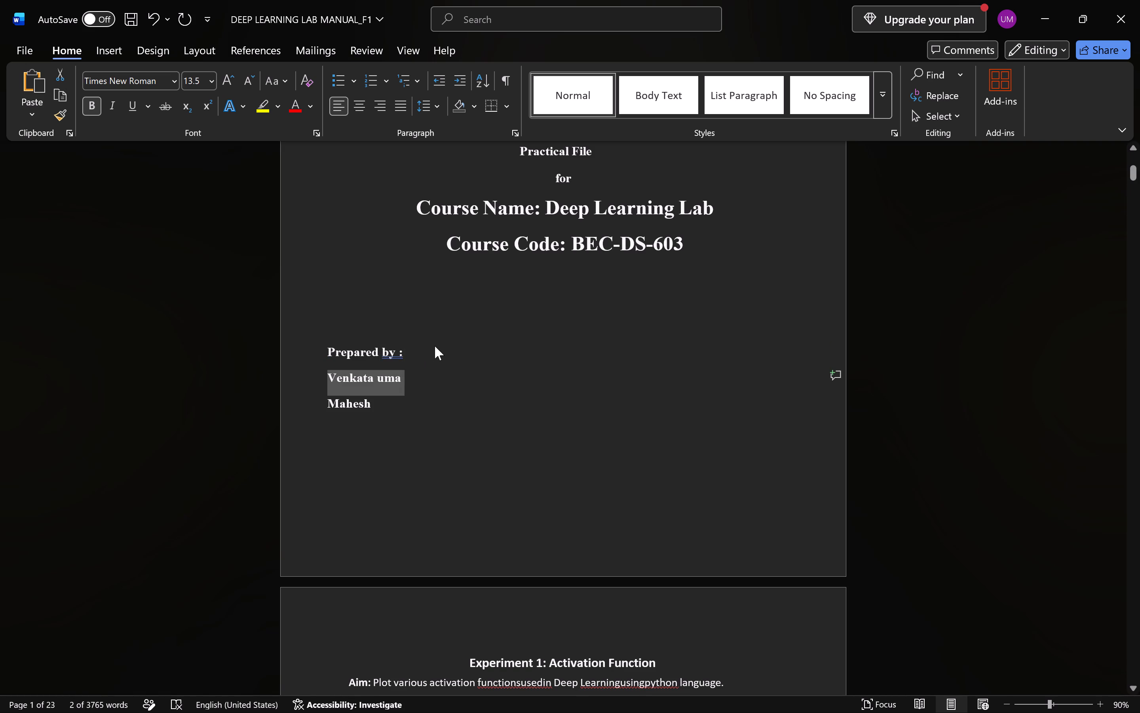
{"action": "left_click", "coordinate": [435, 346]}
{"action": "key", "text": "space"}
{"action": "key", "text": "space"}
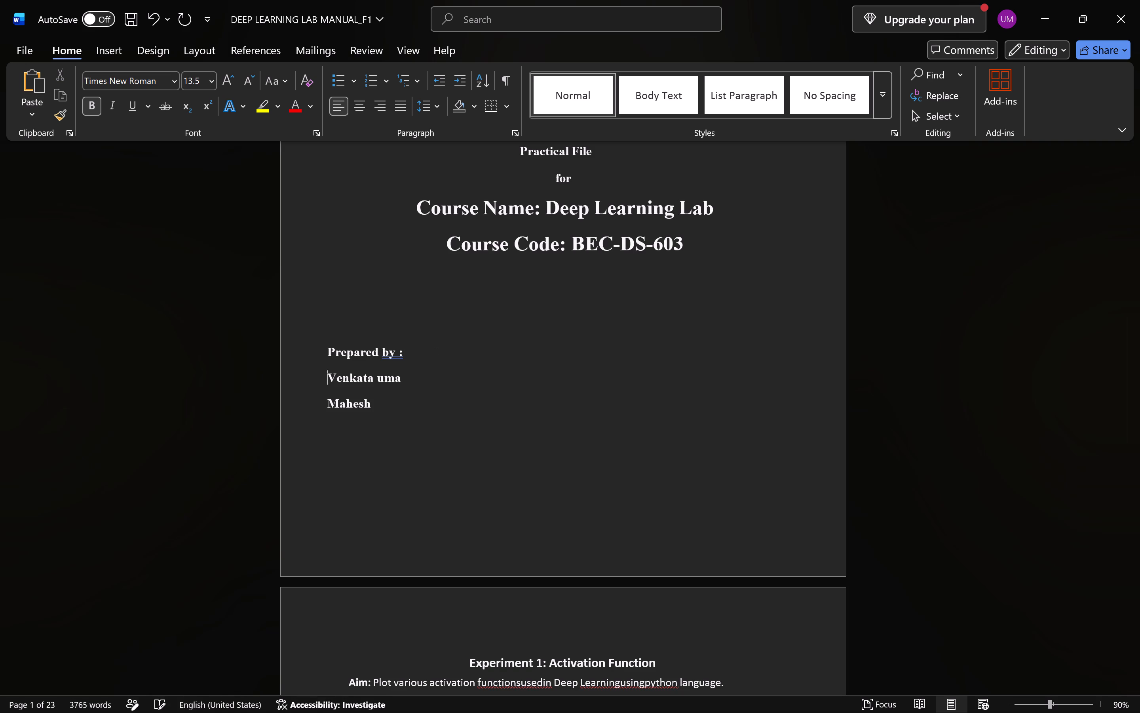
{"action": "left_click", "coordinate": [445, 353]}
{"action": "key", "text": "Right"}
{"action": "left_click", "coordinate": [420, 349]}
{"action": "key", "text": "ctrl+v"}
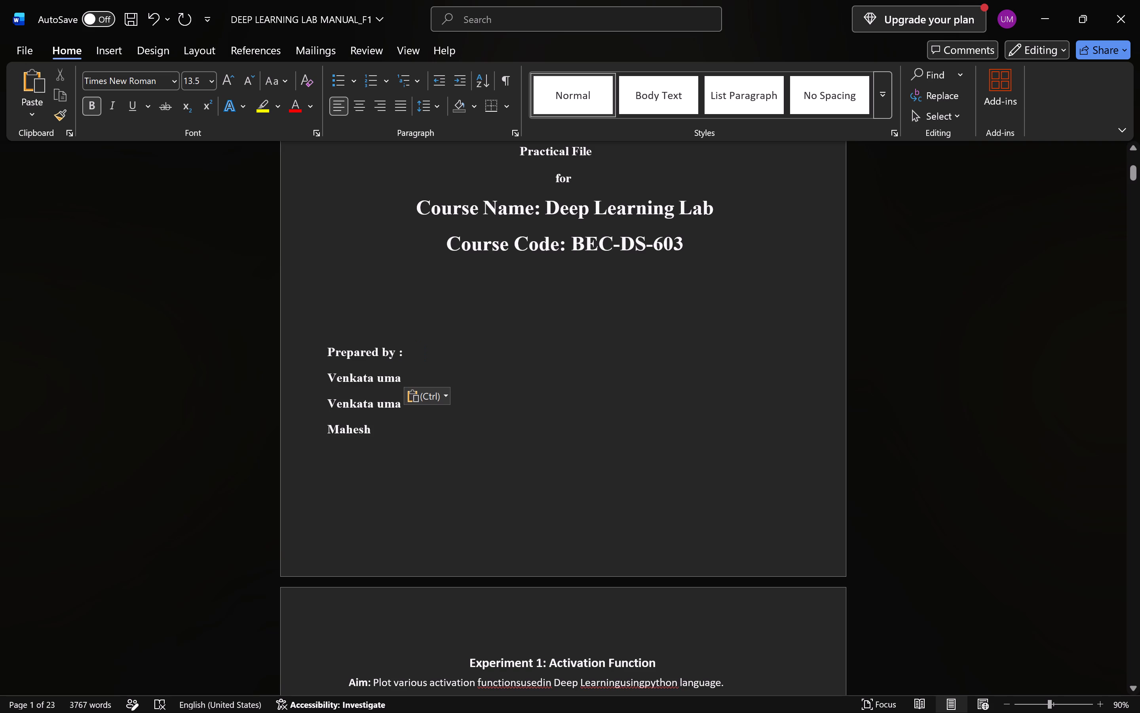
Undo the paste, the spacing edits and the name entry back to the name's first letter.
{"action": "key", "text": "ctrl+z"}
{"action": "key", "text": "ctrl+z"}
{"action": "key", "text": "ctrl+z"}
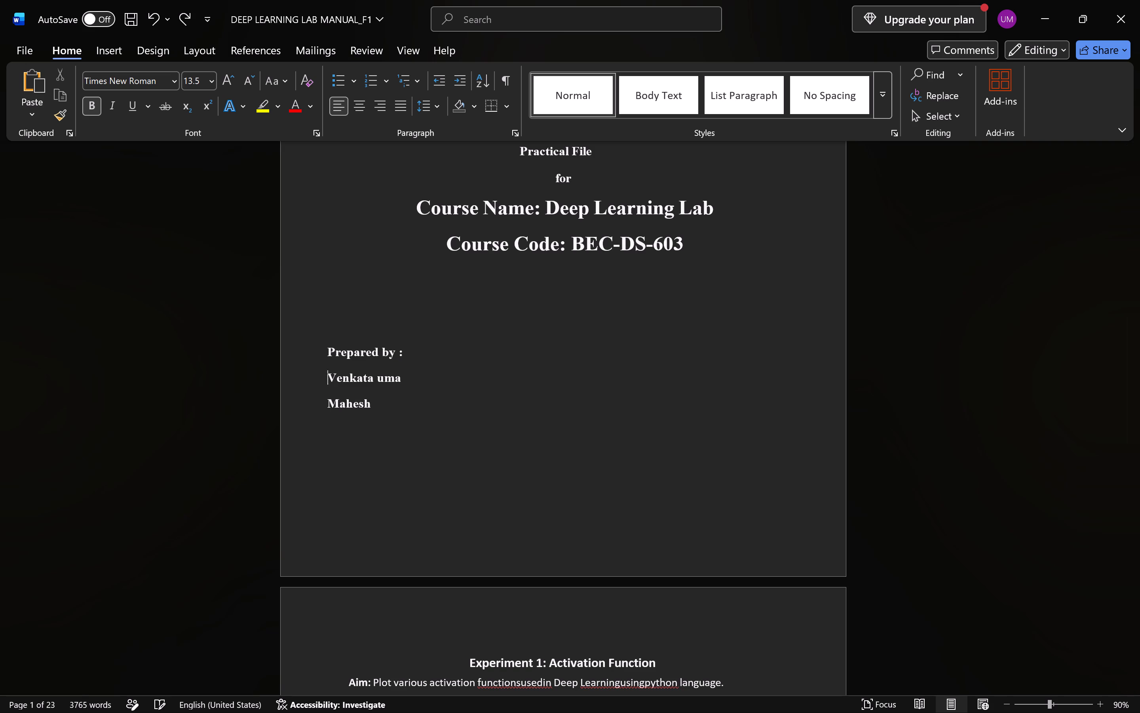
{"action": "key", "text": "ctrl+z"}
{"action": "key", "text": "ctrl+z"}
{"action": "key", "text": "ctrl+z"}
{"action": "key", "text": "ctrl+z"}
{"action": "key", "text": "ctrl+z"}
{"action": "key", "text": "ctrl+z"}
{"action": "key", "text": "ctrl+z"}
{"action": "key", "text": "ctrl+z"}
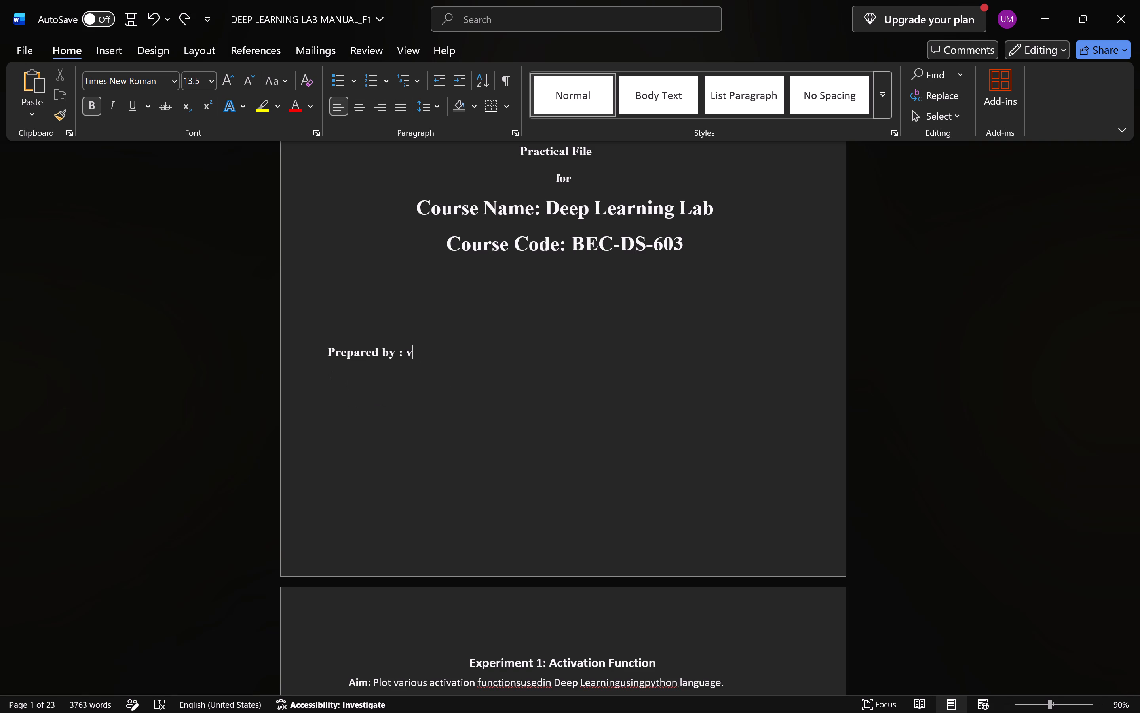
Complete the student's name after "Prepared by :" and apply the Body Text style to the line.
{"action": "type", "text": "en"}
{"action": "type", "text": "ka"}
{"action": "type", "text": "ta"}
{"action": "left_click", "coordinate": [660, 92]}
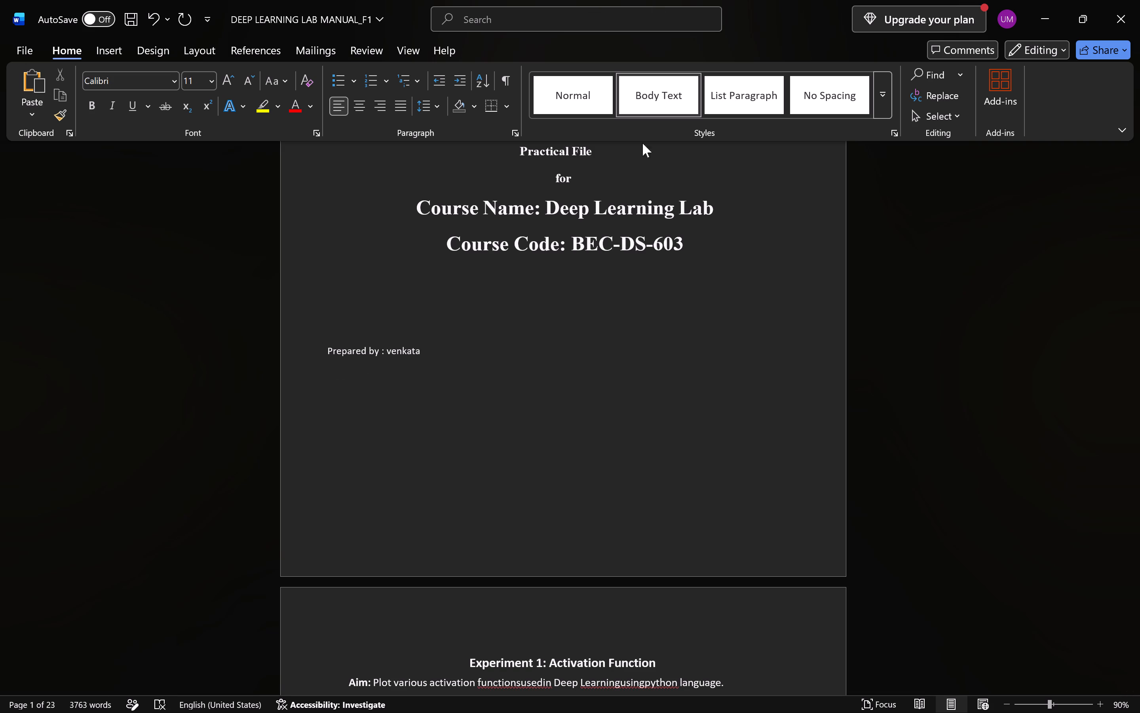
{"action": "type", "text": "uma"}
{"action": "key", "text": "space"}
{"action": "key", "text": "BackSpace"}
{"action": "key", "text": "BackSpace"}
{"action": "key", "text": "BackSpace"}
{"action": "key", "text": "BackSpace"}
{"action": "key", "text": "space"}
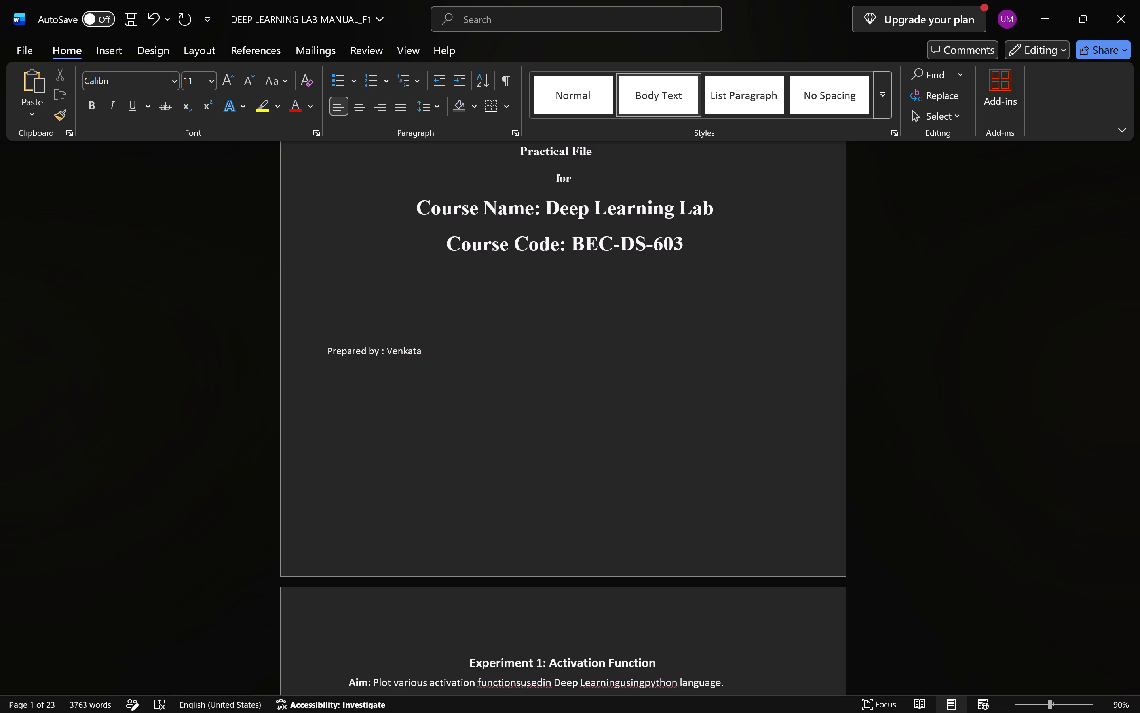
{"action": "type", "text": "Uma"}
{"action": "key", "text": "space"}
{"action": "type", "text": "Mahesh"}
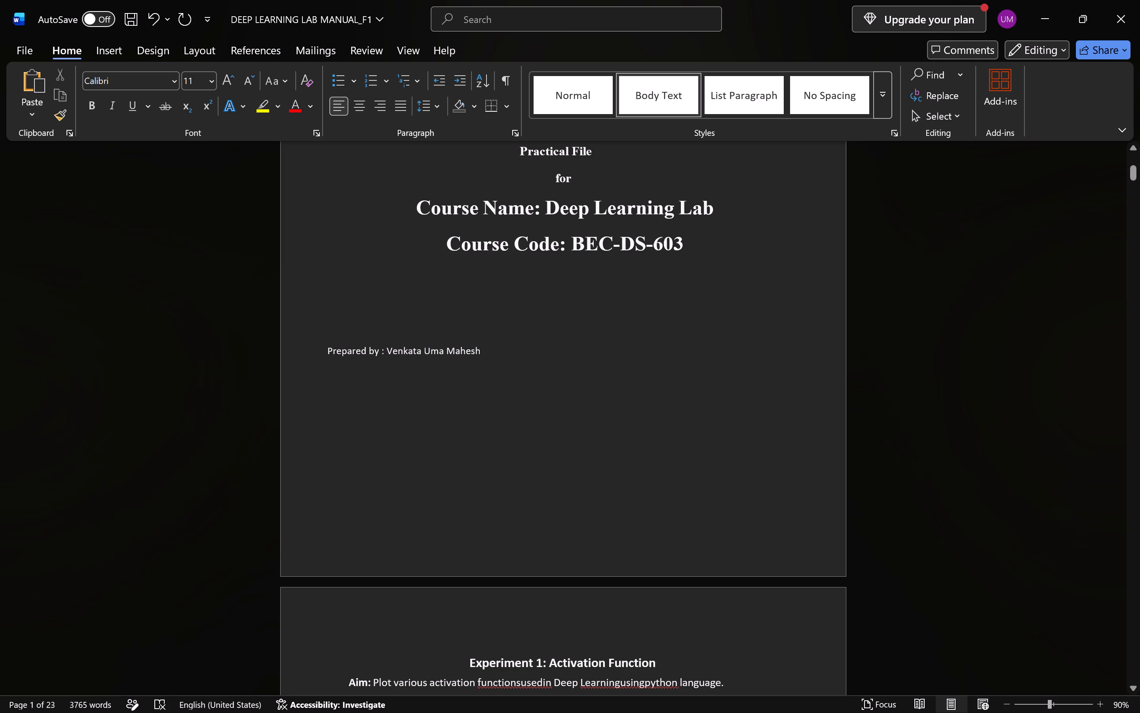
Add a "Roll no :" line directly below the Prepared by line on the cover page.
{"action": "left_click", "coordinate": [333, 370]}
{"action": "key", "text": "Down"}
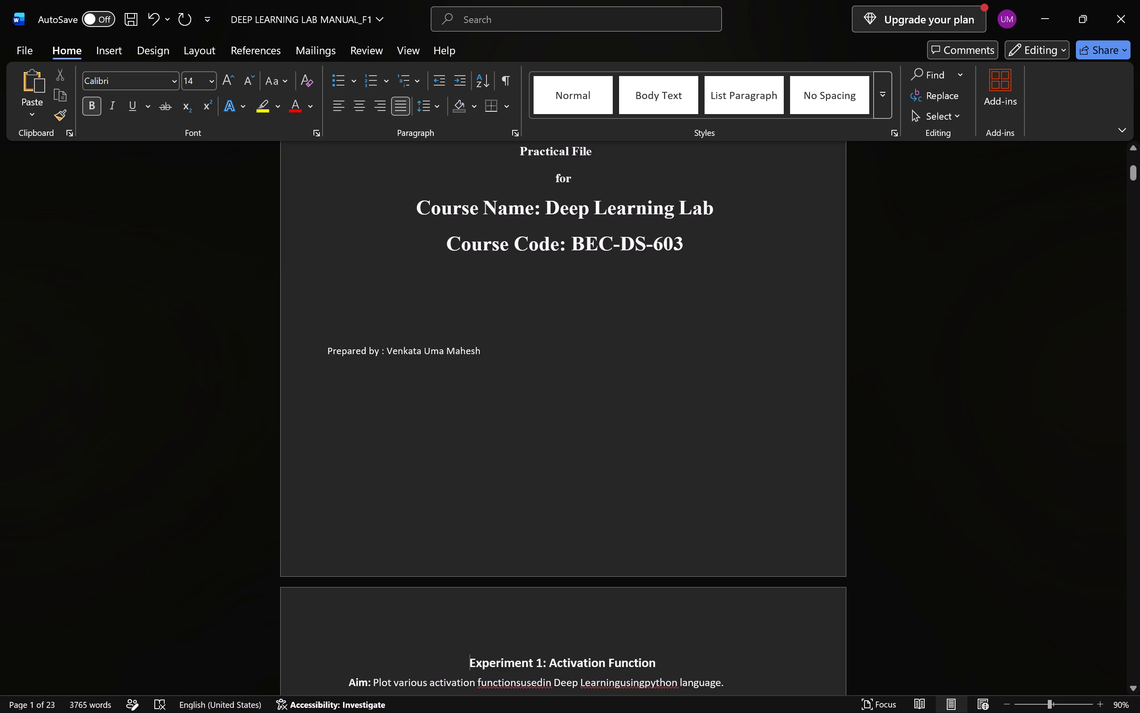
{"action": "left_click", "coordinate": [493, 352]}
{"action": "key", "text": "Return"}
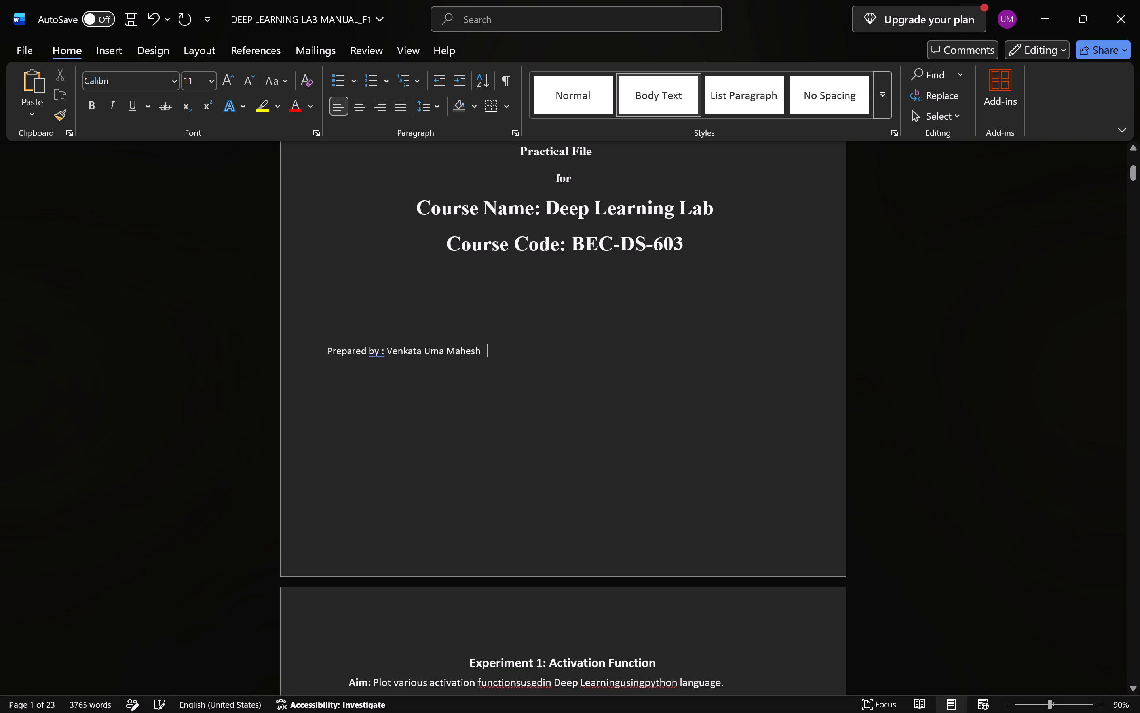
{"action": "key", "text": "Return"}
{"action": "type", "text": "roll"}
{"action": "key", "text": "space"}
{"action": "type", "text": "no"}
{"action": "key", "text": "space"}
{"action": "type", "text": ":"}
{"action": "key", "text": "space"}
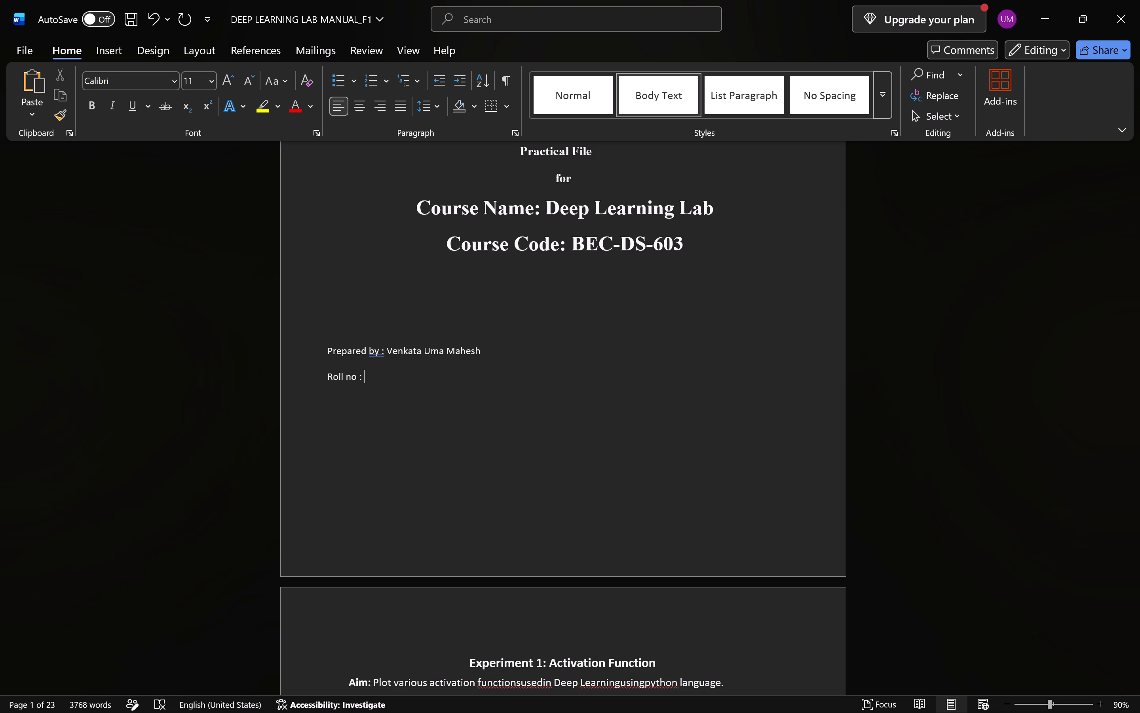
Look up the student's roll number in the footer of the Experiment 1 page.
{"action": "scroll", "coordinate": [493, 352], "scroll_direction": "down", "scroll_amount": 7}
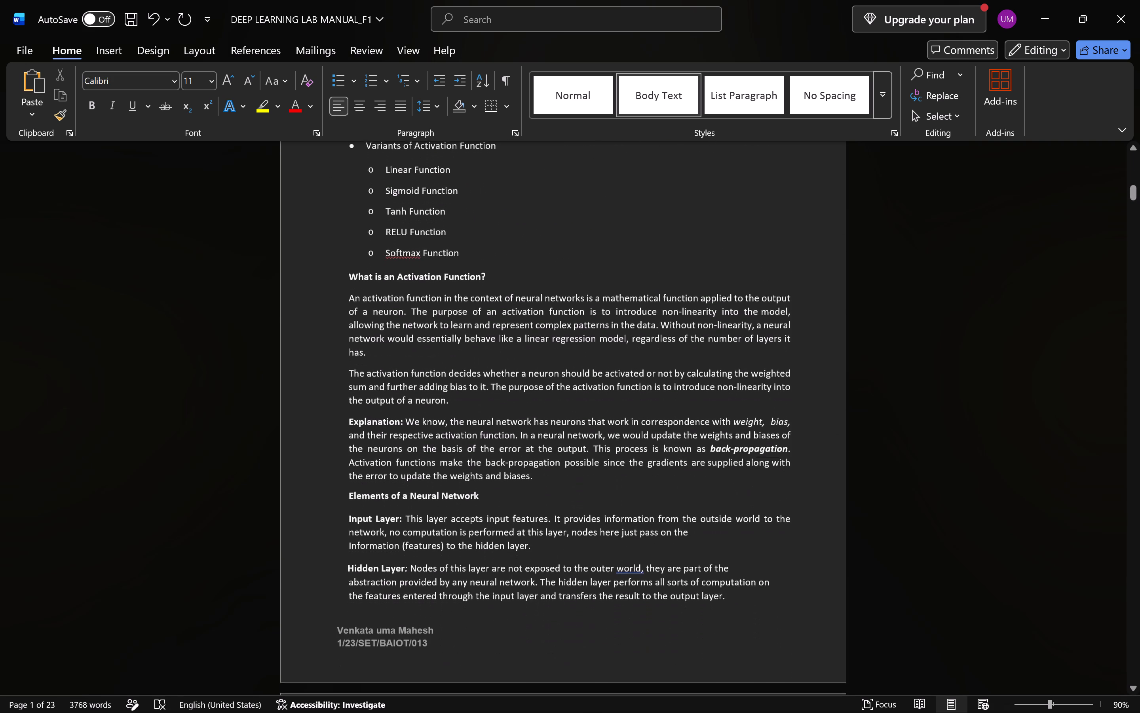
{"action": "scroll", "coordinate": [493, 352], "scroll_direction": "down", "scroll_amount": 1}
{"action": "left_click", "coordinate": [372, 604]}
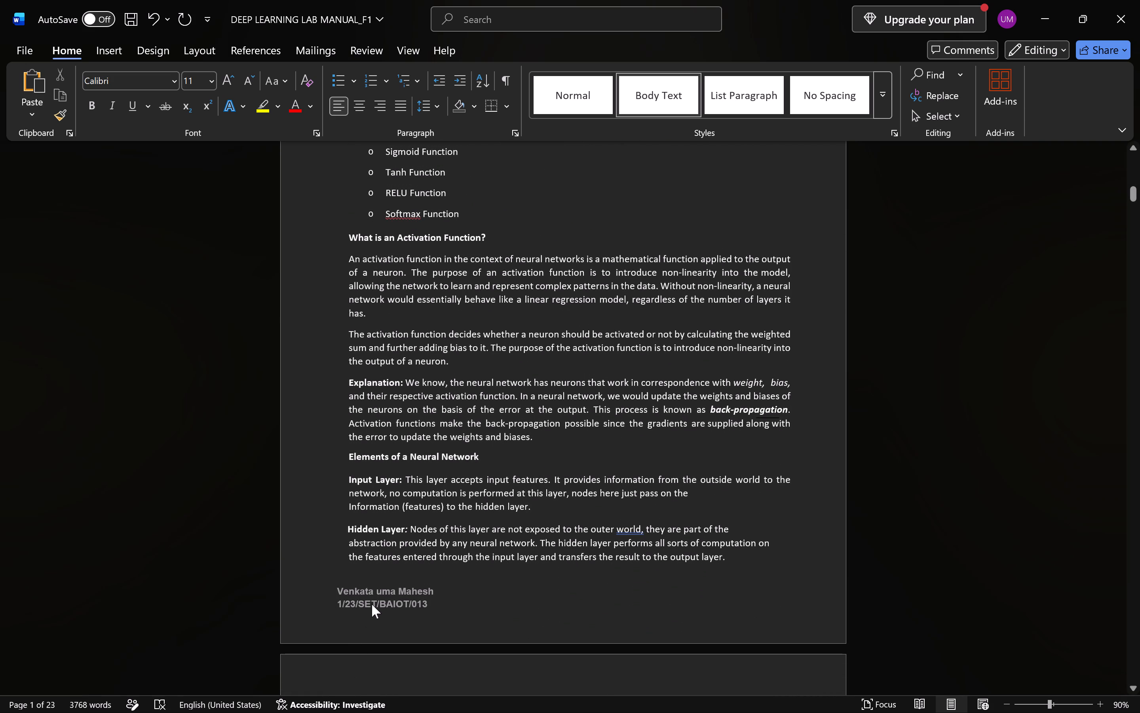
{"action": "scroll", "coordinate": [372, 604], "scroll_direction": "down", "scroll_amount": 1}
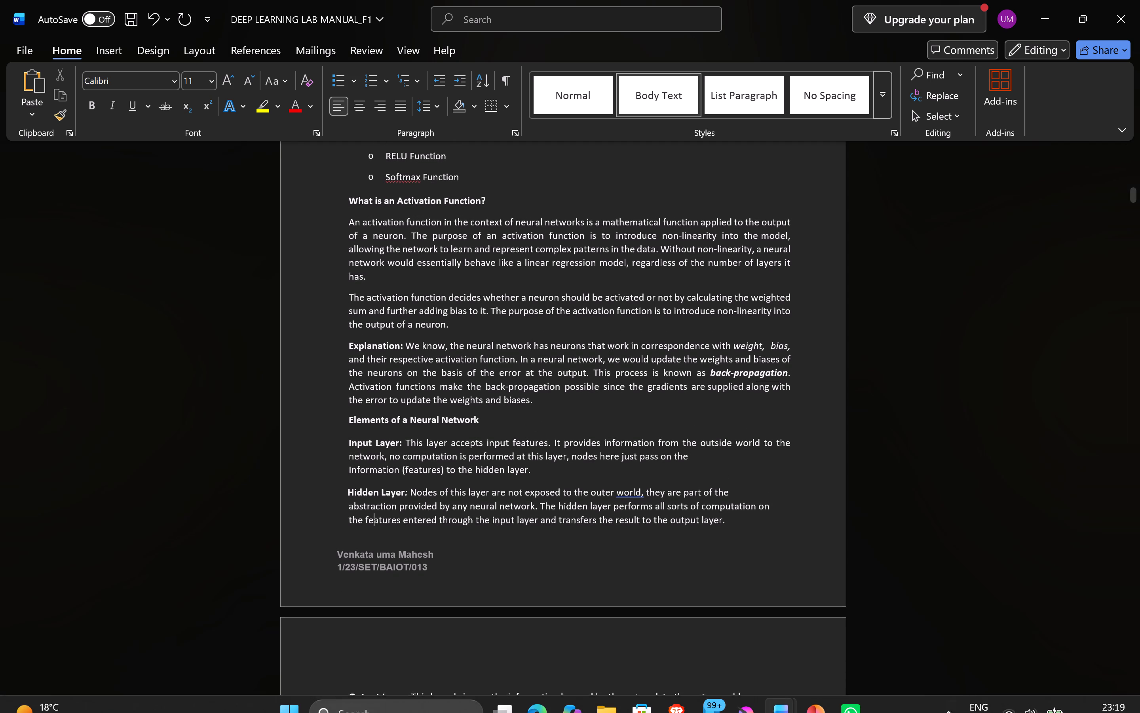
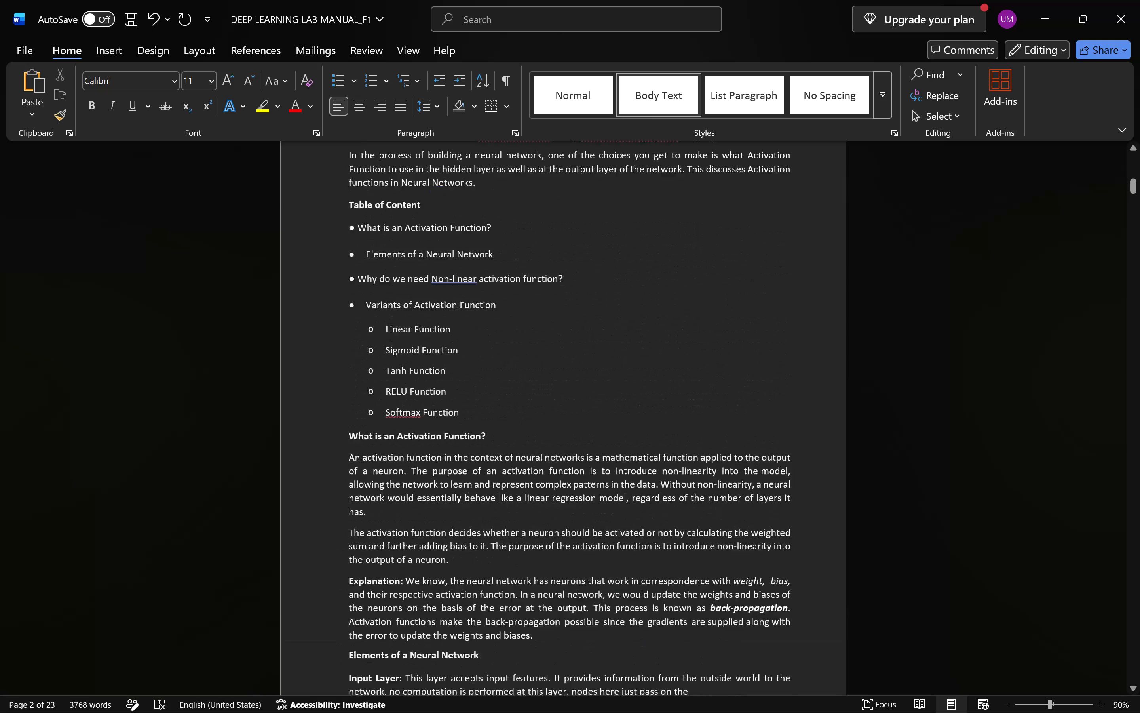
Paste the copied student roll number after the Roll no label on the cover page.
{"action": "scroll", "coordinate": [447, 305], "scroll_direction": "up", "scroll_amount": 1}
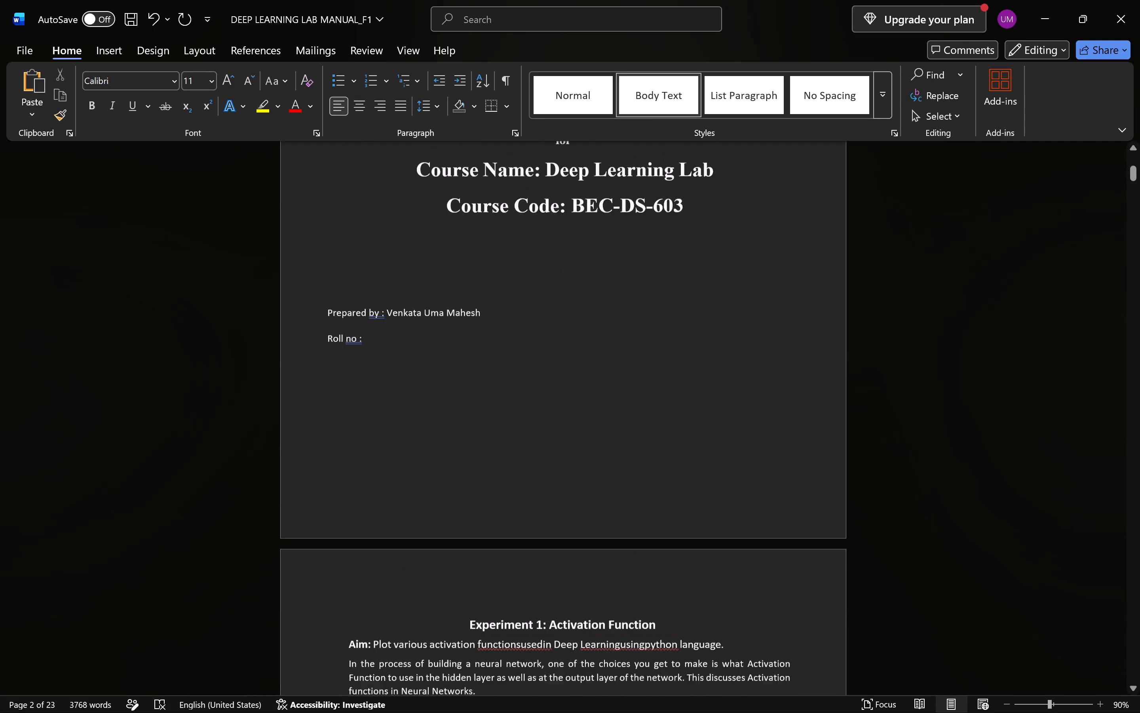
{"action": "left_click", "coordinate": [387, 356]}
{"action": "key", "text": "ctrl+v"}
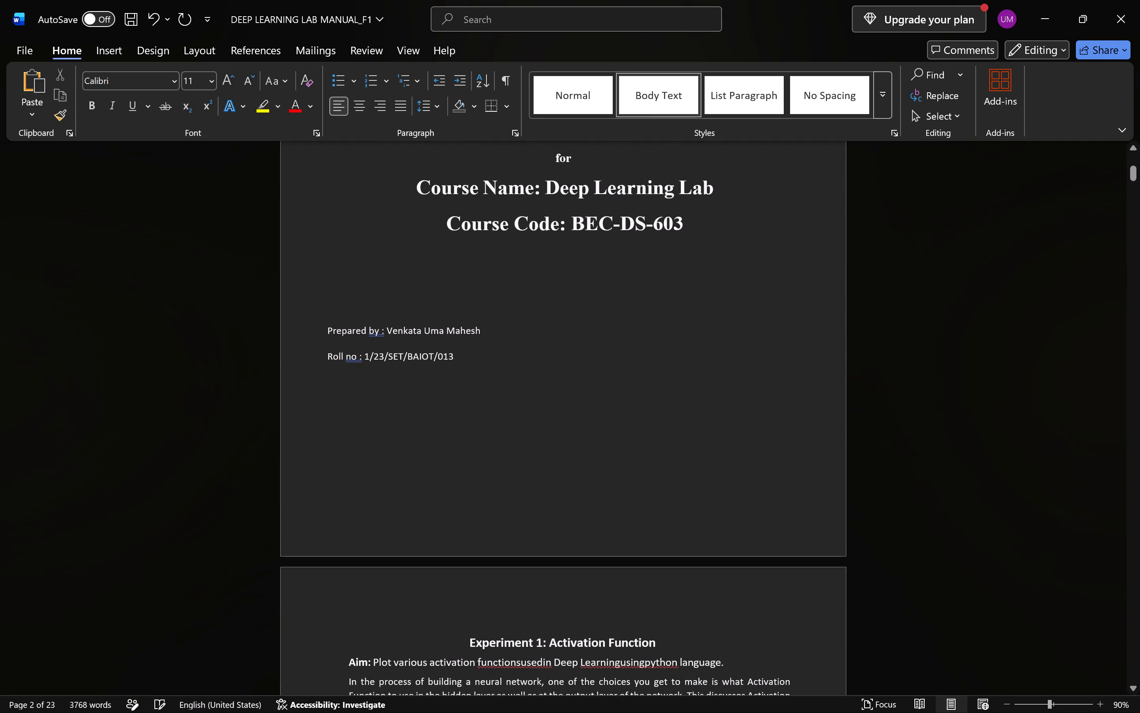
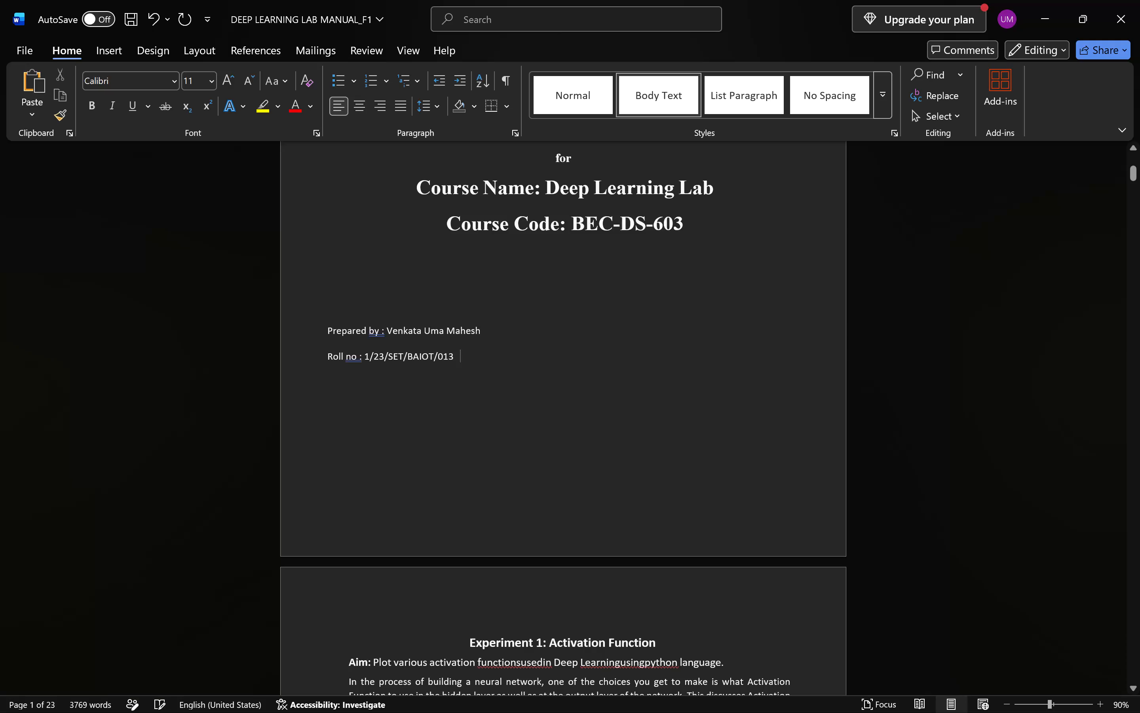
Add a new line reading "Section : ECE 2" below the Roll no line on the cover page.
{"action": "key", "text": "Return"}
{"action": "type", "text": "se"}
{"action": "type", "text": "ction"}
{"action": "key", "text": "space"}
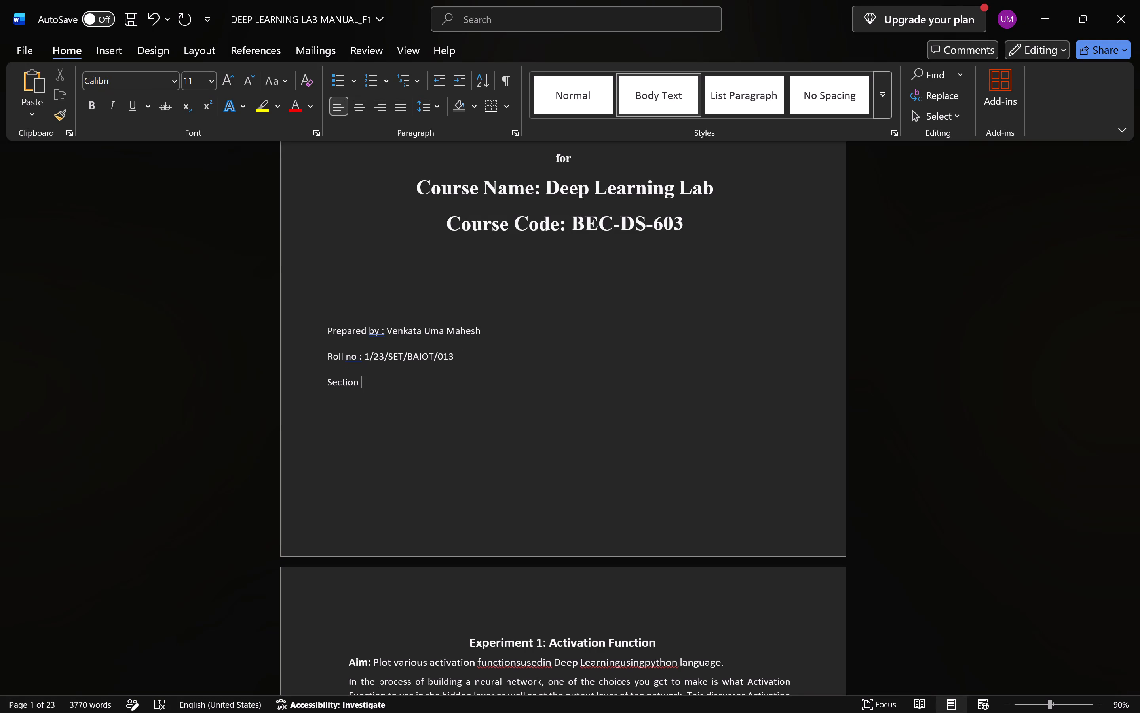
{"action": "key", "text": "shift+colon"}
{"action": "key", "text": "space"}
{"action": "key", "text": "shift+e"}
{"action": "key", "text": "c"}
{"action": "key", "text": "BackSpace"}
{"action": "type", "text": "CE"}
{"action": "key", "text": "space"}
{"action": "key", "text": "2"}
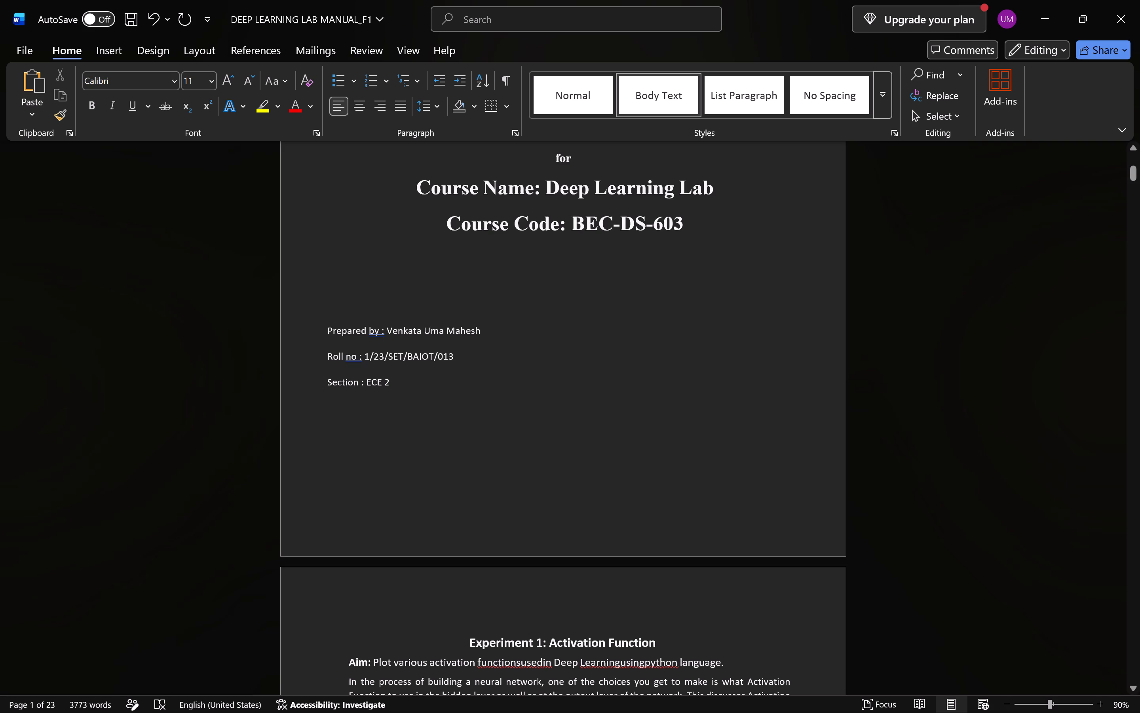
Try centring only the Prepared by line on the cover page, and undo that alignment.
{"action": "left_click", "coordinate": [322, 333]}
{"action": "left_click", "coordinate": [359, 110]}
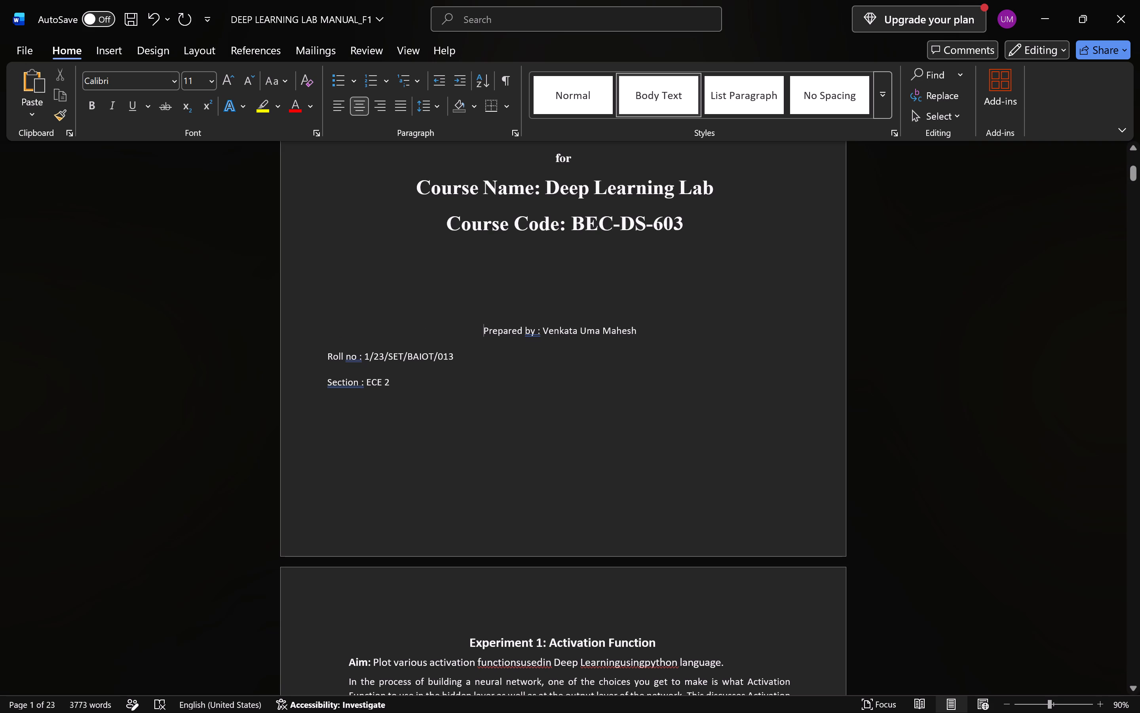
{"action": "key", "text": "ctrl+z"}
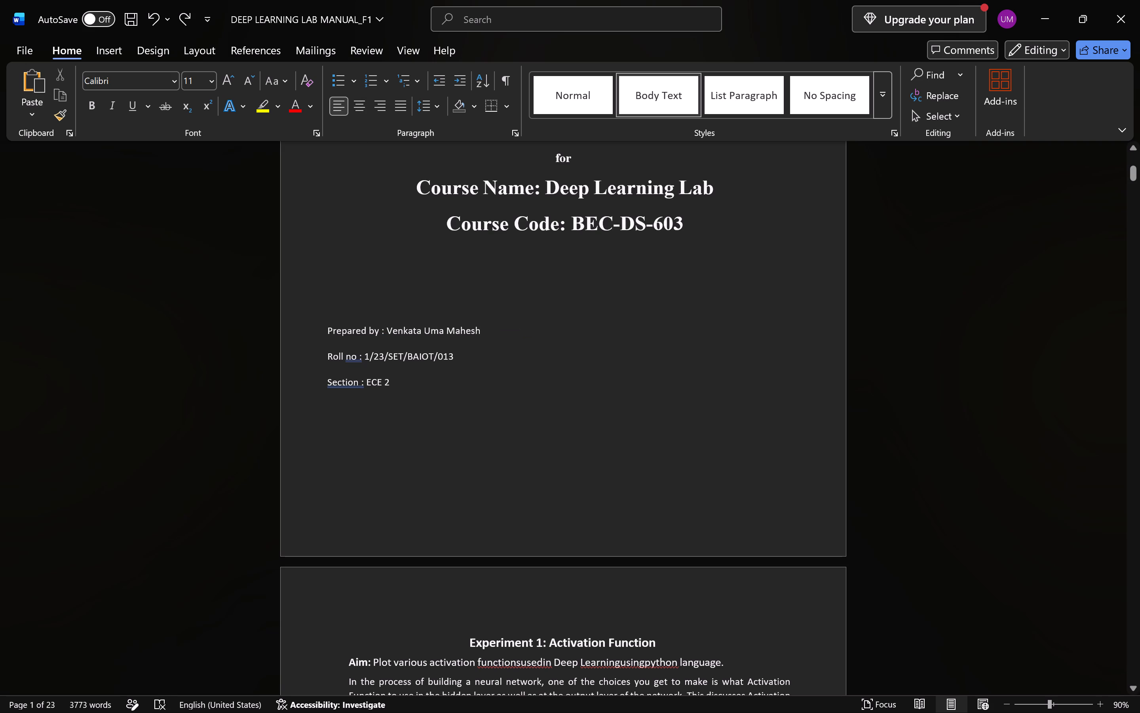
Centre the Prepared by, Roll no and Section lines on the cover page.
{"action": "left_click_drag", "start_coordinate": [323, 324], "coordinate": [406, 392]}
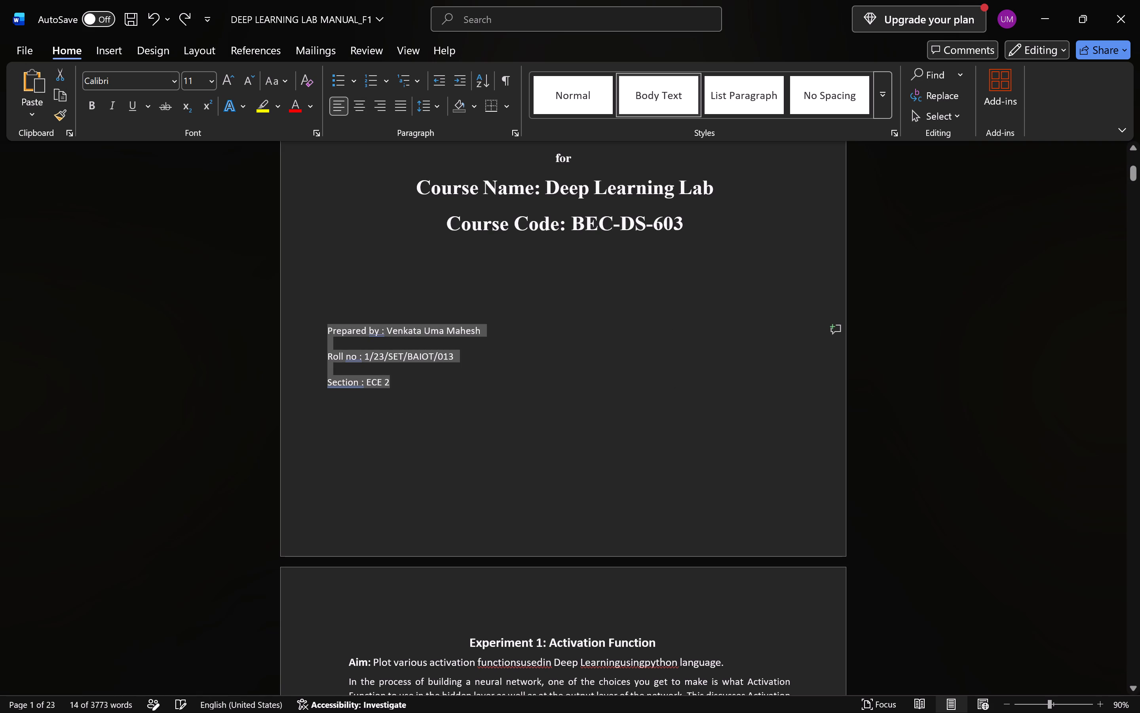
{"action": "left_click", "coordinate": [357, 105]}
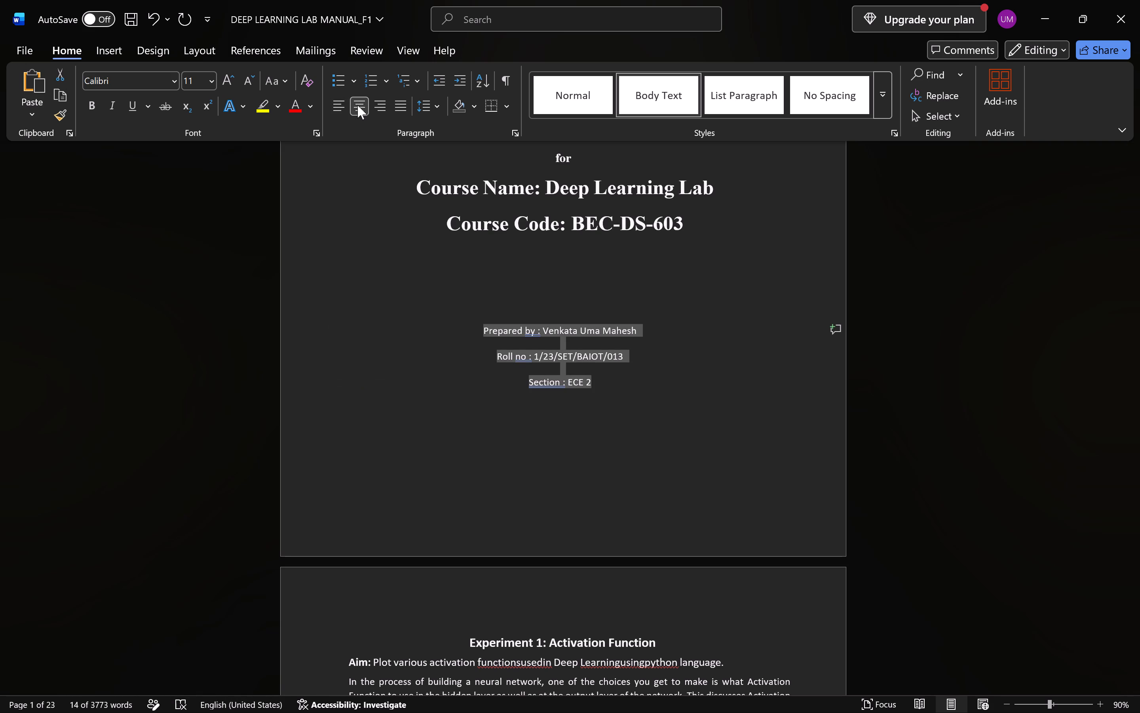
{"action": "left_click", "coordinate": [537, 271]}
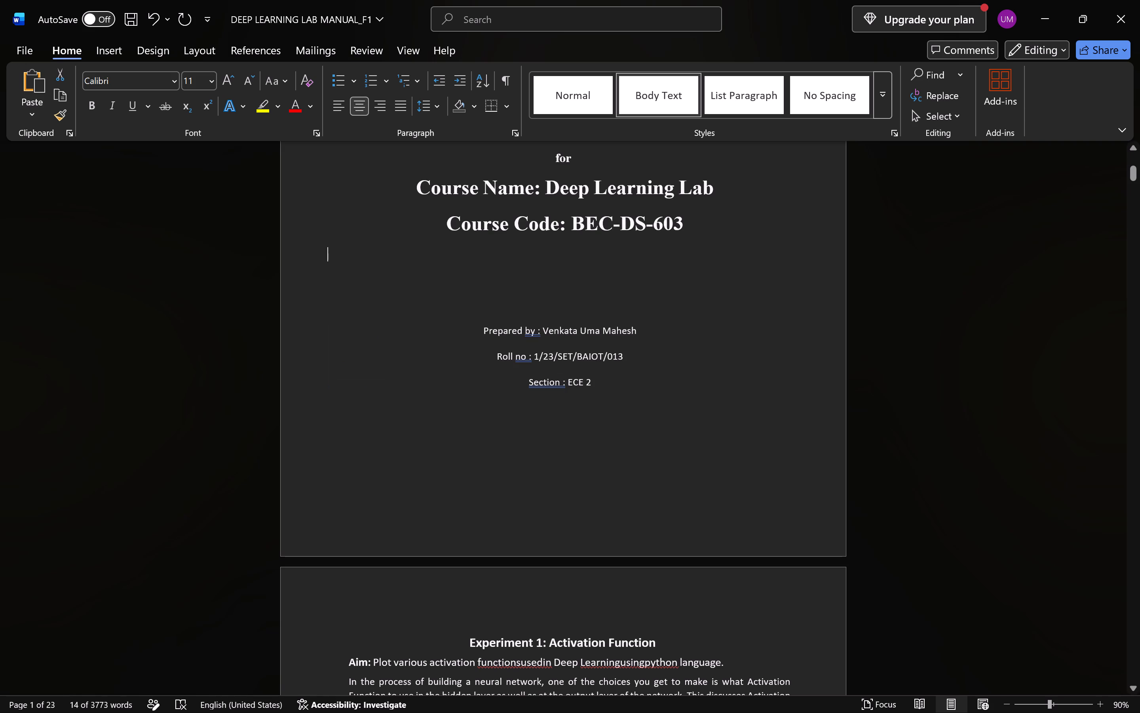
Apply the Body Text style to the three student detail lines and the blank line above, and centre them.
{"action": "left_click", "coordinate": [484, 323]}
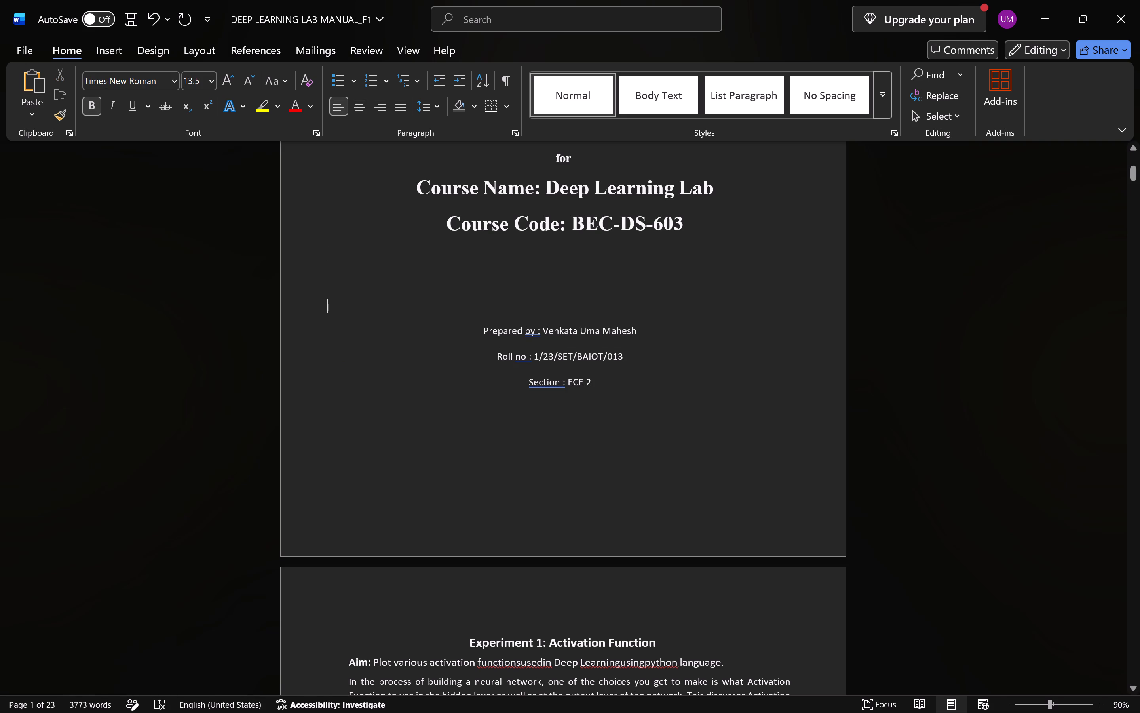
{"action": "left_click_drag", "start_coordinate": [484, 323], "coordinate": [591, 393]}
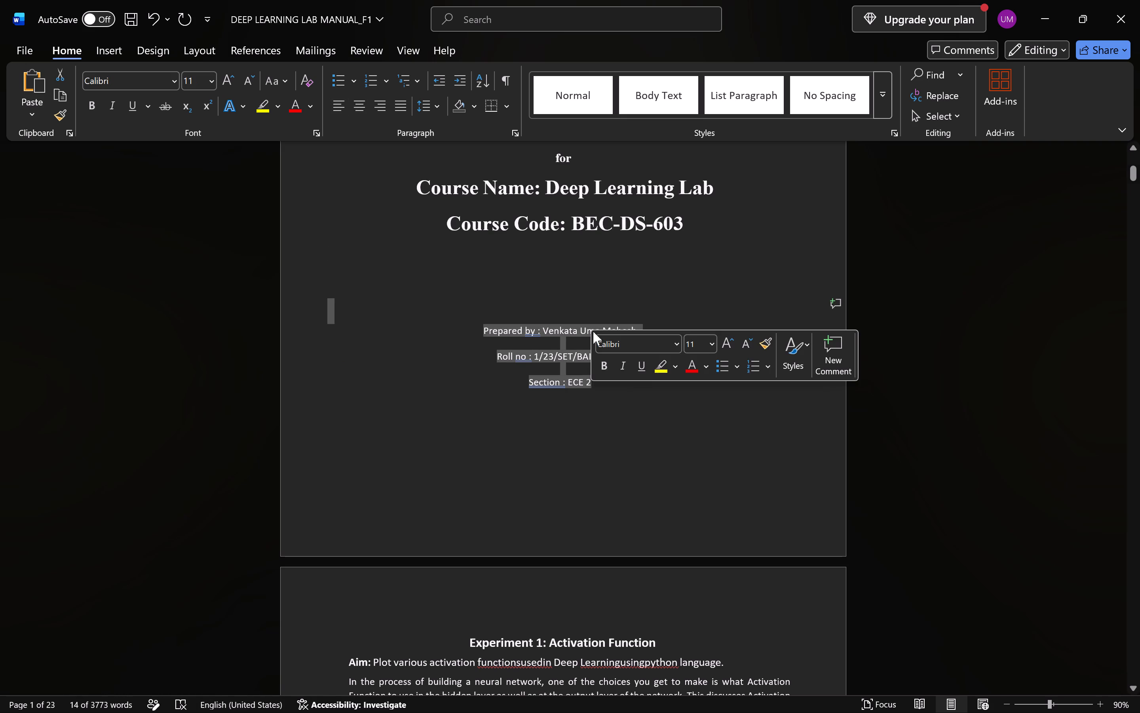
{"action": "left_click", "coordinate": [665, 88]}
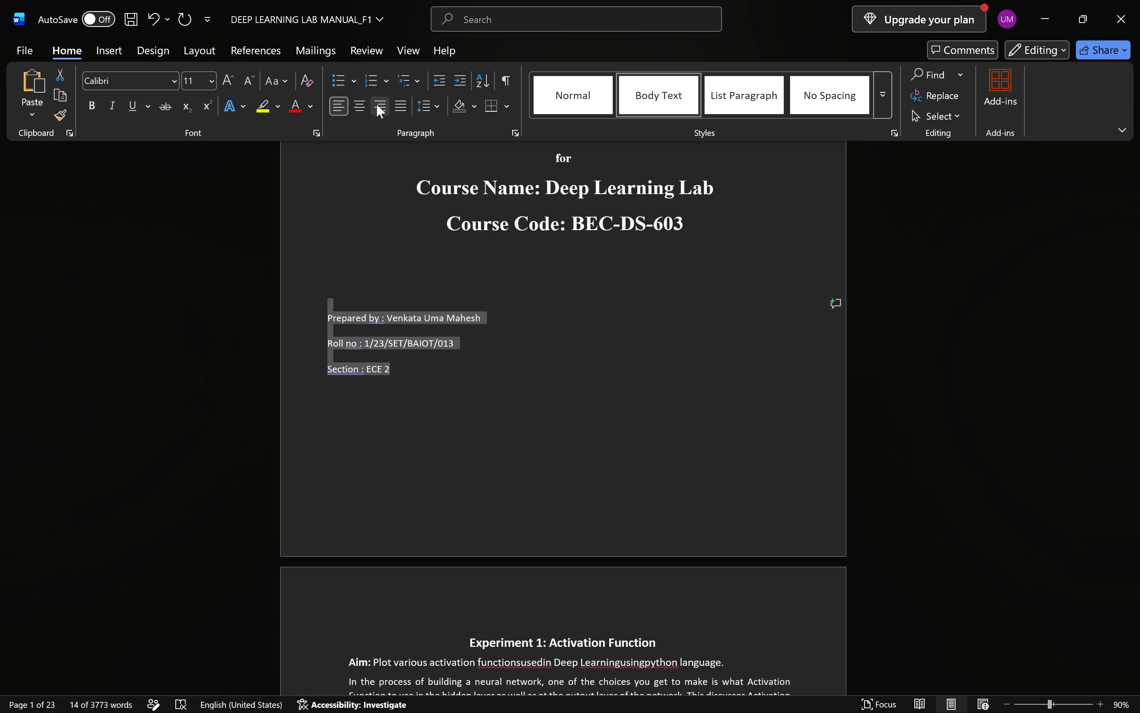
{"action": "left_click", "coordinate": [362, 104]}
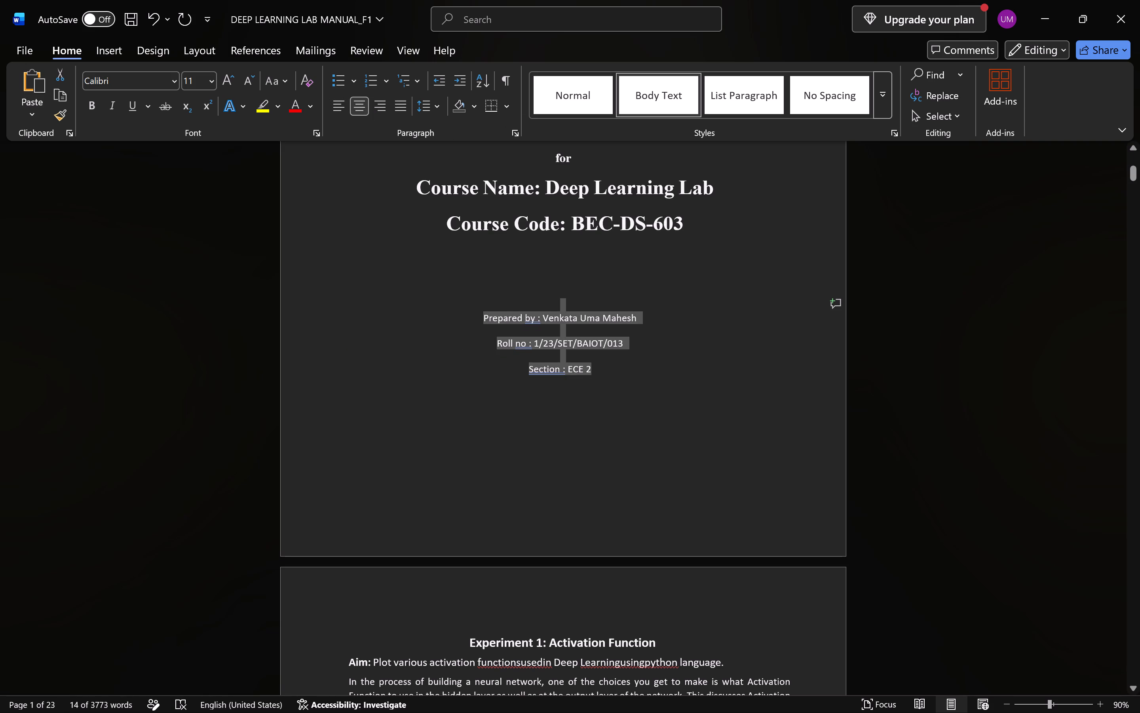
Set the cover page's student detail lines to font size 18 with left alignment.
{"action": "left_click", "coordinate": [206, 81]}
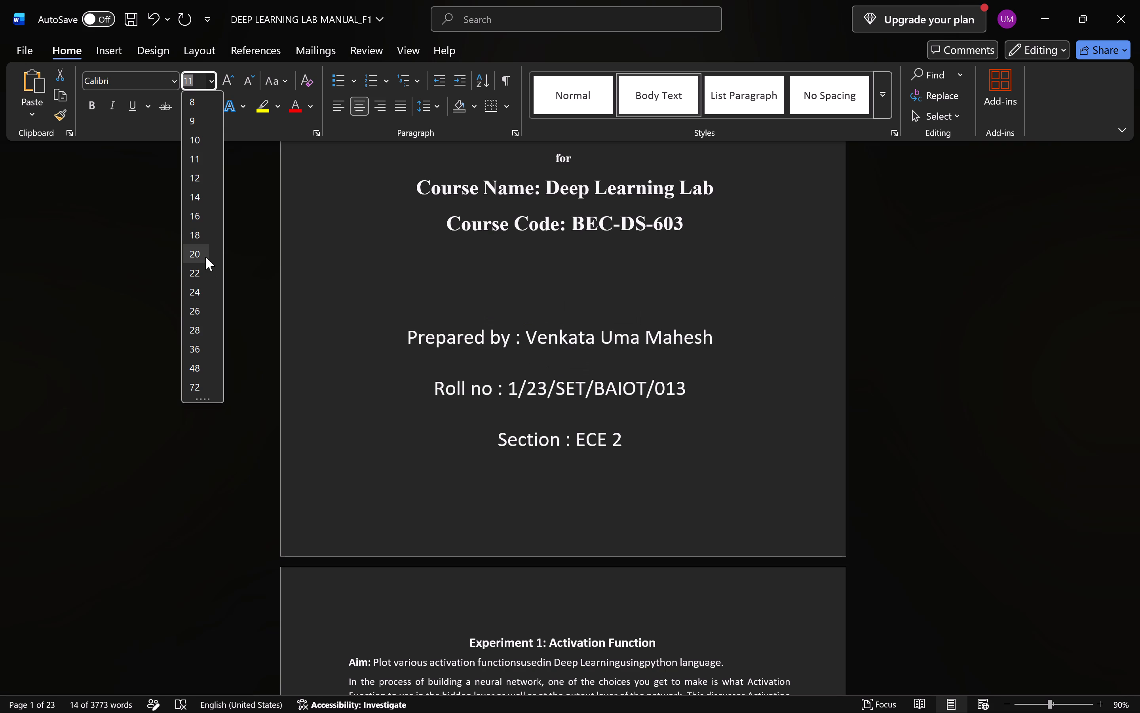
{"action": "left_click", "coordinate": [206, 236]}
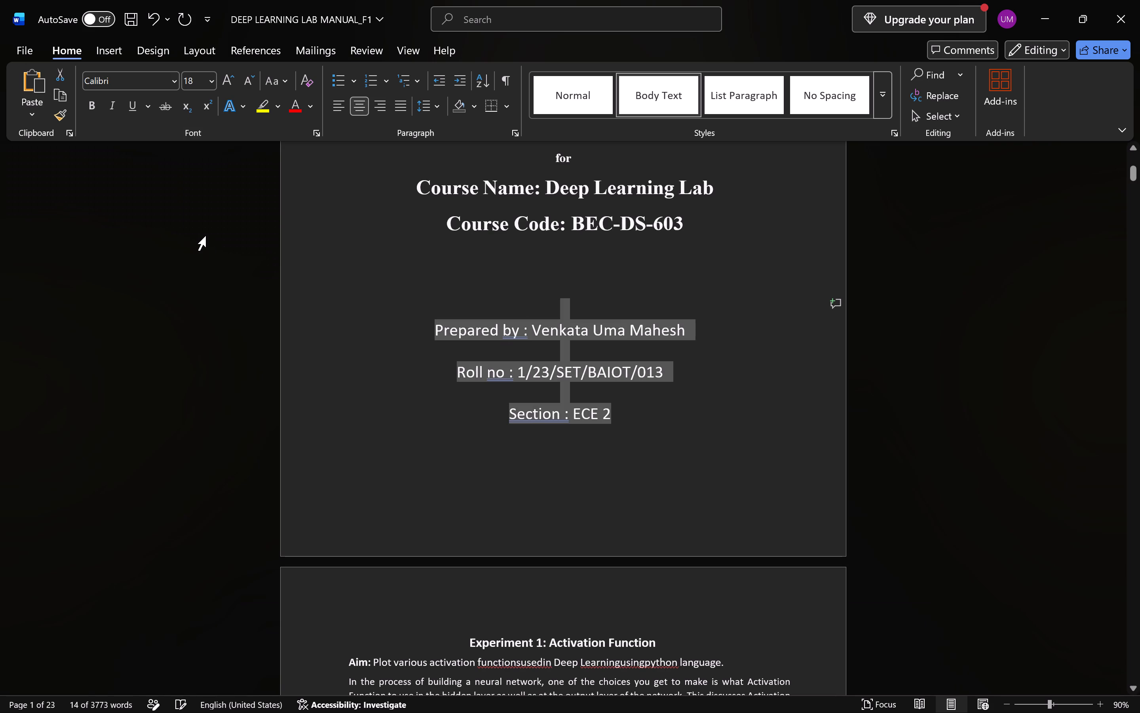
{"action": "left_click", "coordinate": [342, 105]}
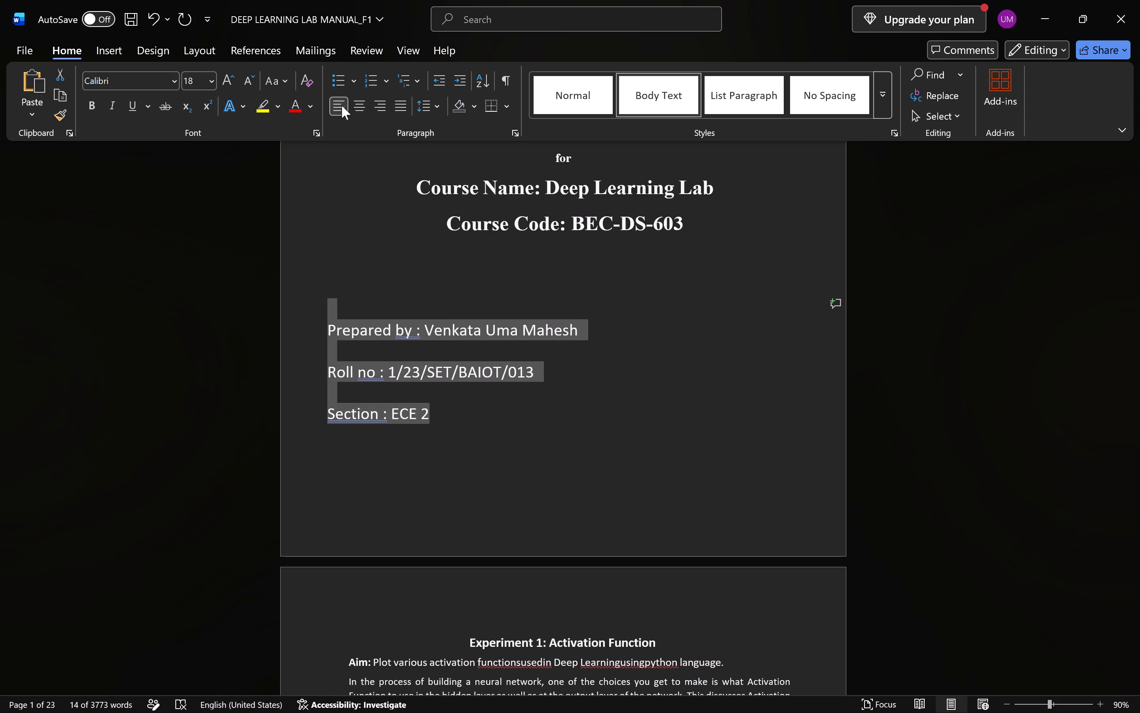
Change the font of the Prepared by, Roll no and Section lines to Times New Roman.
{"action": "left_click", "coordinate": [176, 85]}
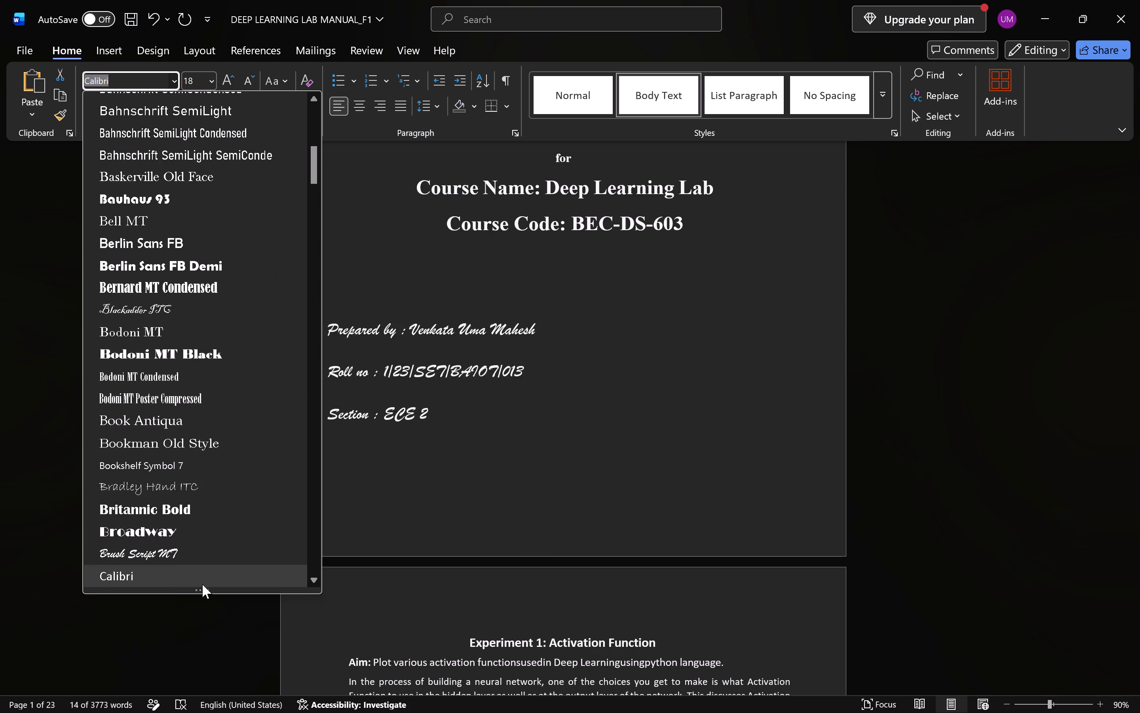
{"action": "left_click", "coordinate": [313, 575]}
{"action": "triple_click", "coordinate": [313, 575]}
{"action": "triple_click", "coordinate": [313, 575]}
{"action": "triple_click", "coordinate": [313, 575]}
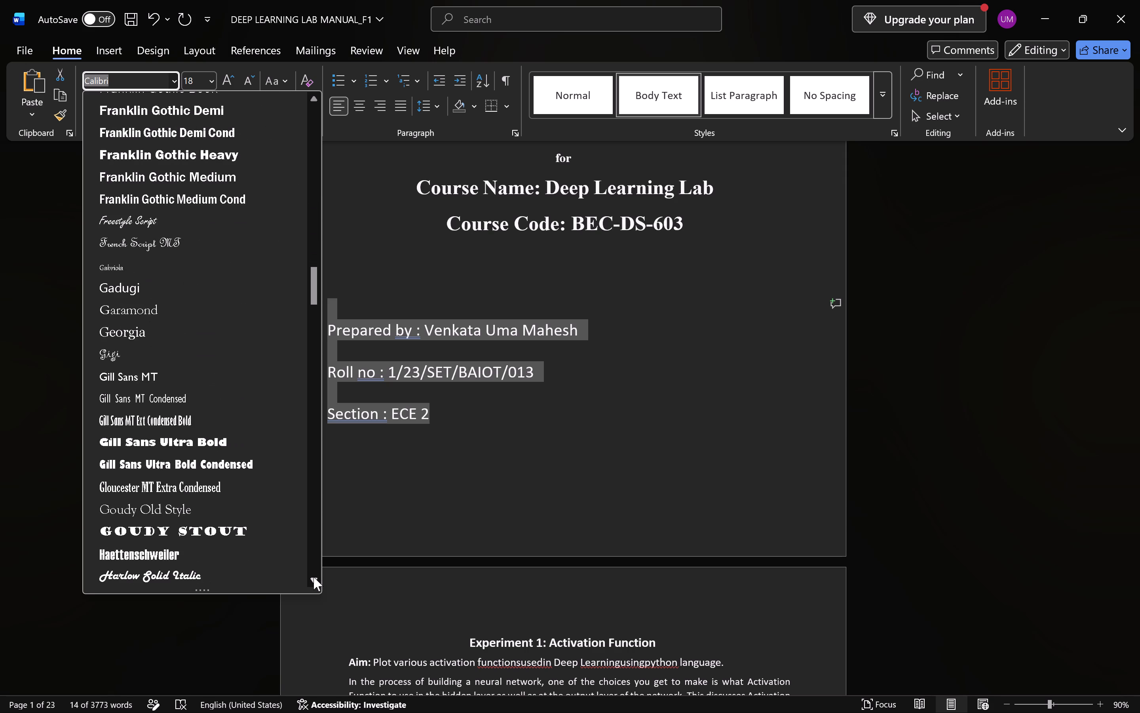
{"action": "left_click", "coordinate": [313, 577]}
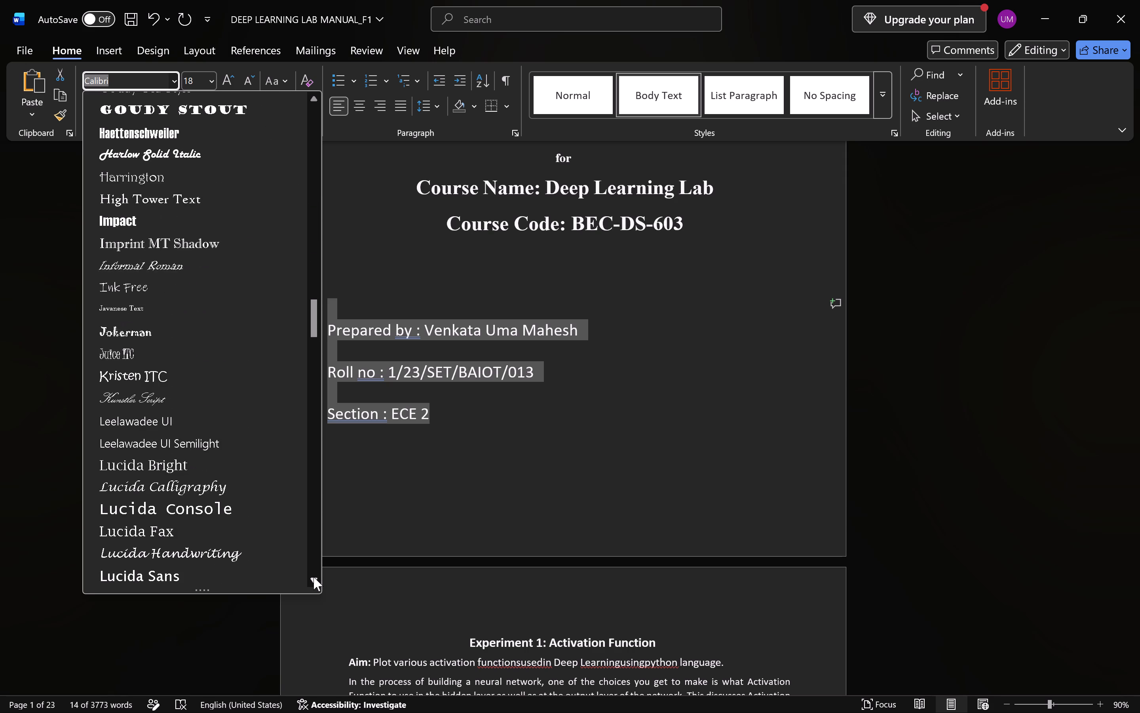
{"action": "triple_click", "coordinate": [313, 577]}
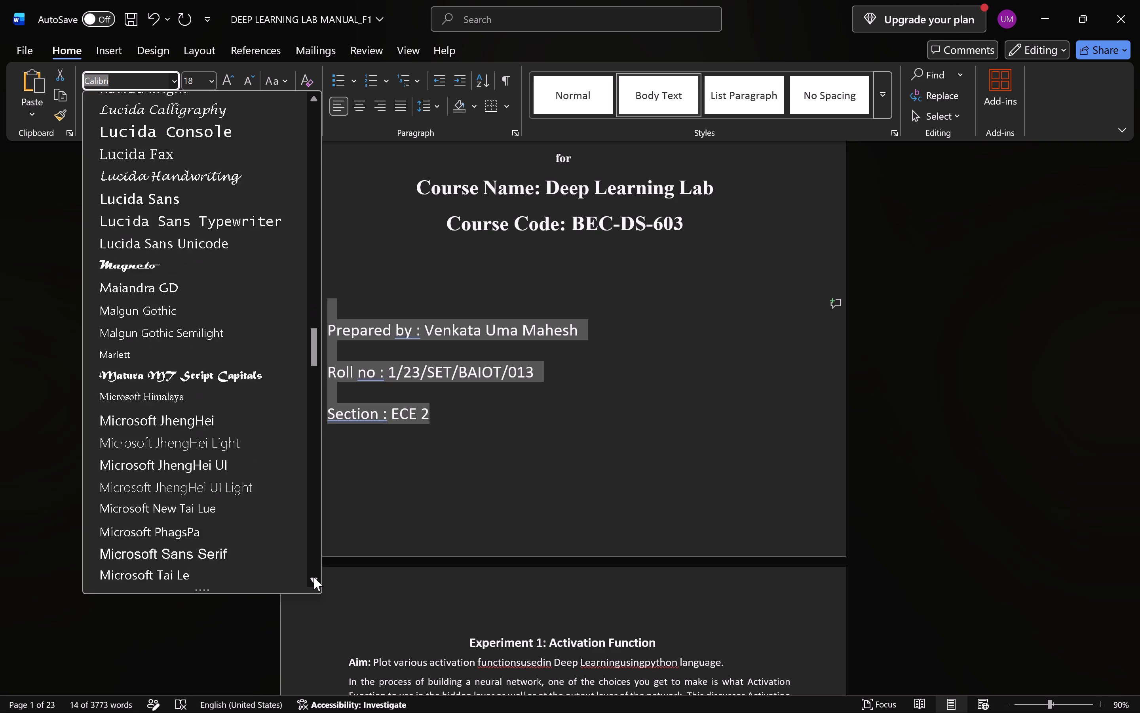
{"action": "triple_click", "coordinate": [313, 577]}
{"action": "triple_click", "coordinate": [313, 577]}
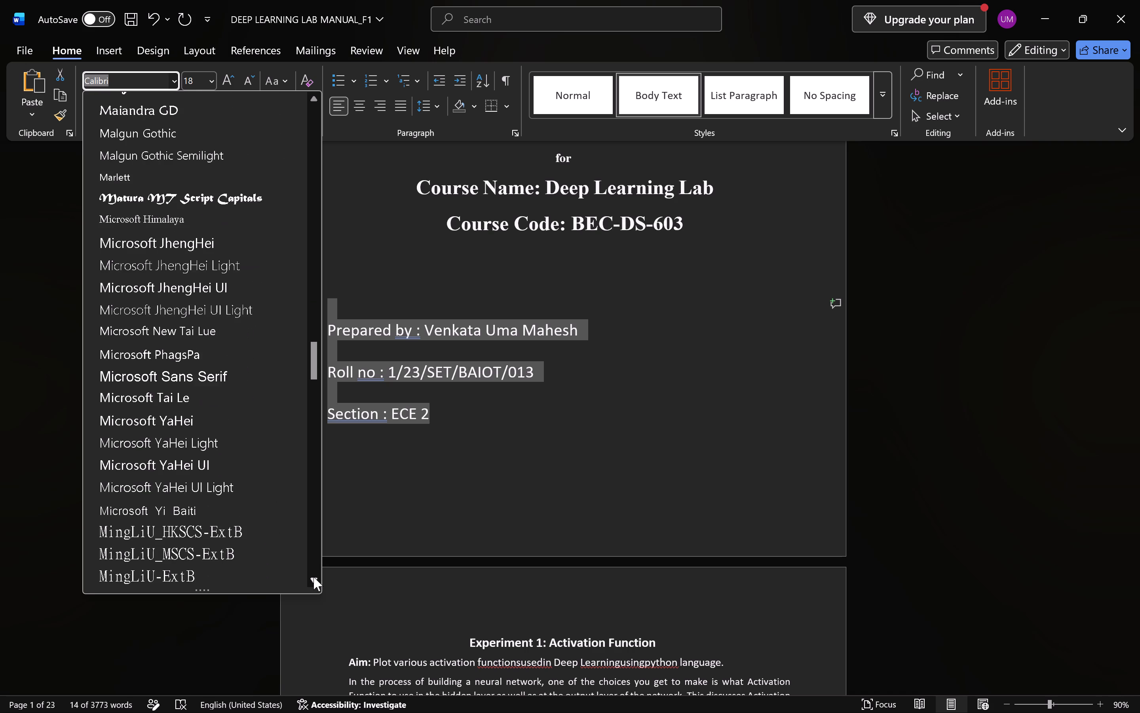
{"action": "double_click", "coordinate": [313, 577]}
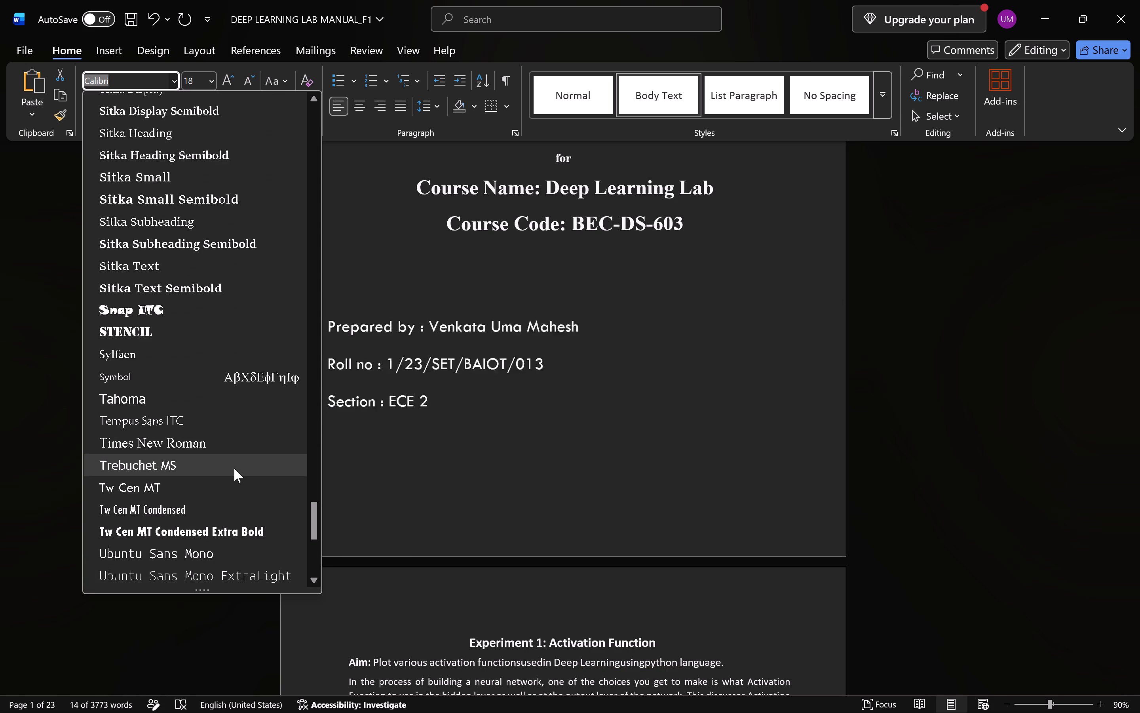
{"action": "left_click", "coordinate": [214, 445]}
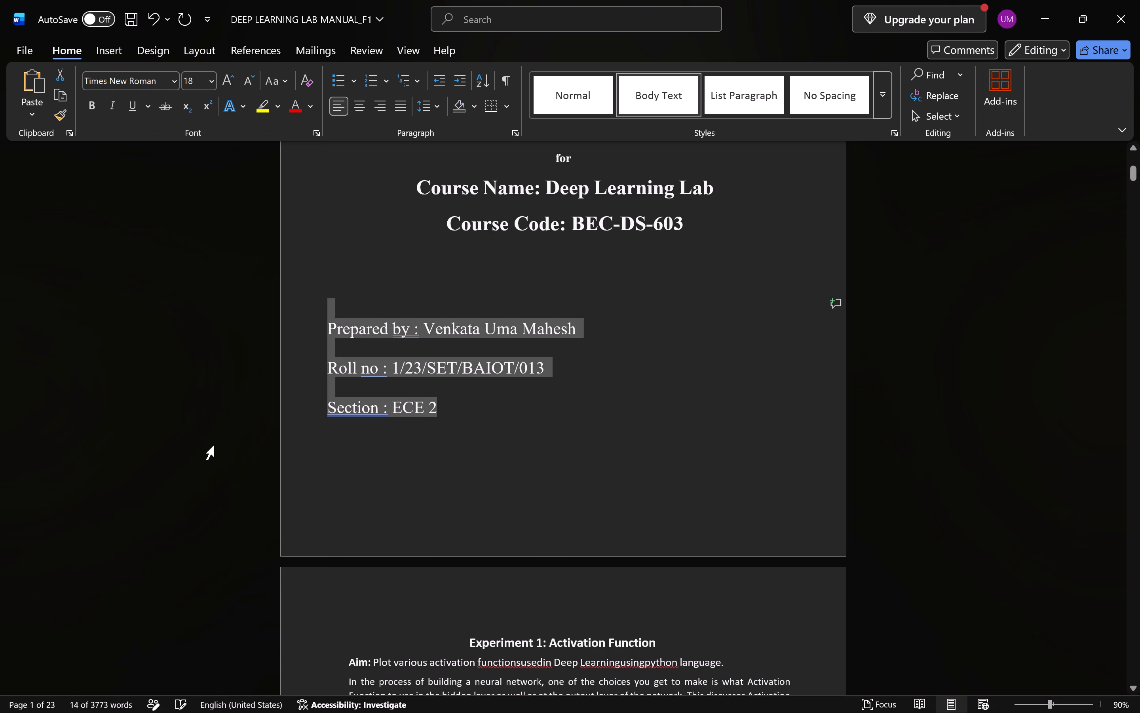
{"action": "left_click", "coordinate": [500, 460]}
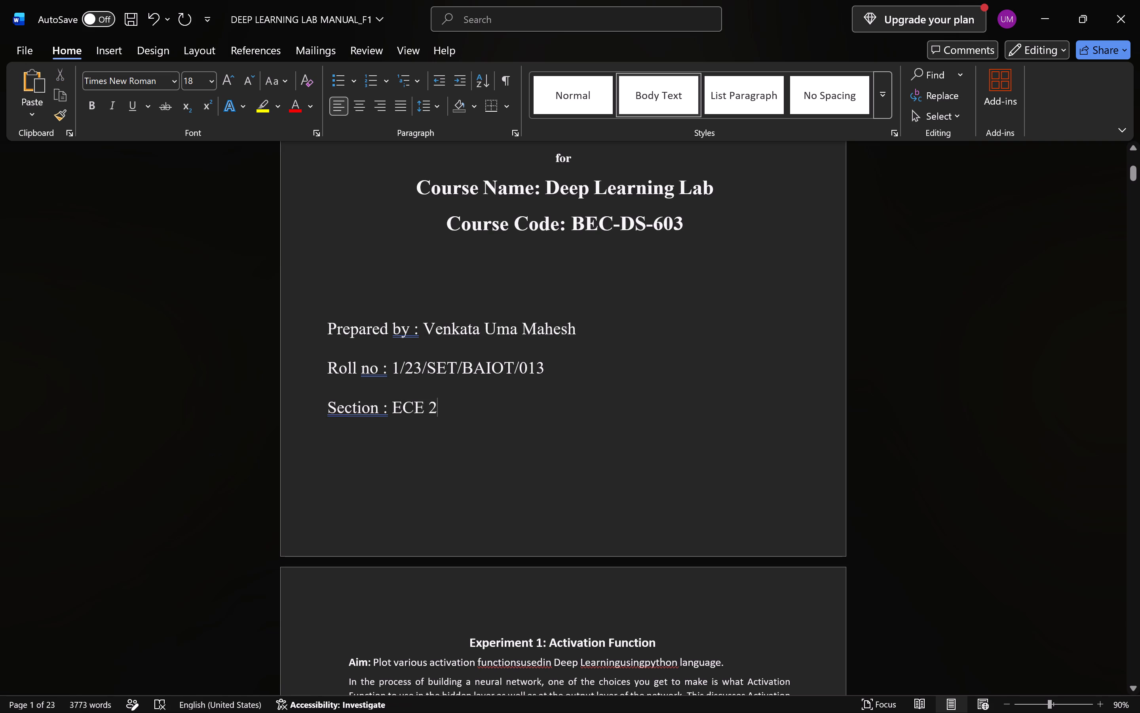
Examine the finished cover page and the following pages through the Tanh Function plot, including their footers.
{"action": "scroll", "coordinate": [500, 460], "scroll_direction": "up", "scroll_amount": 1}
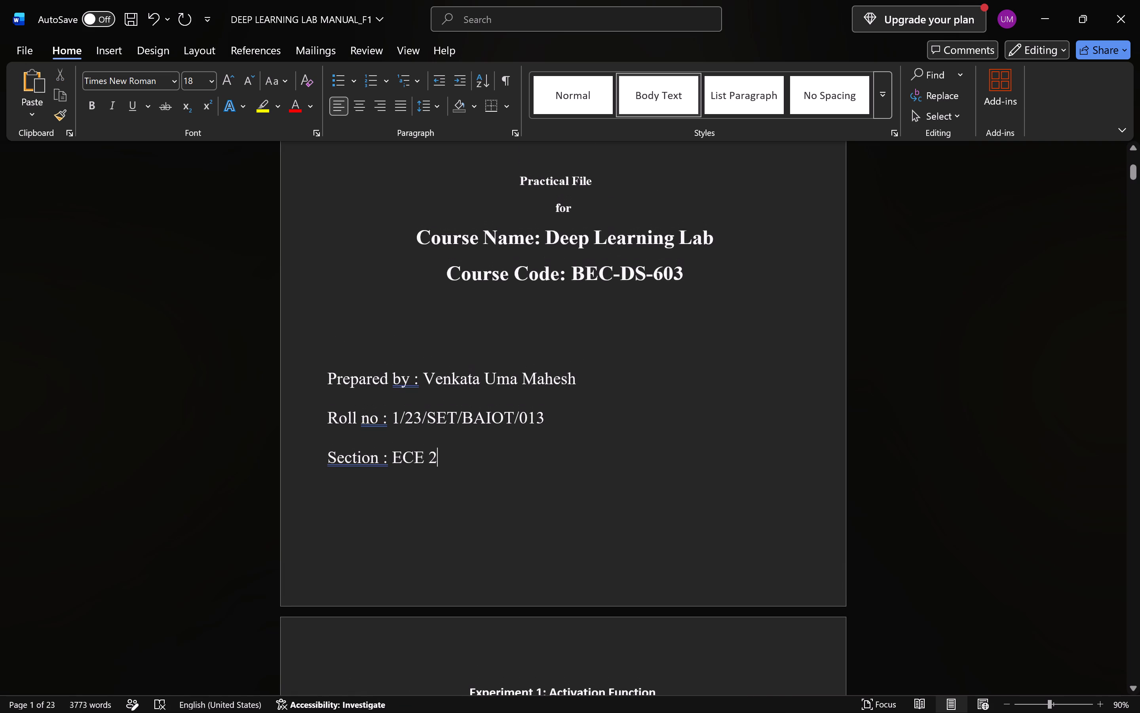
{"action": "scroll", "coordinate": [500, 460], "scroll_direction": "up", "scroll_amount": 3}
{"action": "scroll", "coordinate": [500, 460], "scroll_direction": "down", "scroll_amount": 2}
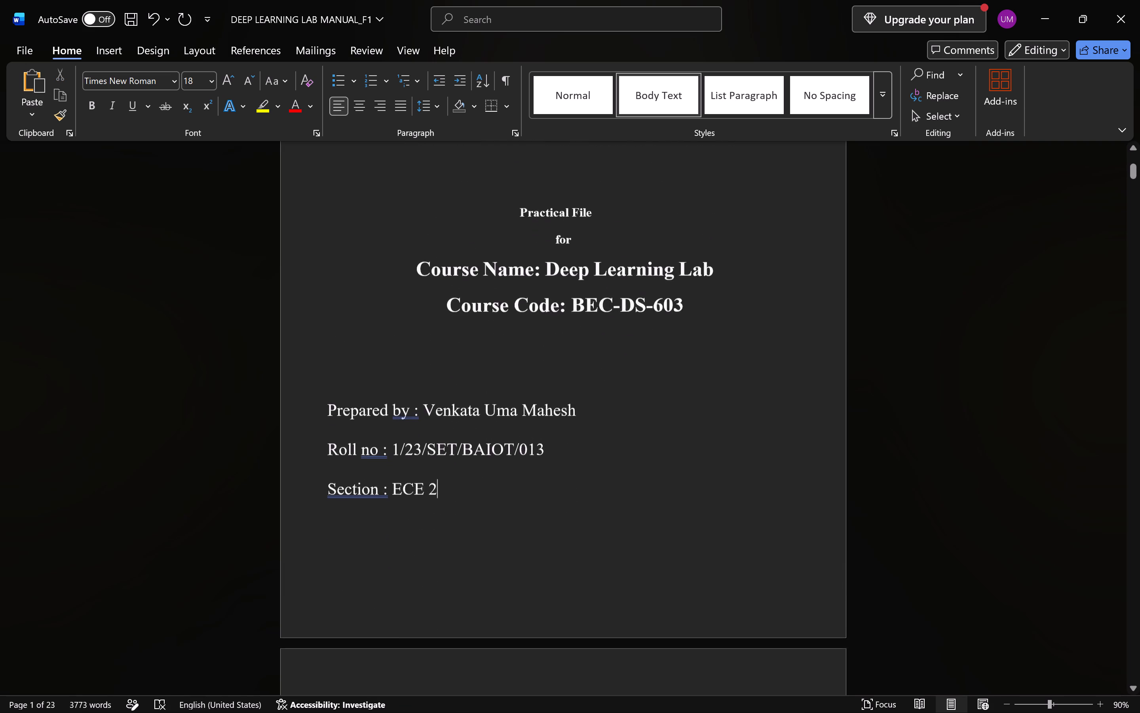
{"action": "scroll", "coordinate": [500, 460], "scroll_direction": "down", "scroll_amount": 7}
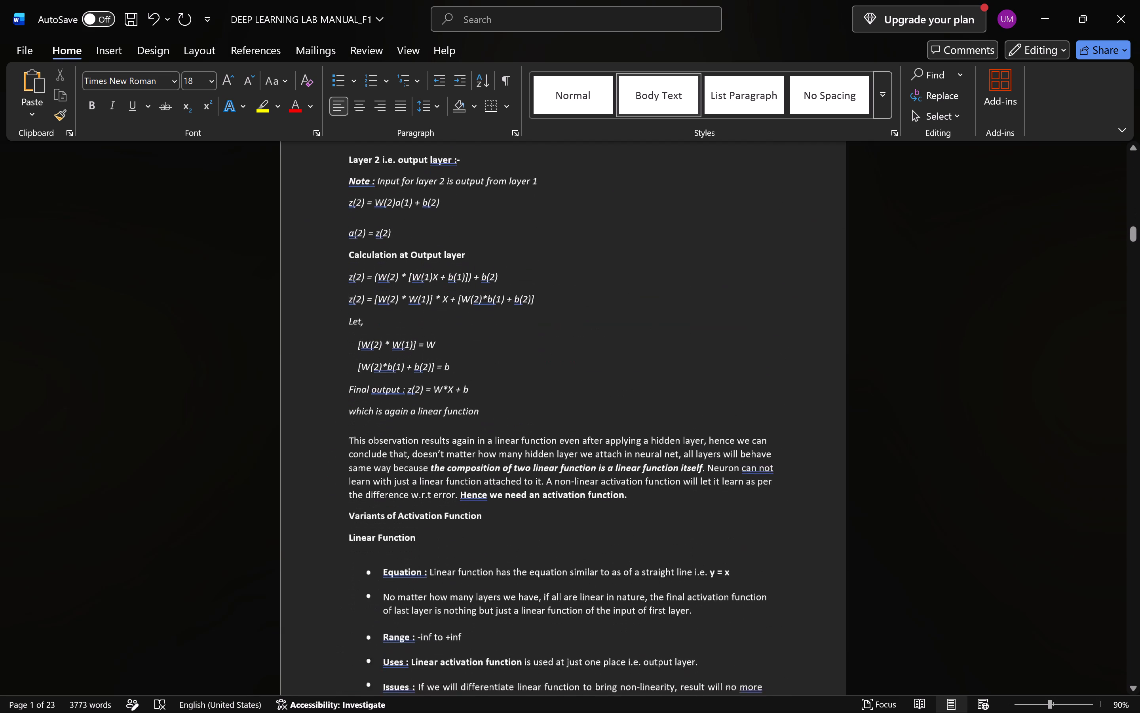
{"action": "scroll", "coordinate": [500, 460], "scroll_direction": "down", "scroll_amount": 4}
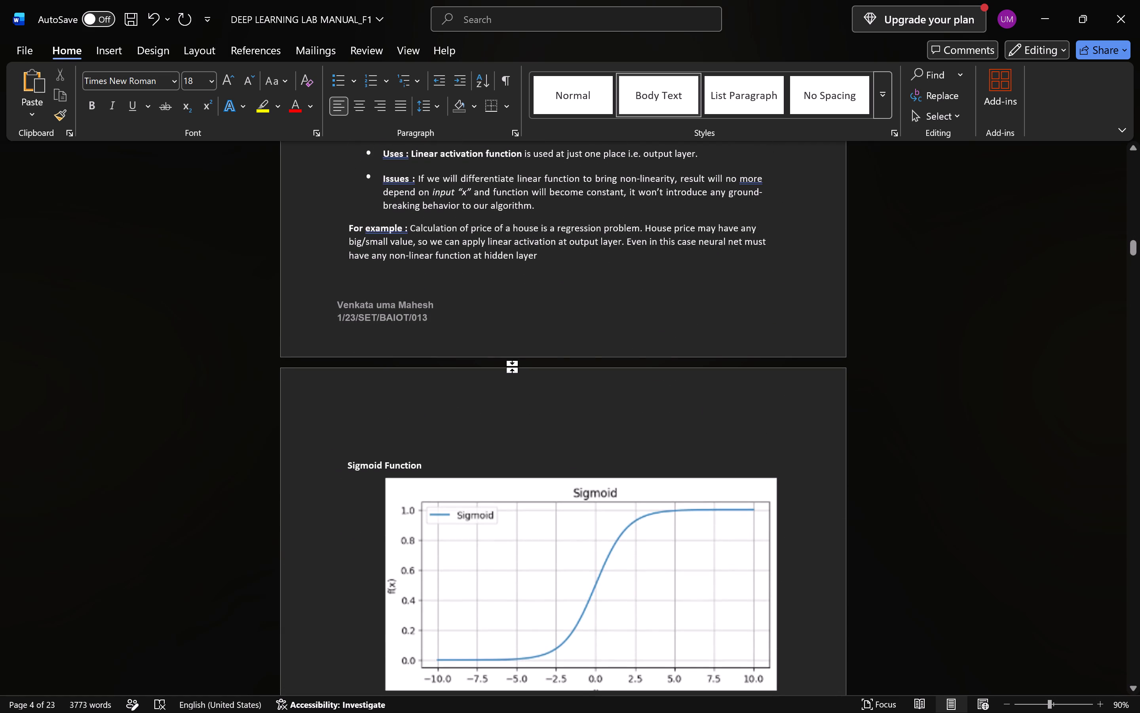
{"action": "scroll", "coordinate": [512, 366], "scroll_direction": "down", "scroll_amount": 1}
{"action": "scroll", "coordinate": [470, 435], "scroll_direction": "down", "scroll_amount": 3}
{"action": "scroll", "coordinate": [458, 490], "scroll_direction": "down", "scroll_amount": 1}
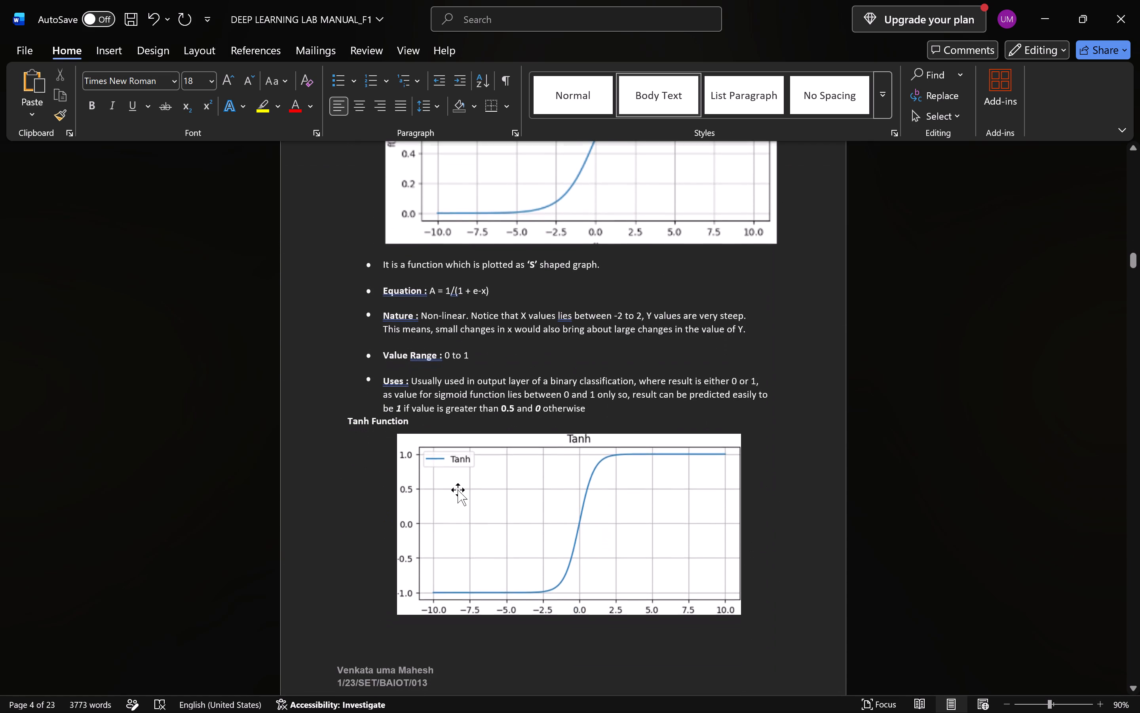
{"action": "scroll", "coordinate": [458, 490], "scroll_direction": "down", "scroll_amount": 1}
Examine the pages from the Tanh plot through Experiment 2's activation function code, checking the student details at each page's foot.
{"action": "left_click", "coordinate": [391, 534]}
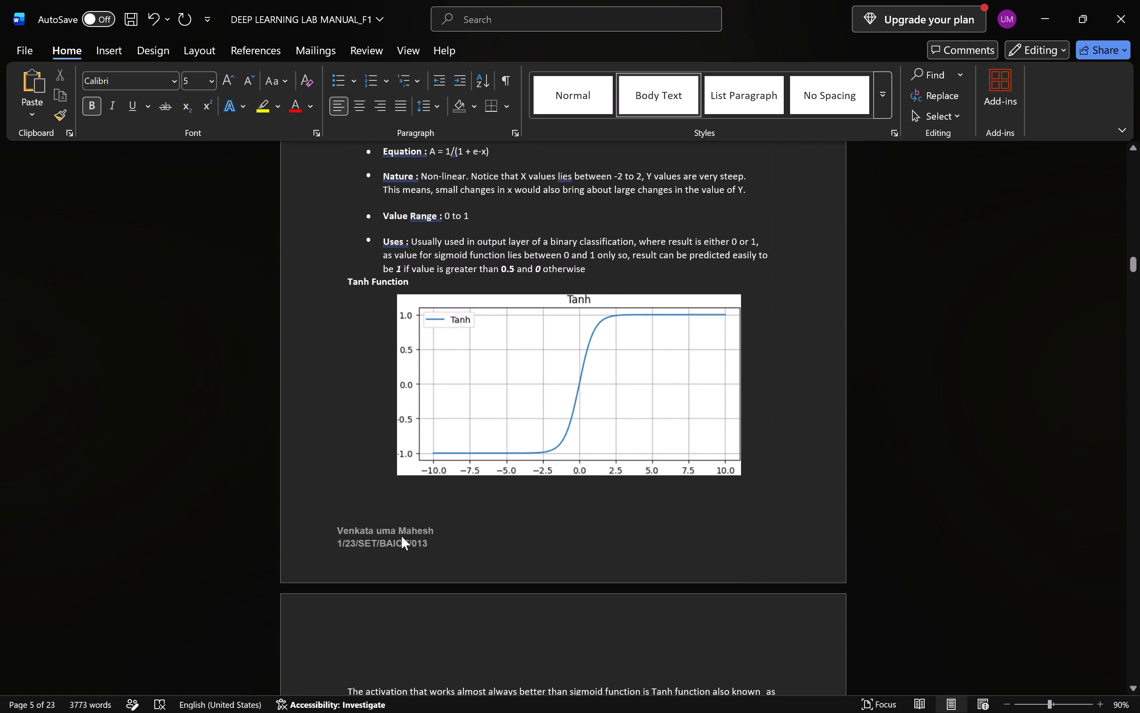
{"action": "left_click", "coordinate": [403, 536]}
{"action": "left_click", "coordinate": [413, 543]}
{"action": "scroll", "coordinate": [413, 543], "scroll_direction": "down", "scroll_amount": 4}
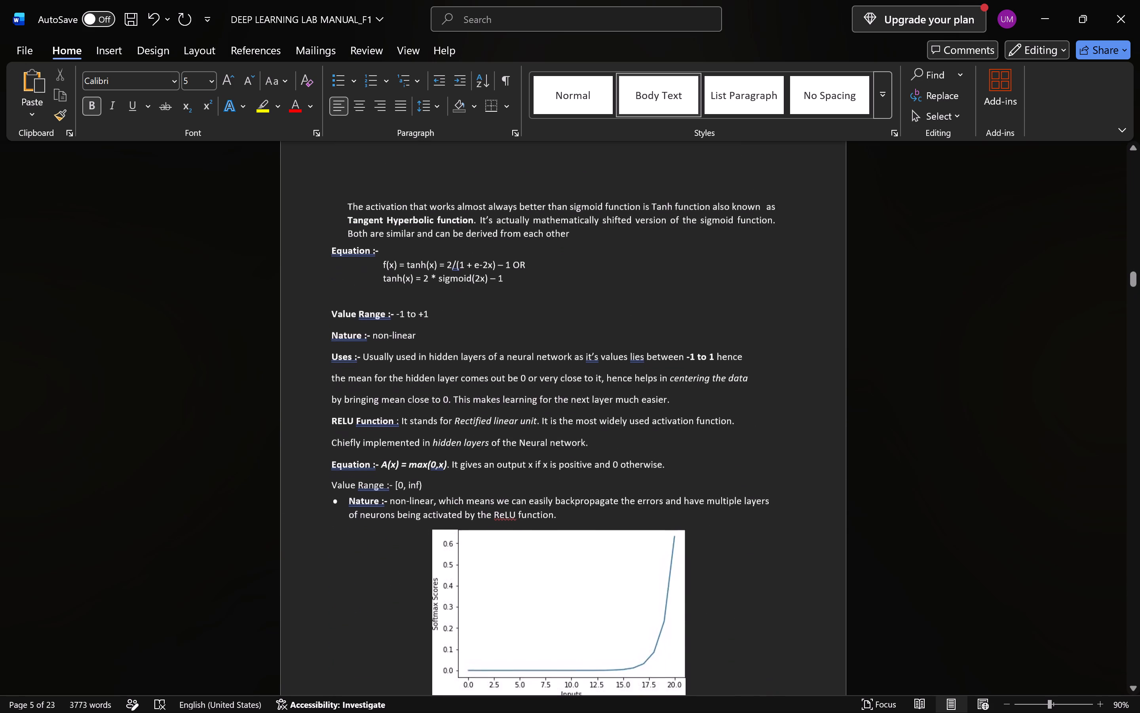
{"action": "scroll", "coordinate": [423, 560], "scroll_direction": "down", "scroll_amount": 2}
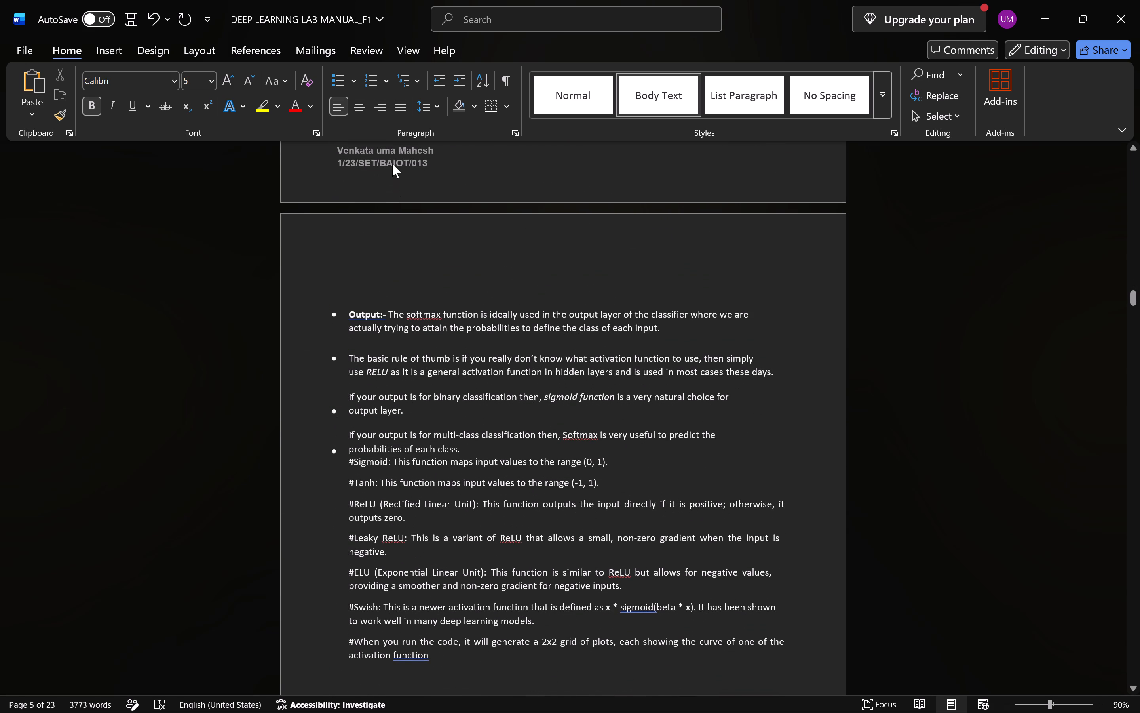
{"action": "scroll", "coordinate": [392, 164], "scroll_direction": "down", "scroll_amount": 4}
{"action": "scroll", "coordinate": [405, 329], "scroll_direction": "down", "scroll_amount": 1}
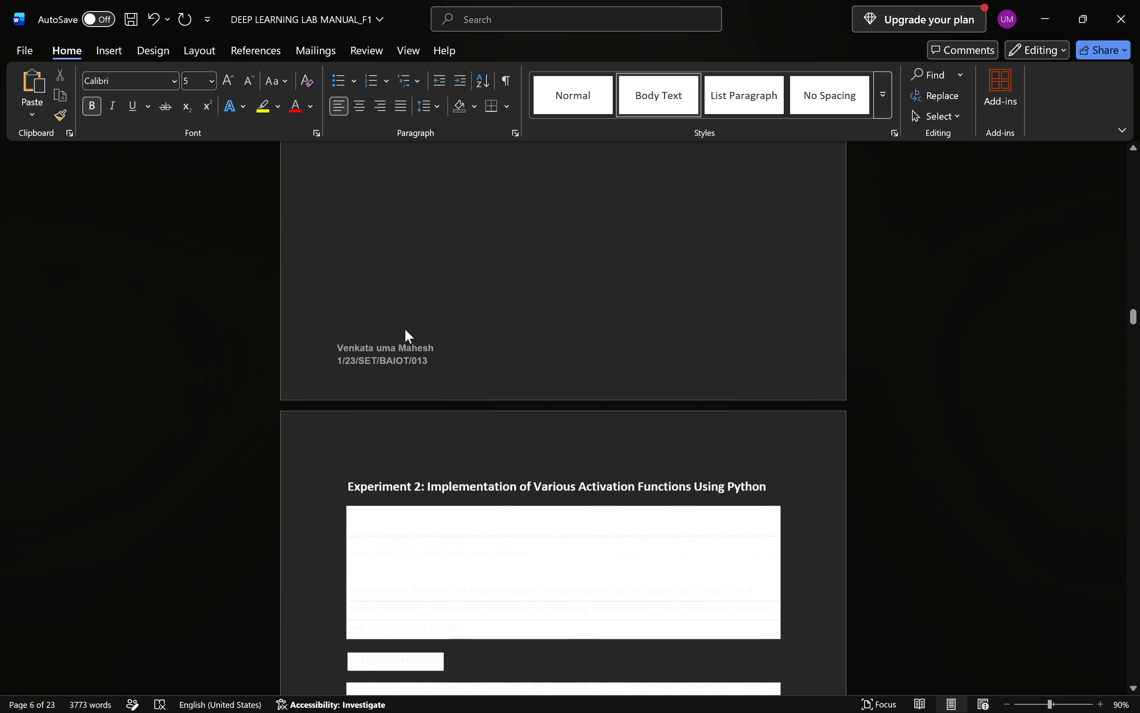
{"action": "scroll", "coordinate": [405, 329], "scroll_direction": "down", "scroll_amount": 4}
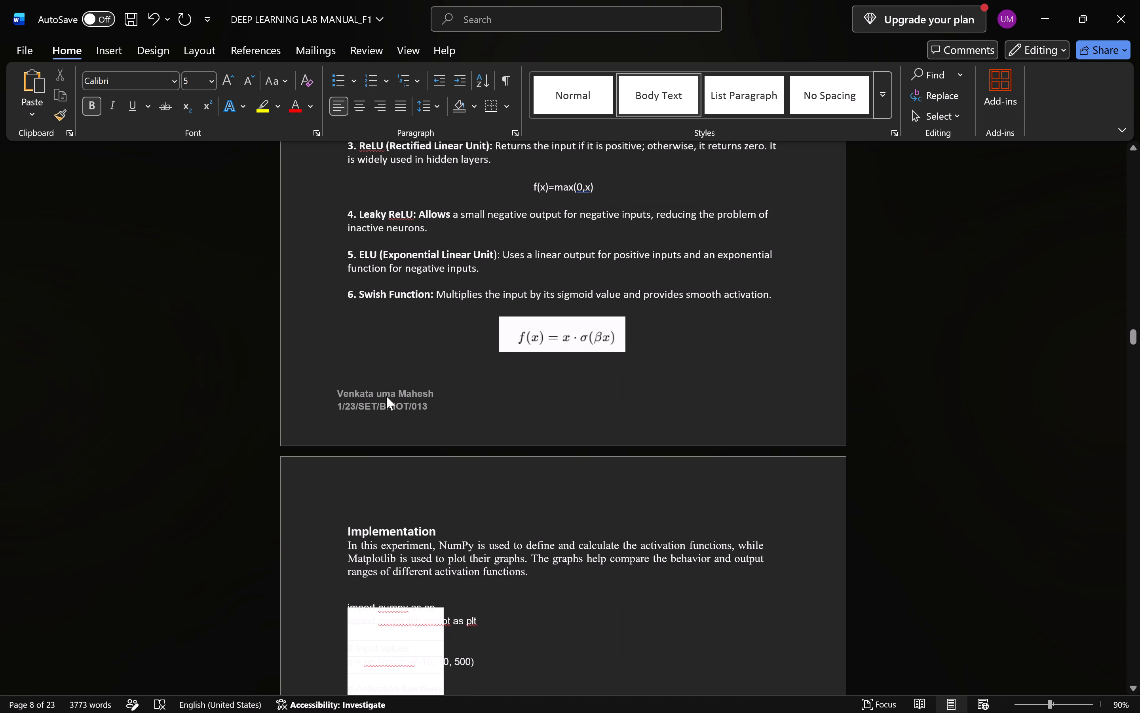
{"action": "scroll", "coordinate": [408, 339], "scroll_direction": "down", "scroll_amount": 4}
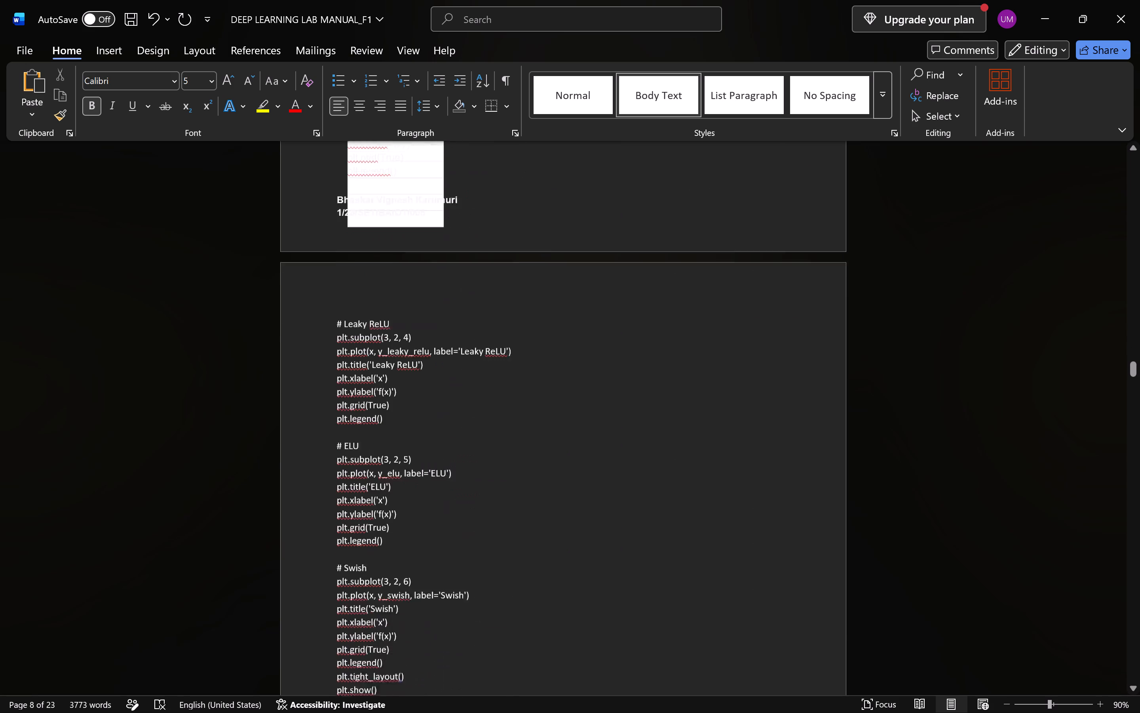
{"action": "scroll", "coordinate": [408, 339], "scroll_direction": "down", "scroll_amount": 1}
Move the tall white picture on the Implementation page to the right of the Python code, clear of the text.
{"action": "scroll", "coordinate": [408, 339], "scroll_direction": "up", "scroll_amount": 3}
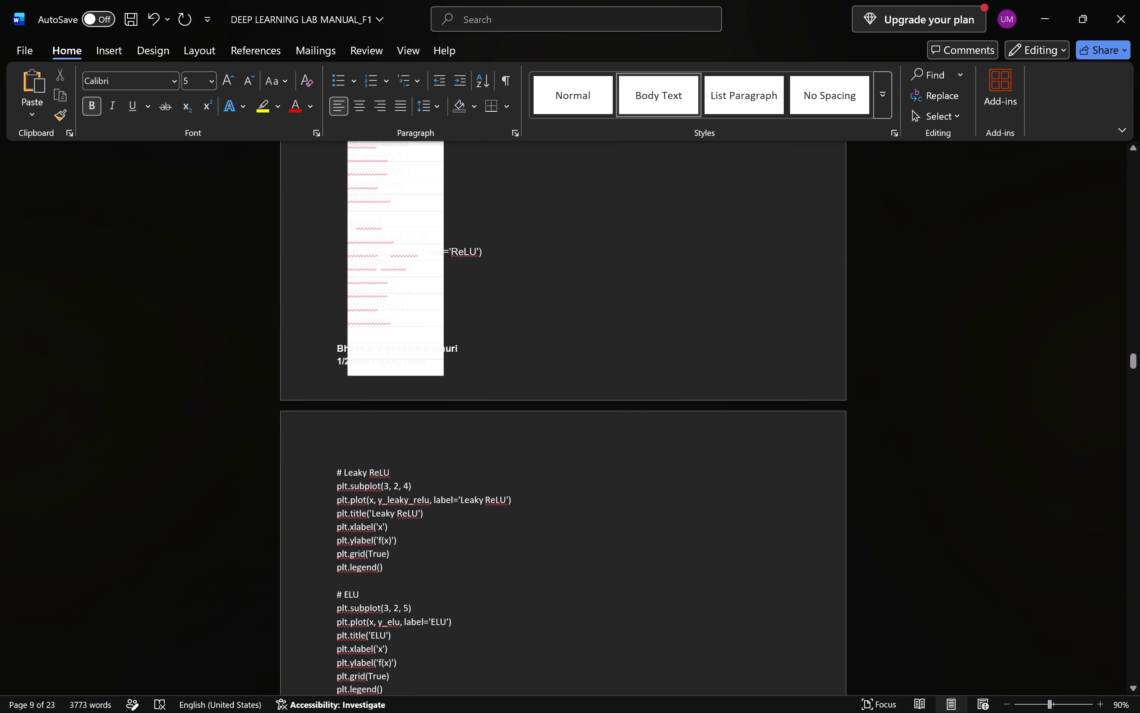
{"action": "left_click_drag", "start_coordinate": [406, 332], "coordinate": [530, 309]}
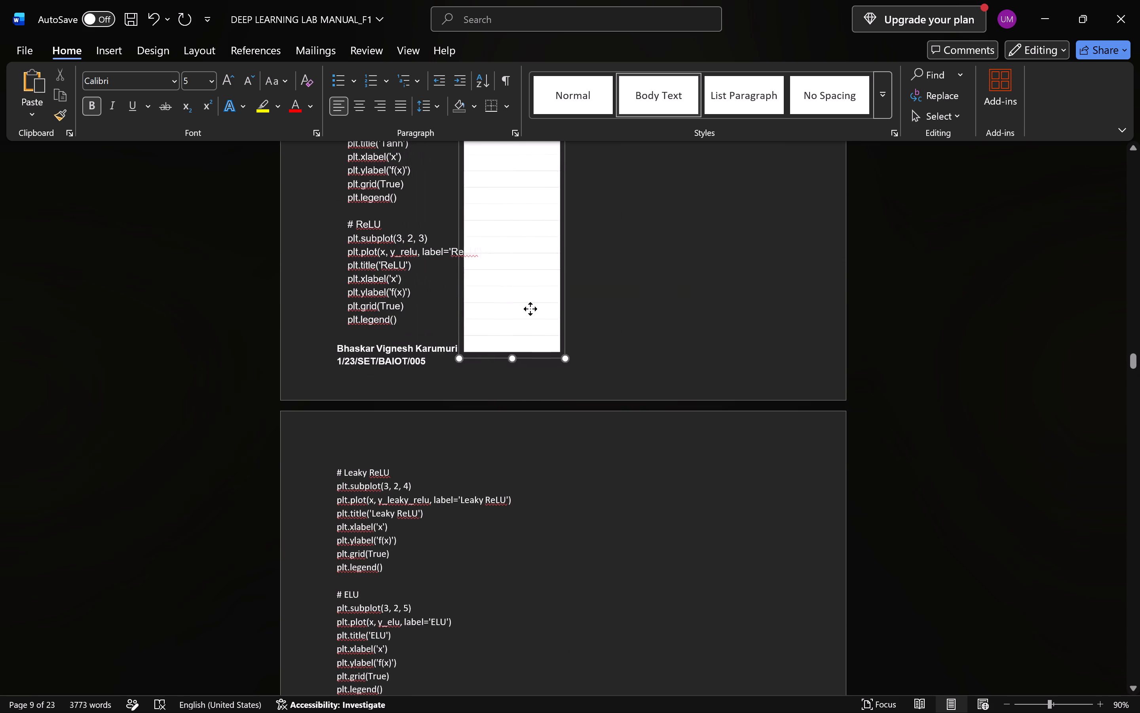
{"action": "left_click_drag", "start_coordinate": [530, 309], "coordinate": [578, 307]}
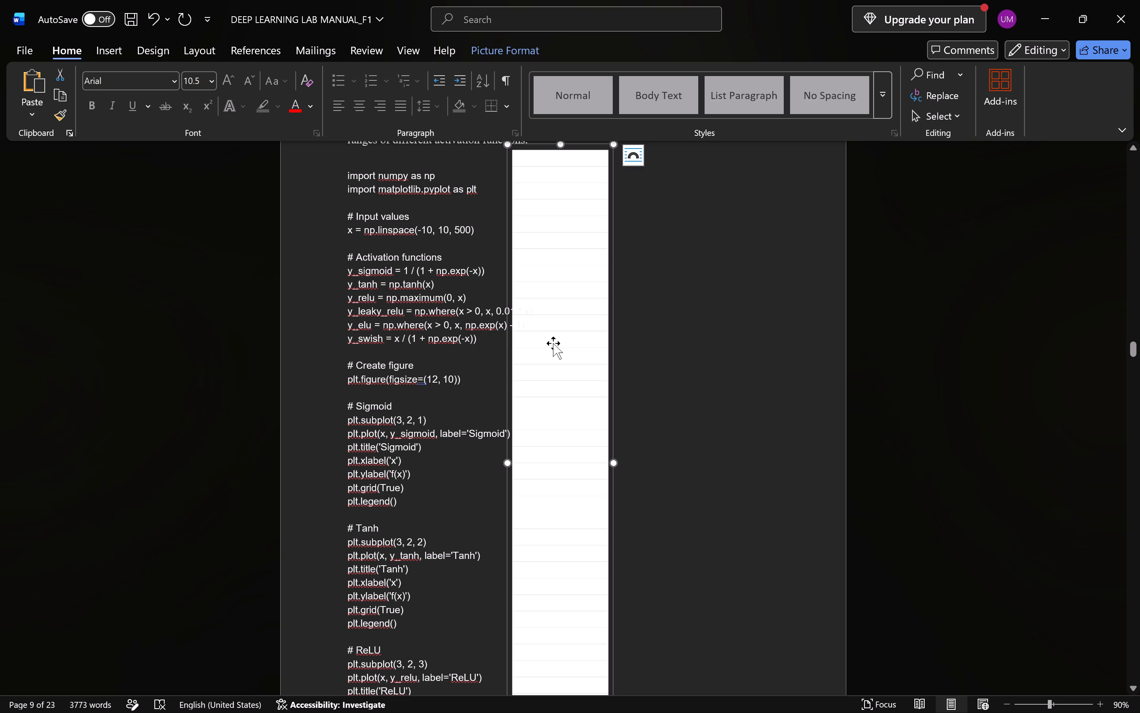
{"action": "left_click", "coordinate": [553, 343]}
{"action": "left_click_drag", "start_coordinate": [553, 343], "coordinate": [610, 345]}
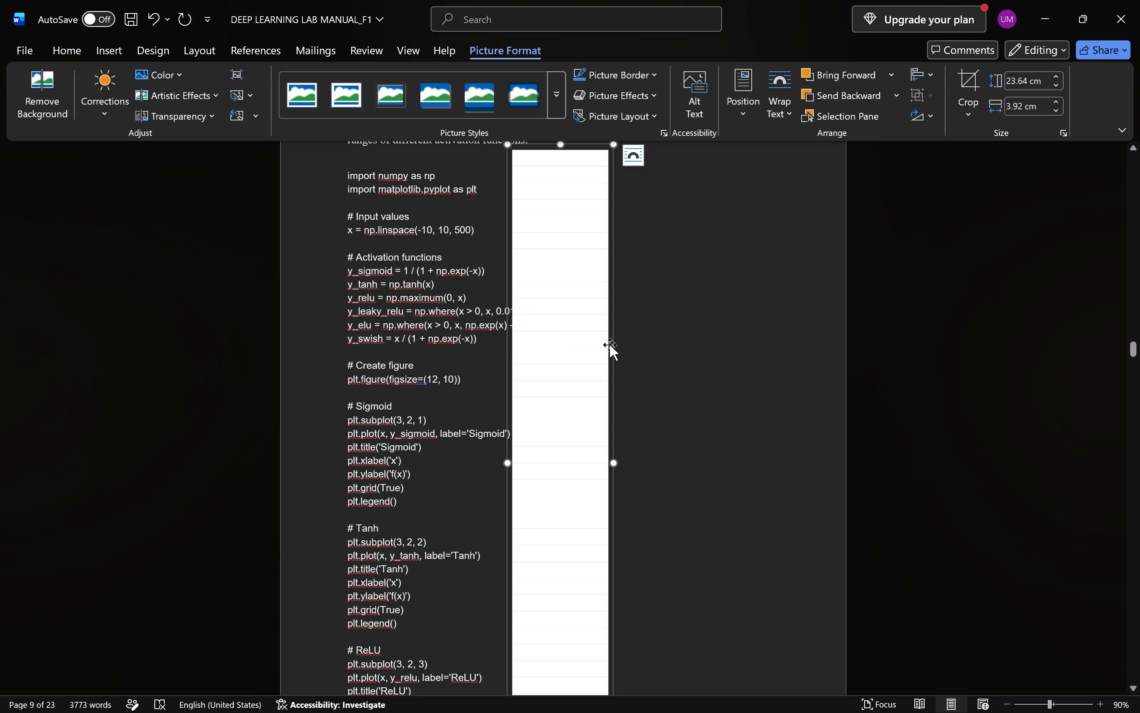
{"action": "left_click_drag", "start_coordinate": [610, 345], "coordinate": [607, 345]}
{"action": "left_click_drag", "start_coordinate": [581, 356], "coordinate": [646, 363]}
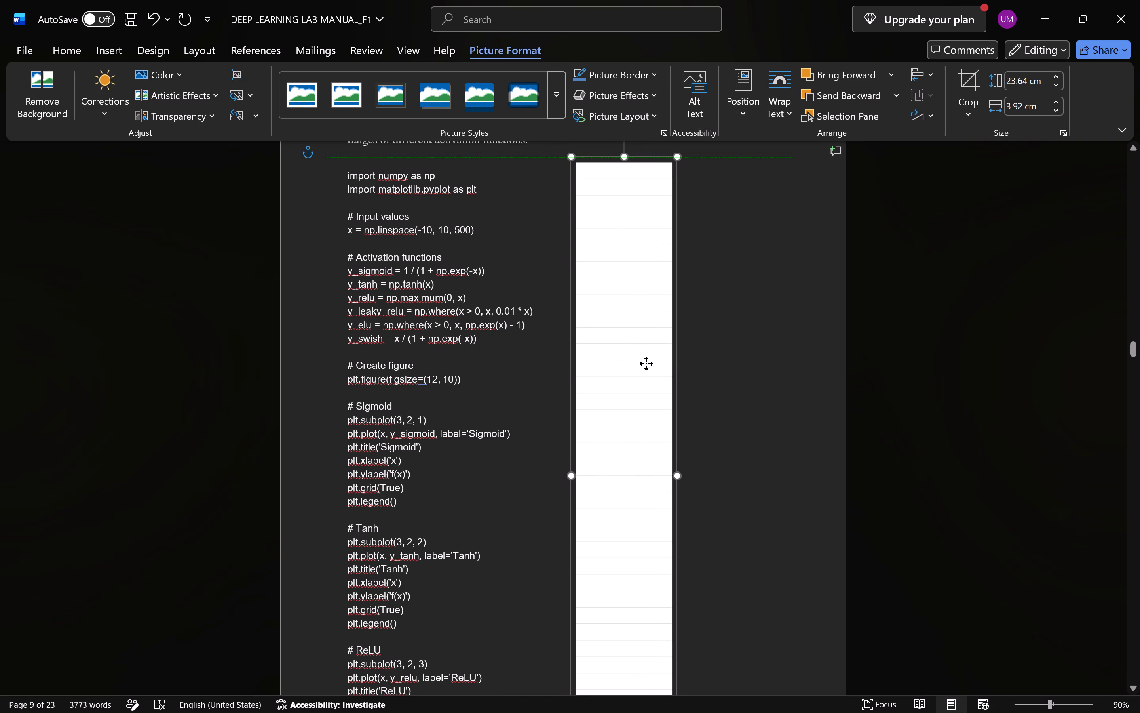
{"action": "left_click_drag", "start_coordinate": [646, 363], "coordinate": [647, 360]}
Replace the previous student's name below the ReLU code on page 9 with the new student's name, keeping the roll number on its own line.
{"action": "scroll", "coordinate": [487, 408], "scroll_direction": "down", "scroll_amount": 2}
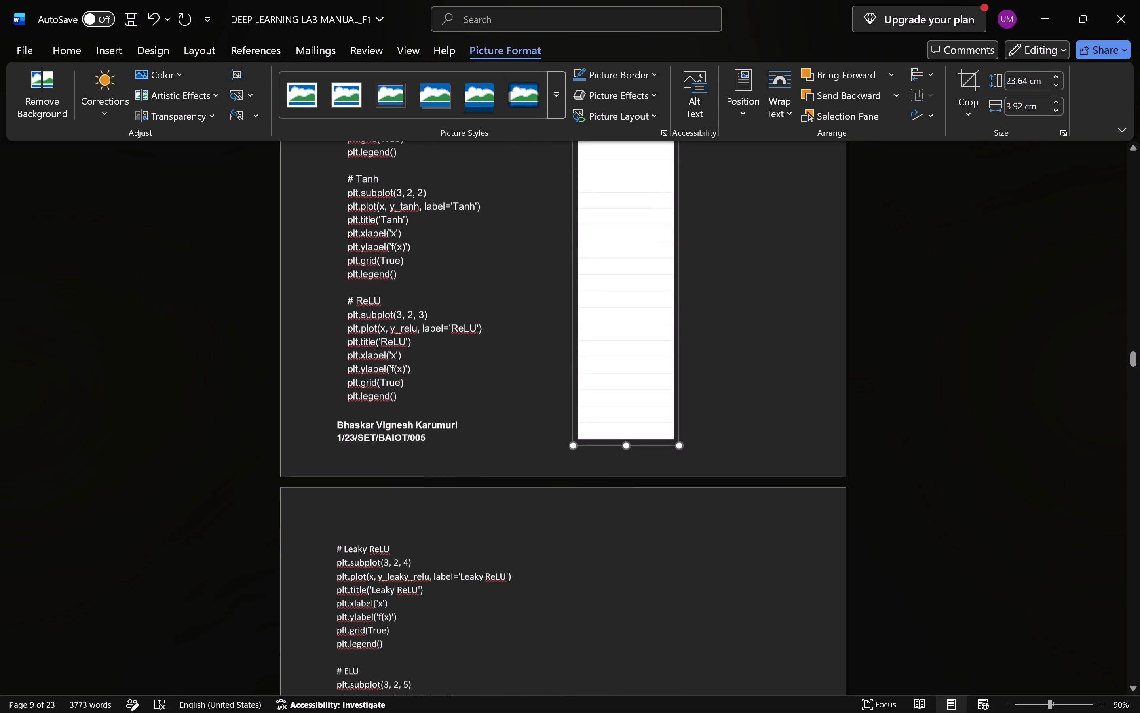
{"action": "left_click", "coordinate": [421, 433]}
{"action": "left_click", "coordinate": [433, 433]}
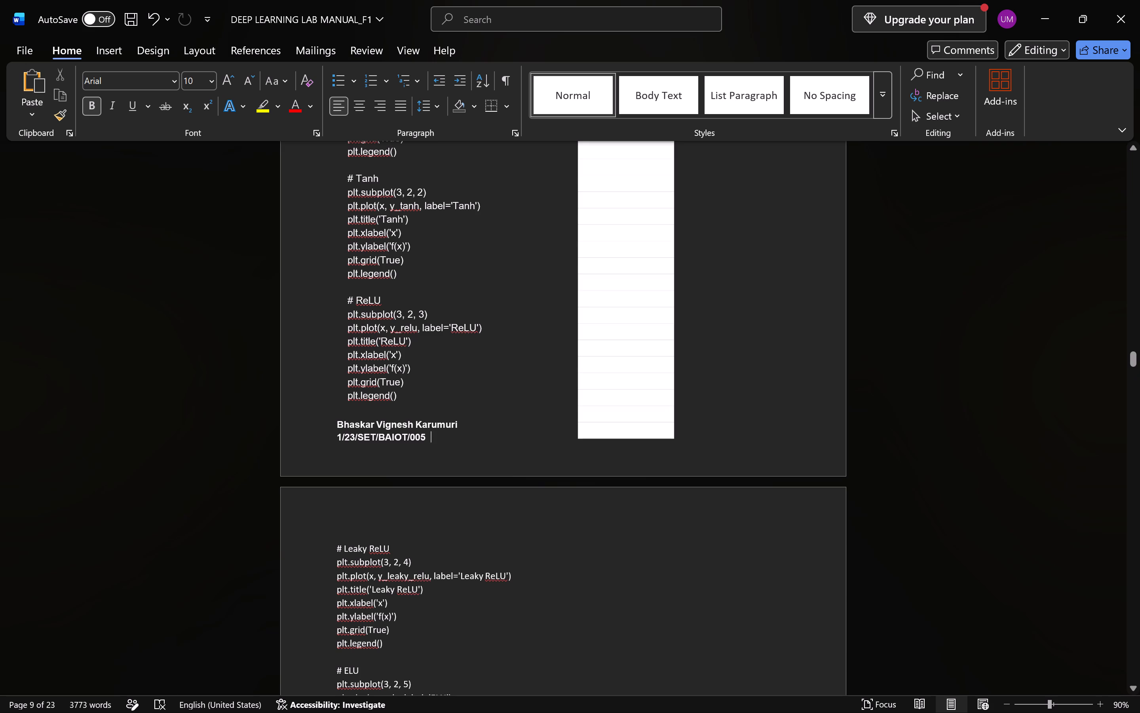
{"action": "left_click", "coordinate": [465, 425]}
{"action": "key", "text": "BackSpace"}
{"action": "key", "text": "BackSpace"}
{"action": "key", "text": "BackSpace"}
{"action": "key", "text": "BackSpace"}
{"action": "key", "text": "BackSpace"}
{"action": "key", "text": "BackSpace"}
{"action": "key", "text": "BackSpace"}
{"action": "key", "text": "BackSpace"}
{"action": "key", "text": "BackSpace"}
{"action": "key", "text": "BackSpace"}
{"action": "key", "text": "BackSpace"}
{"action": "key", "text": "BackSpace"}
{"action": "key", "text": "BackSpace"}
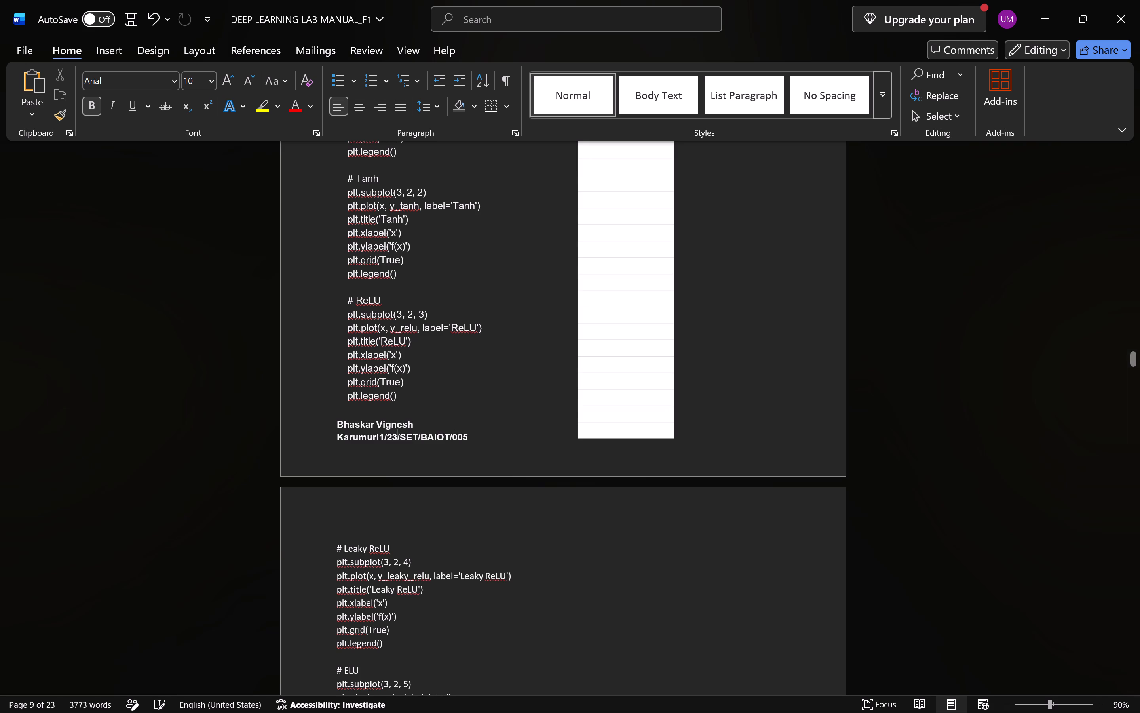
{"action": "key", "text": "BackSpace"}
{"action": "key", "text": "BackSpace"}
{"action": "key", "text": "BackSpace"}
{"action": "key", "text": "BackSpace"}
{"action": "key", "text": "BackSpace"}
{"action": "key", "text": "BackSpace"}
{"action": "key", "text": "BackSpace"}
{"action": "key", "text": "BackSpace"}
{"action": "key", "text": "BackSpace"}
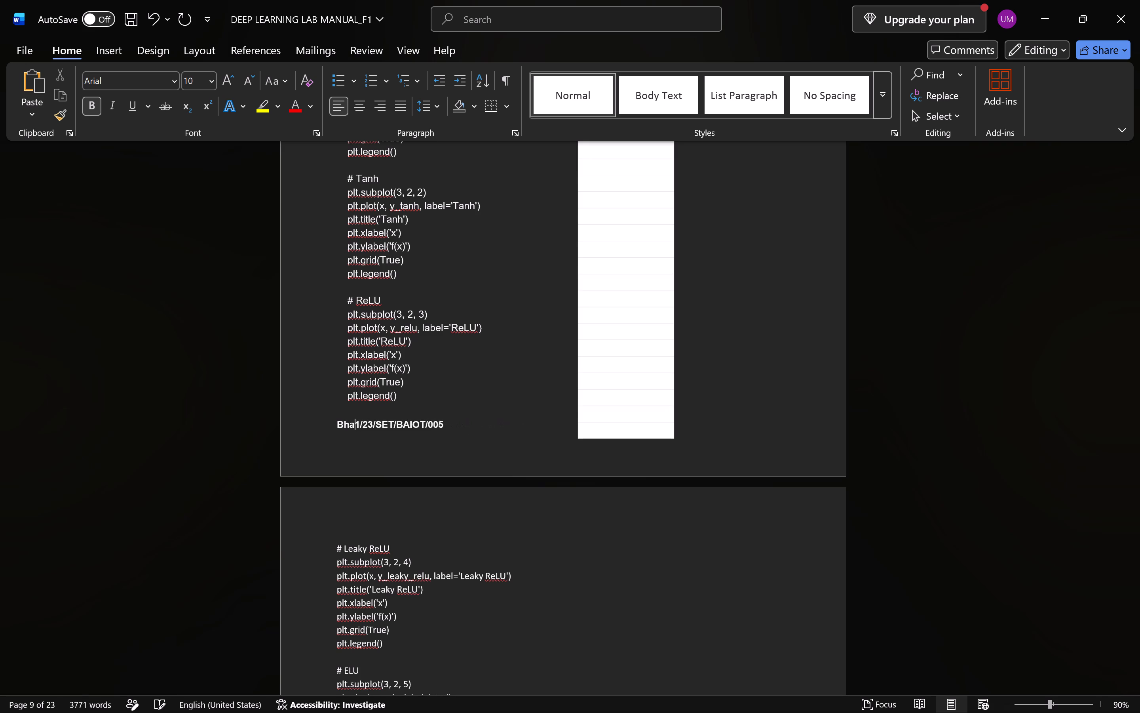
{"action": "key", "text": "BackSpace"}
{"action": "key", "text": "BackSpace"}
{"action": "key", "text": "BackSpace"}
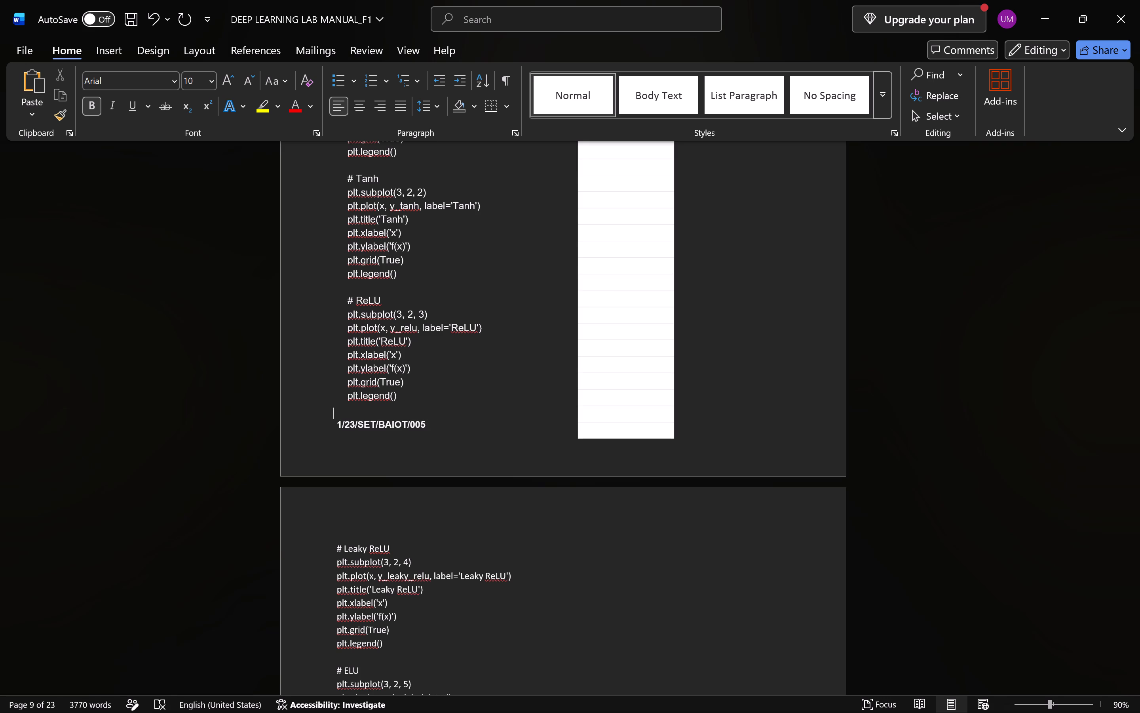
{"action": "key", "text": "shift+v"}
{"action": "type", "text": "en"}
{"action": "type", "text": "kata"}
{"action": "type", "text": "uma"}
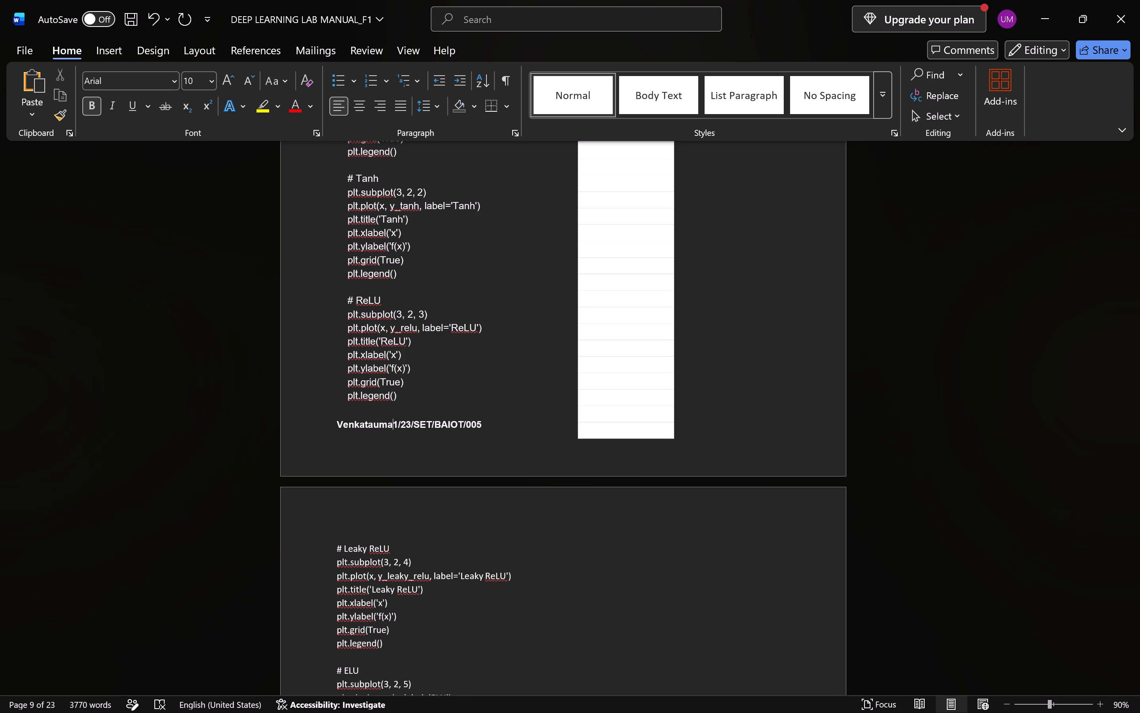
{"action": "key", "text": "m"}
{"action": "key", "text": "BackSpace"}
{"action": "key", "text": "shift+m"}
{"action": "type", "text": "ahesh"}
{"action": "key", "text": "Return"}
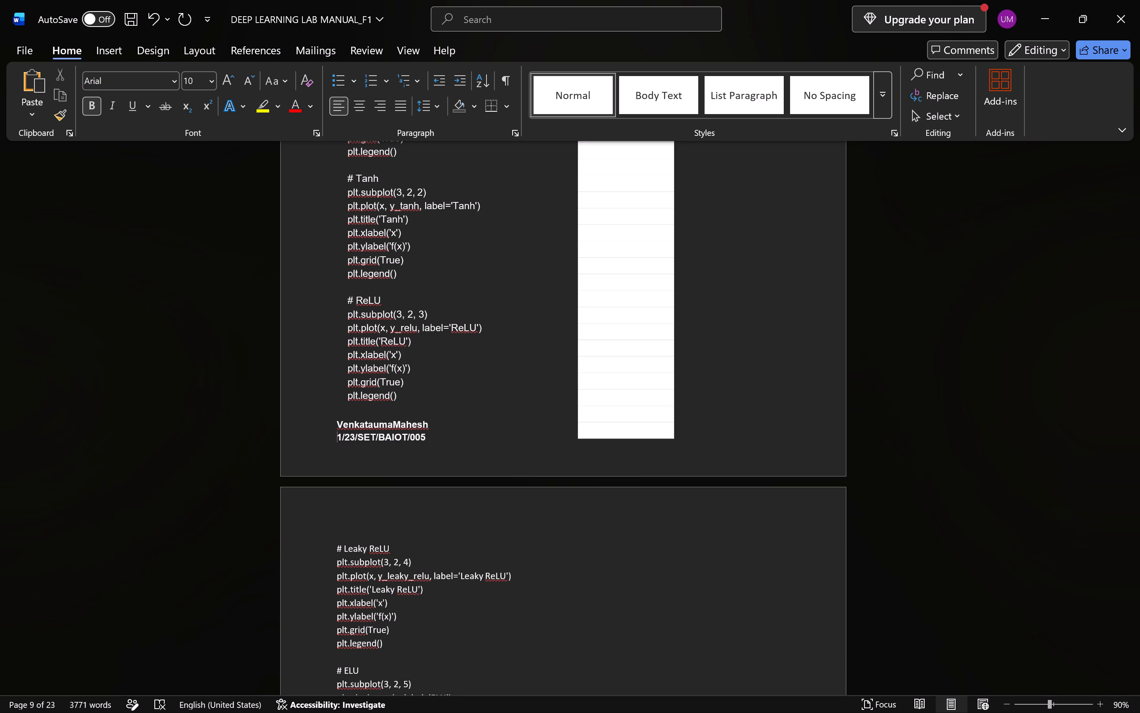
Insert spaces between the three parts of the new student name on page 9.
{"action": "right_click", "coordinate": [465, 425]}
{"action": "left_click", "coordinate": [369, 426]}
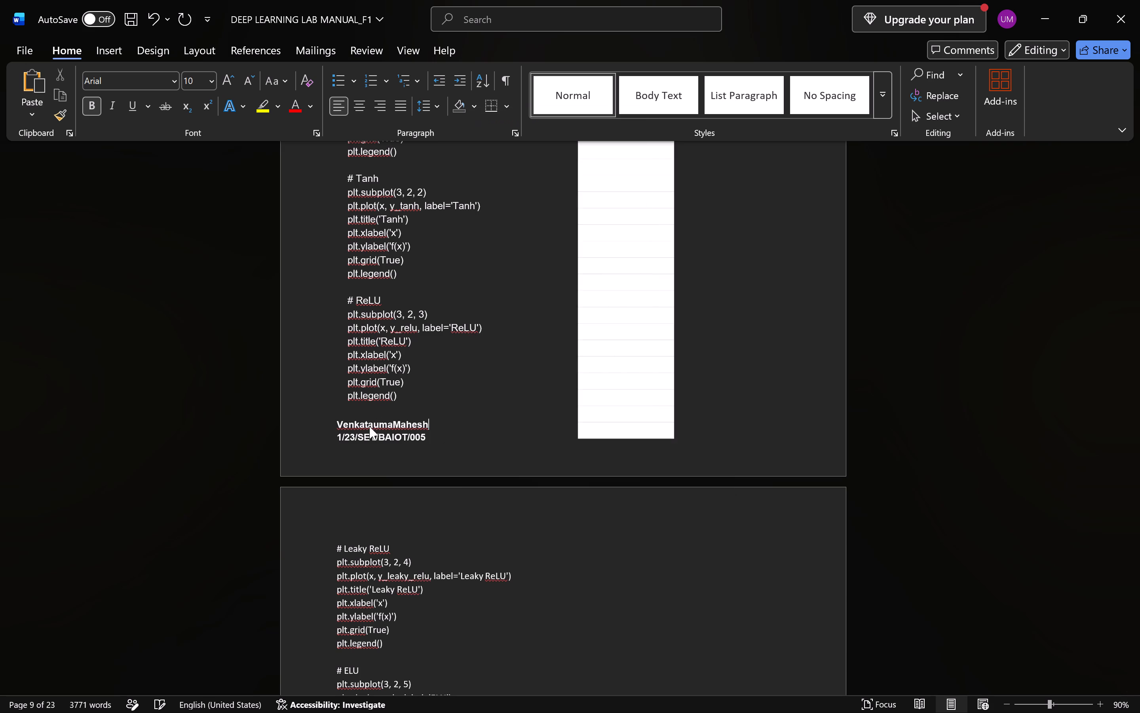
{"action": "left_click", "coordinate": [376, 423]}
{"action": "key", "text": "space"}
{"action": "left_click", "coordinate": [397, 422]}
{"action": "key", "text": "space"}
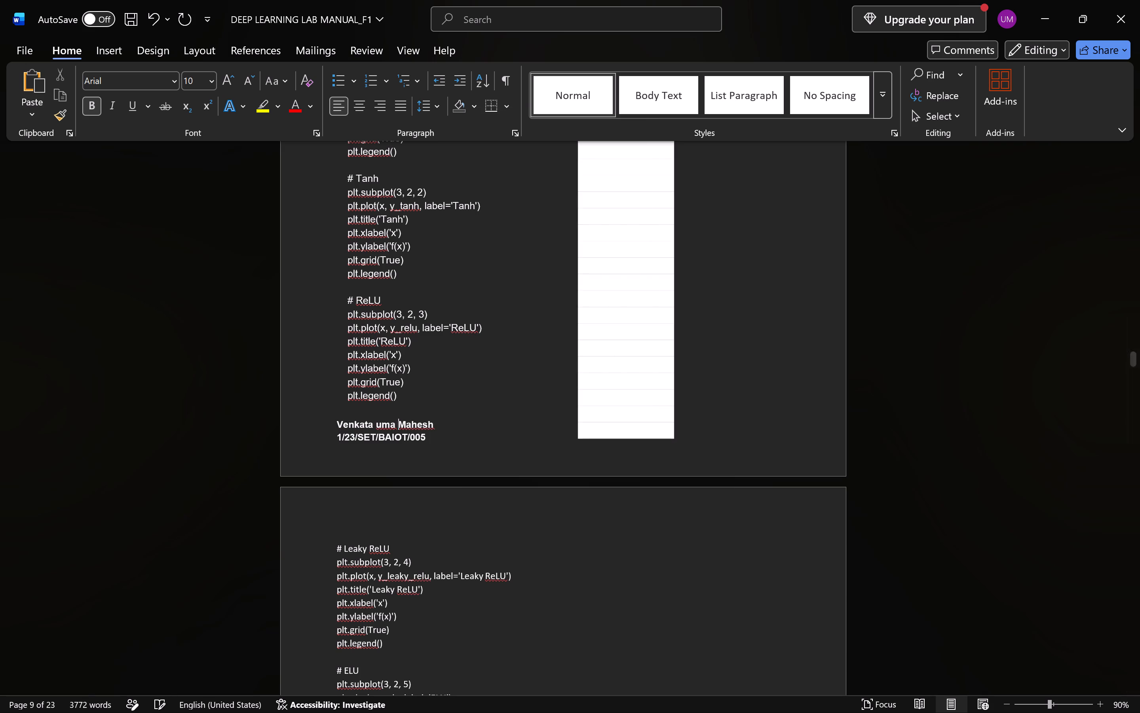
Copy the new student's roll number from the page 8 footer.
{"action": "scroll", "coordinate": [427, 430], "scroll_direction": "up", "scroll_amount": 4}
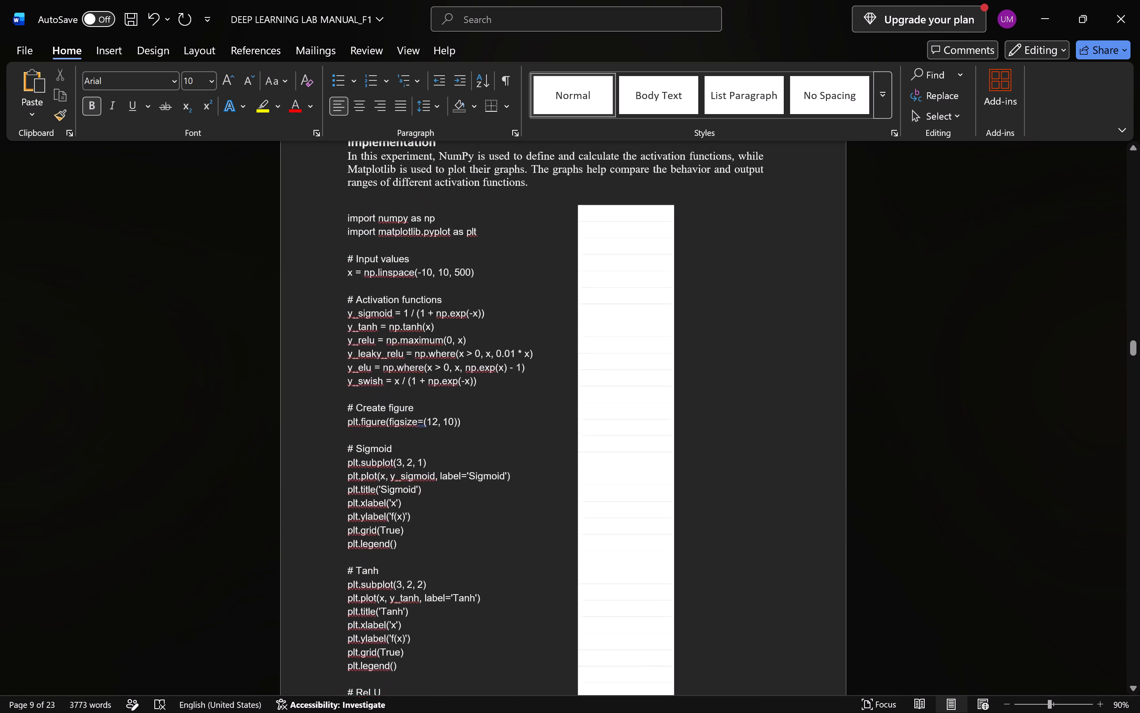
{"action": "scroll", "coordinate": [427, 430], "scroll_direction": "up", "scroll_amount": 1}
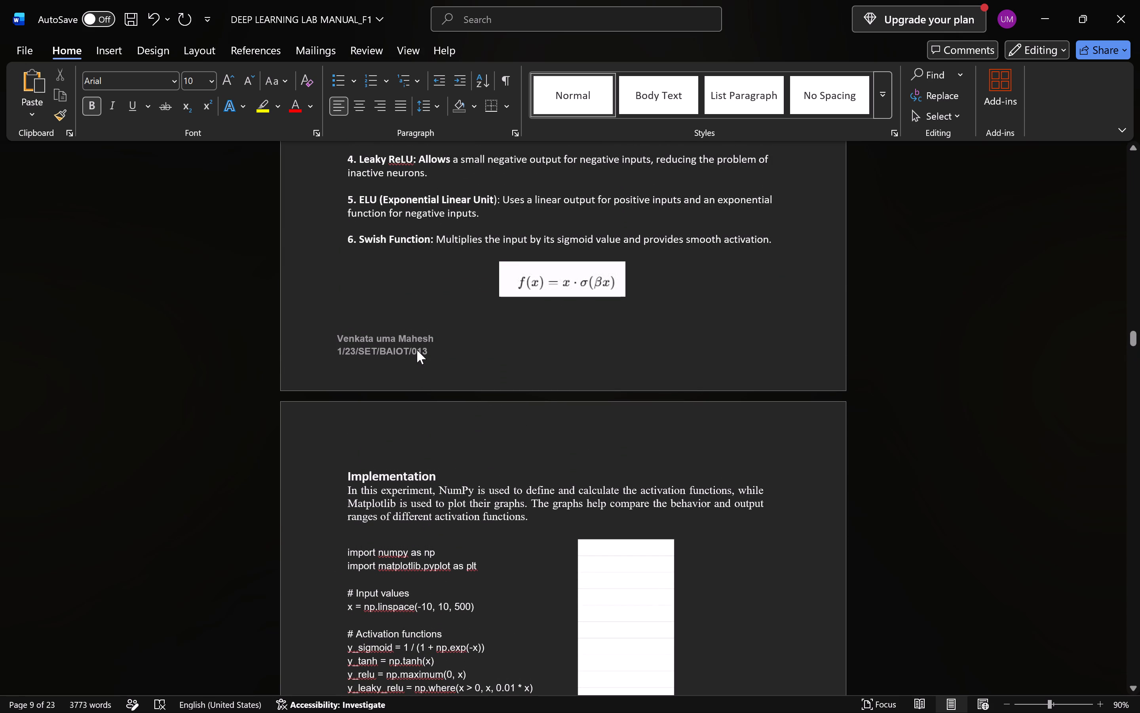
{"action": "left_click", "coordinate": [417, 350]}
{"action": "triple_click", "coordinate": [420, 350]}
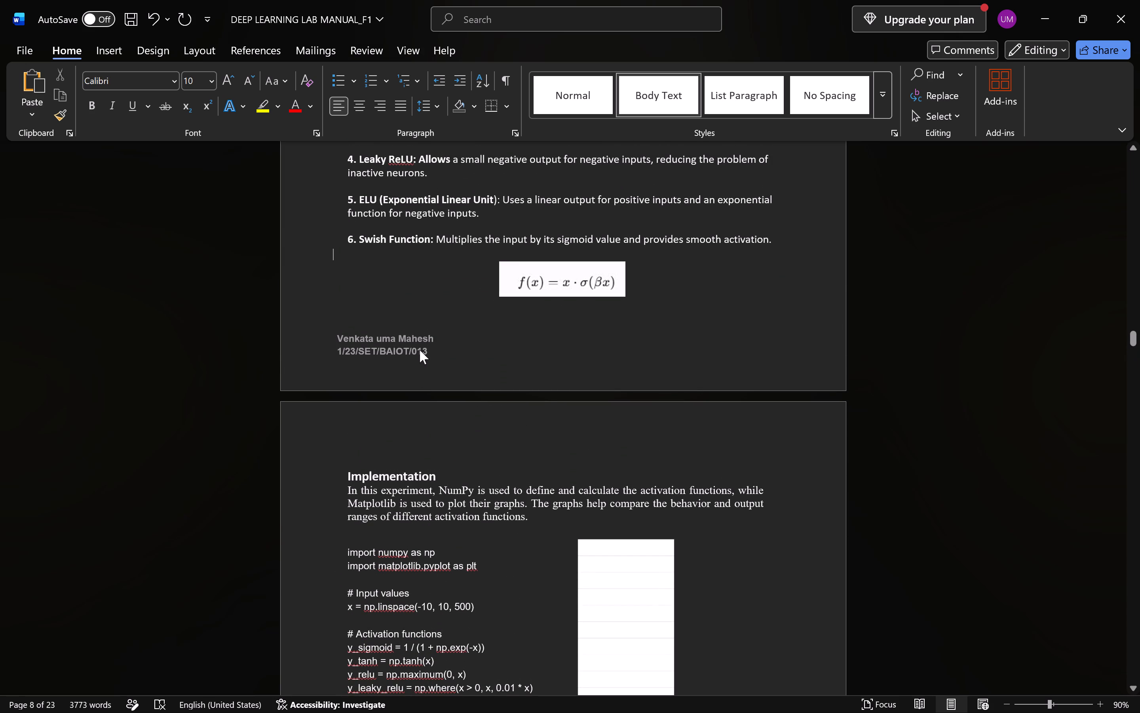
{"action": "left_click", "coordinate": [426, 349]}
{"action": "left_click_drag", "start_coordinate": [426, 349], "coordinate": [342, 349]}
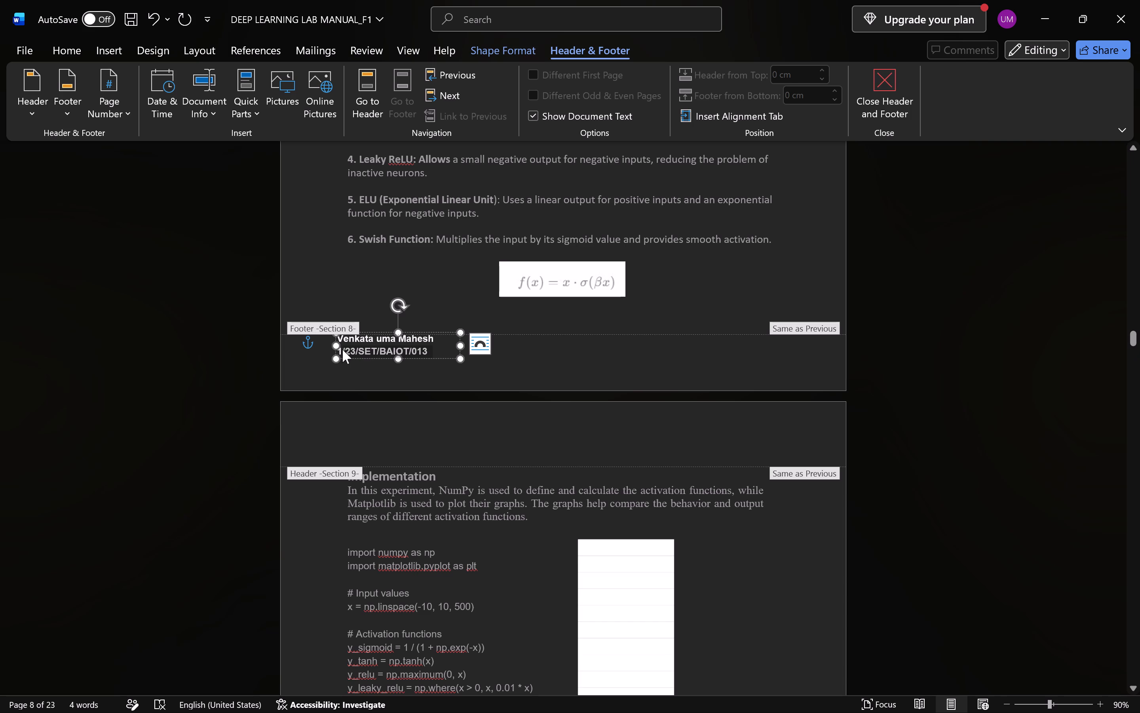
{"action": "left_click_drag", "start_coordinate": [342, 349], "coordinate": [340, 351]}
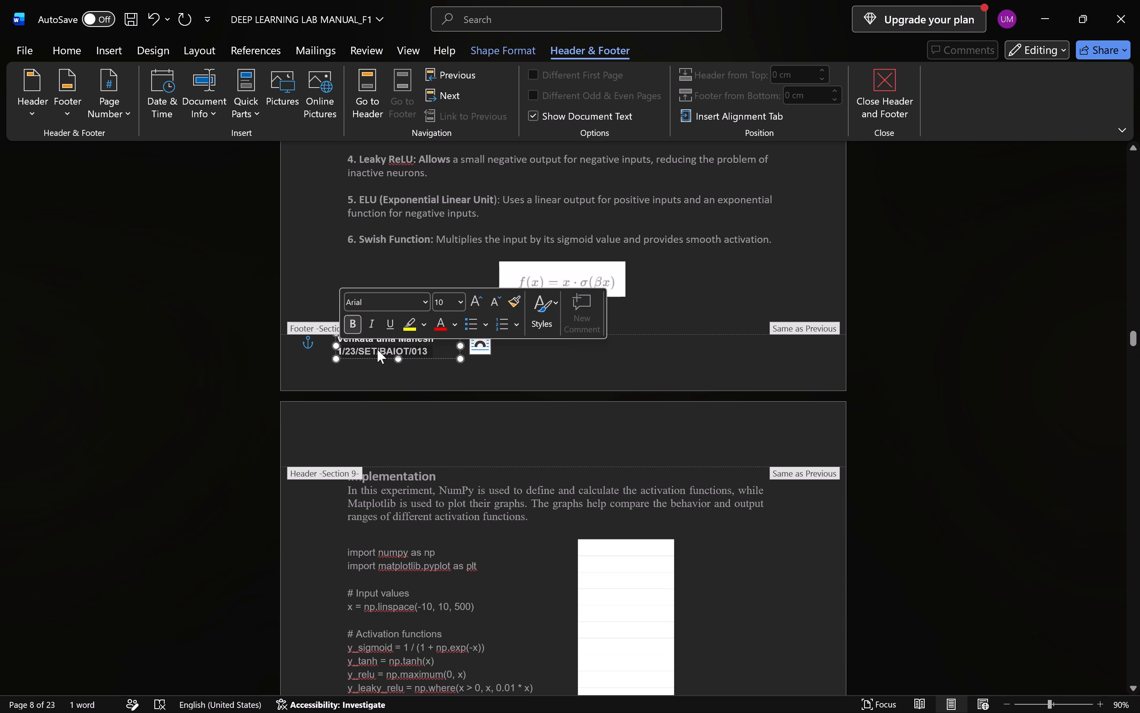
{"action": "left_click", "coordinate": [432, 349]}
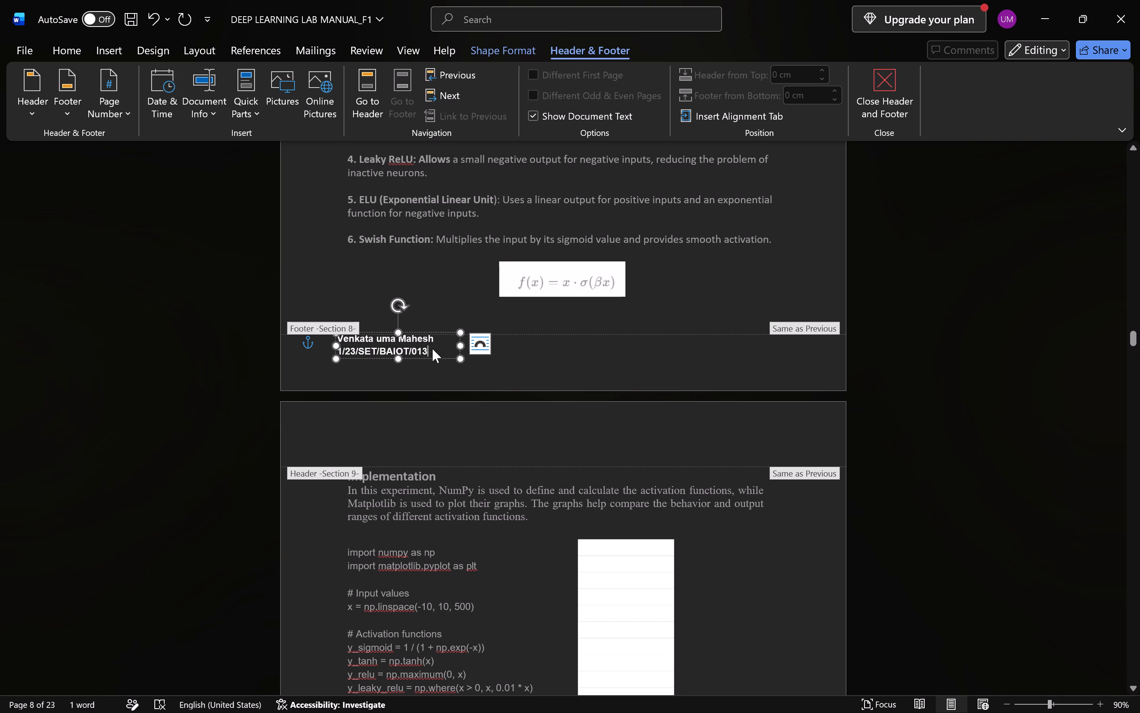
{"action": "left_click_drag", "start_coordinate": [434, 349], "coordinate": [325, 356]}
{"action": "key", "text": "ctrl+c"}
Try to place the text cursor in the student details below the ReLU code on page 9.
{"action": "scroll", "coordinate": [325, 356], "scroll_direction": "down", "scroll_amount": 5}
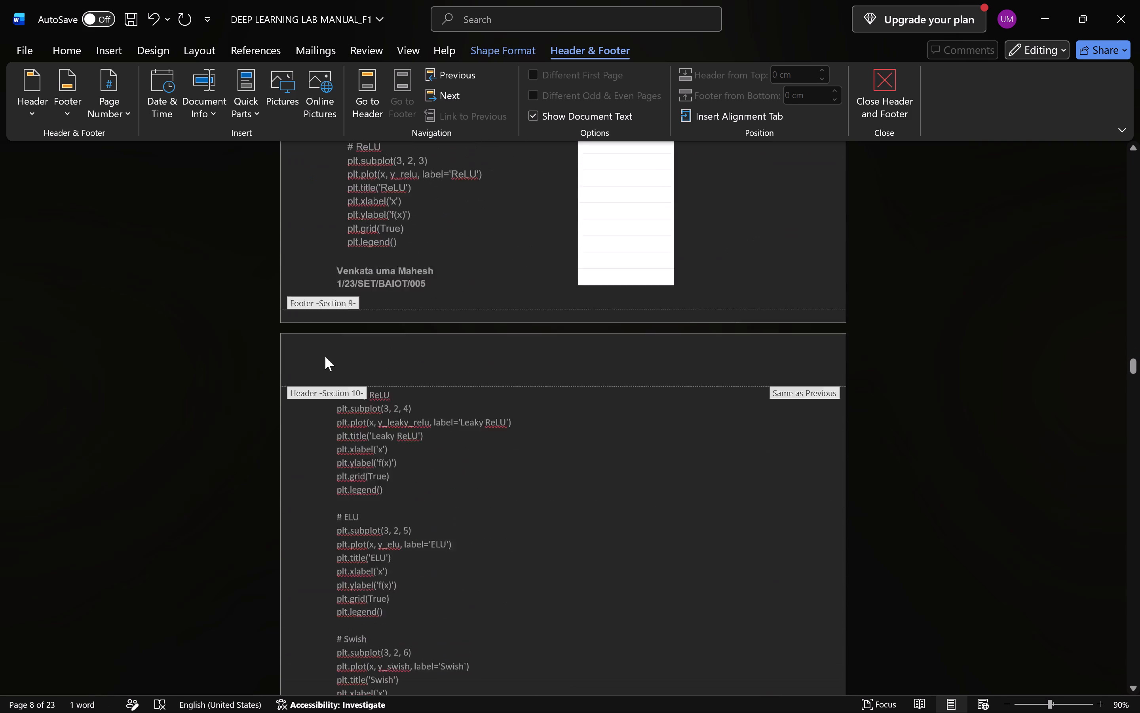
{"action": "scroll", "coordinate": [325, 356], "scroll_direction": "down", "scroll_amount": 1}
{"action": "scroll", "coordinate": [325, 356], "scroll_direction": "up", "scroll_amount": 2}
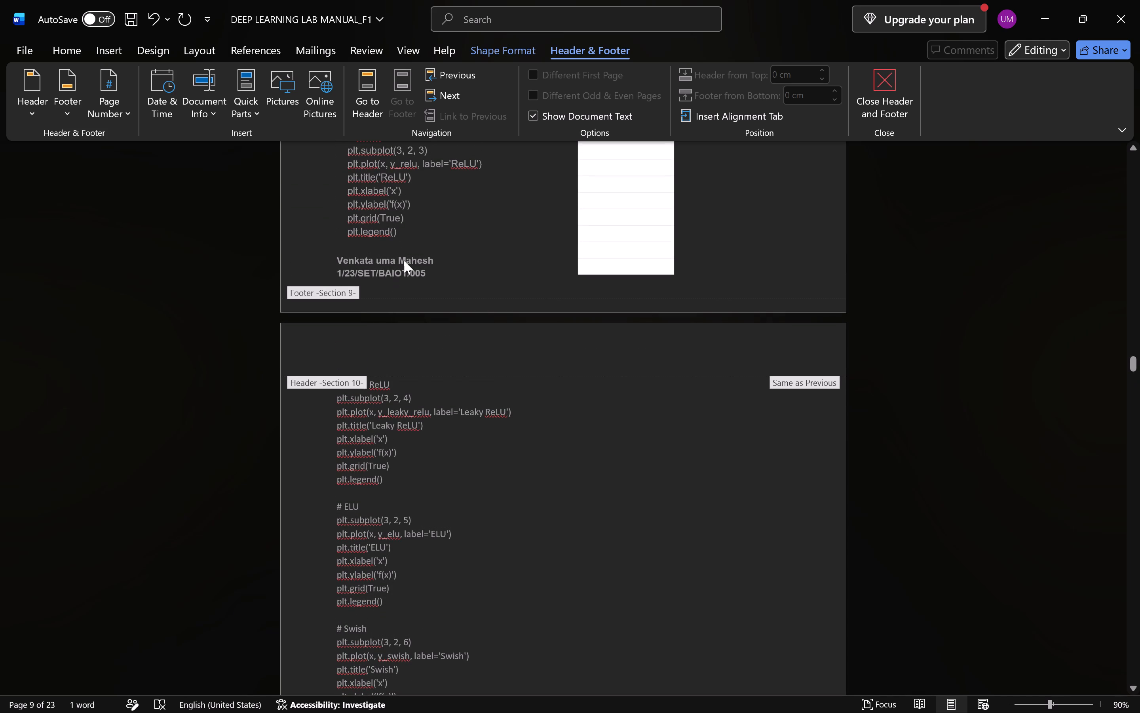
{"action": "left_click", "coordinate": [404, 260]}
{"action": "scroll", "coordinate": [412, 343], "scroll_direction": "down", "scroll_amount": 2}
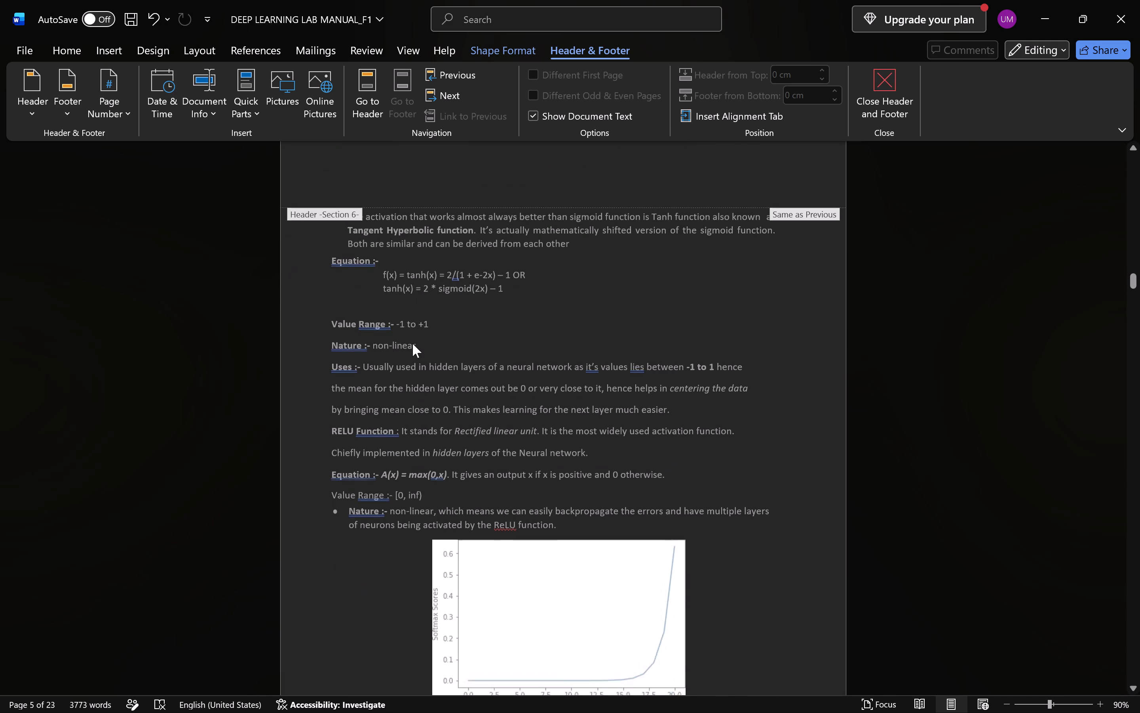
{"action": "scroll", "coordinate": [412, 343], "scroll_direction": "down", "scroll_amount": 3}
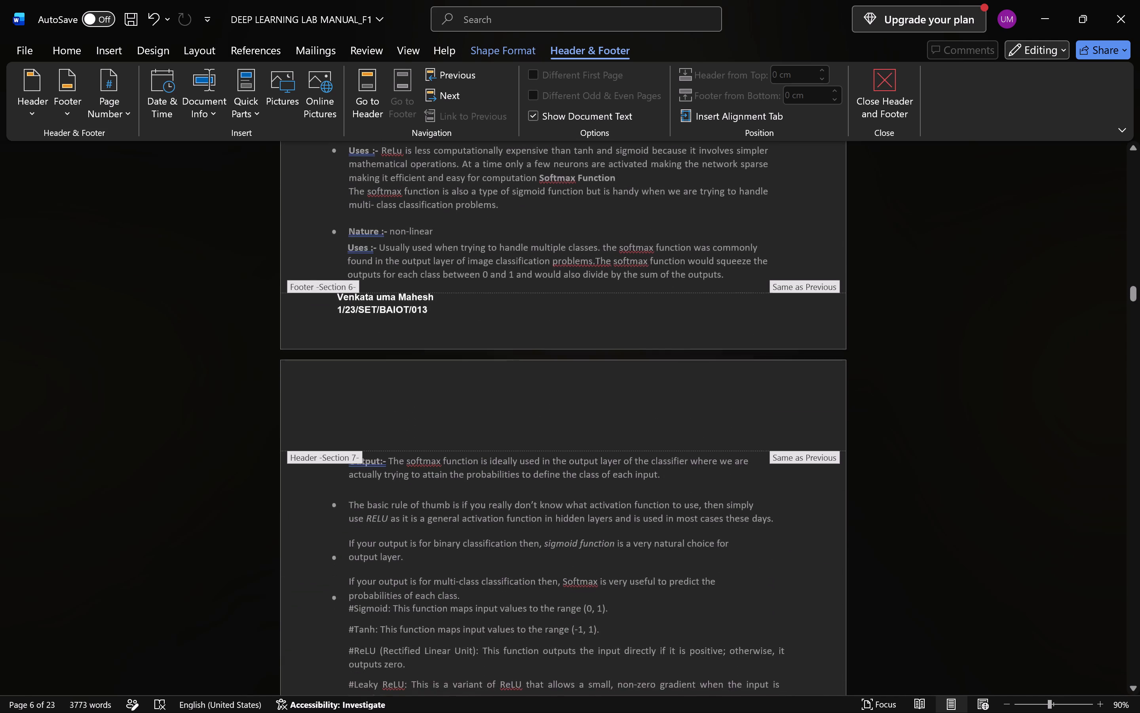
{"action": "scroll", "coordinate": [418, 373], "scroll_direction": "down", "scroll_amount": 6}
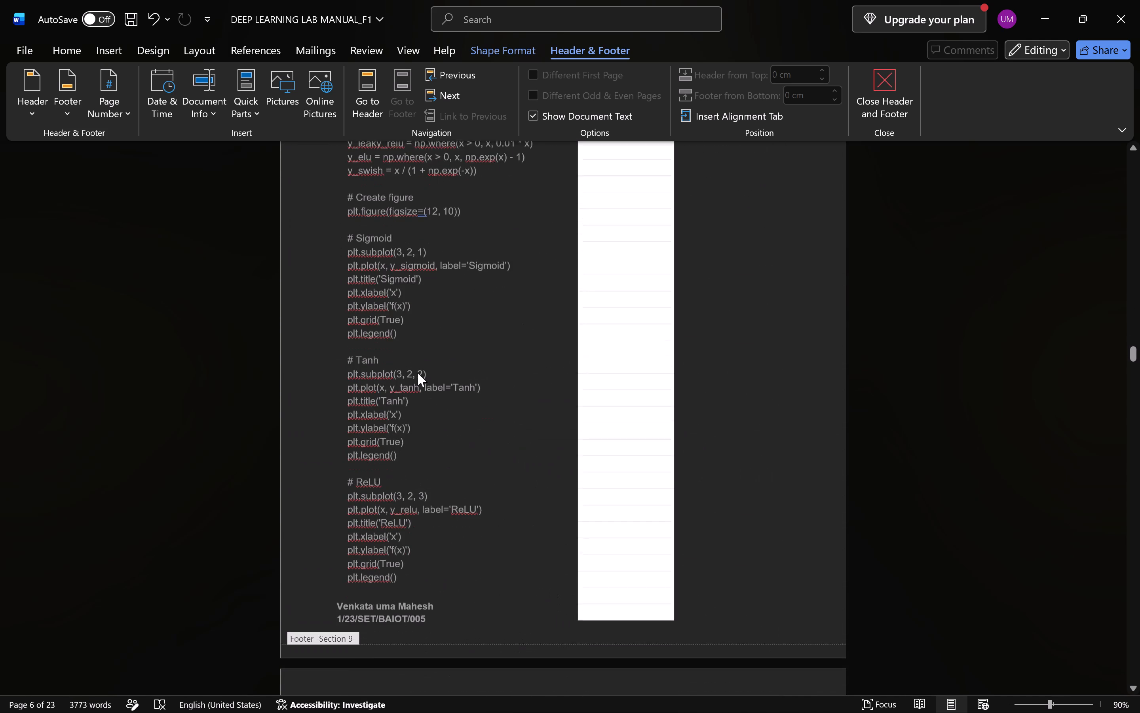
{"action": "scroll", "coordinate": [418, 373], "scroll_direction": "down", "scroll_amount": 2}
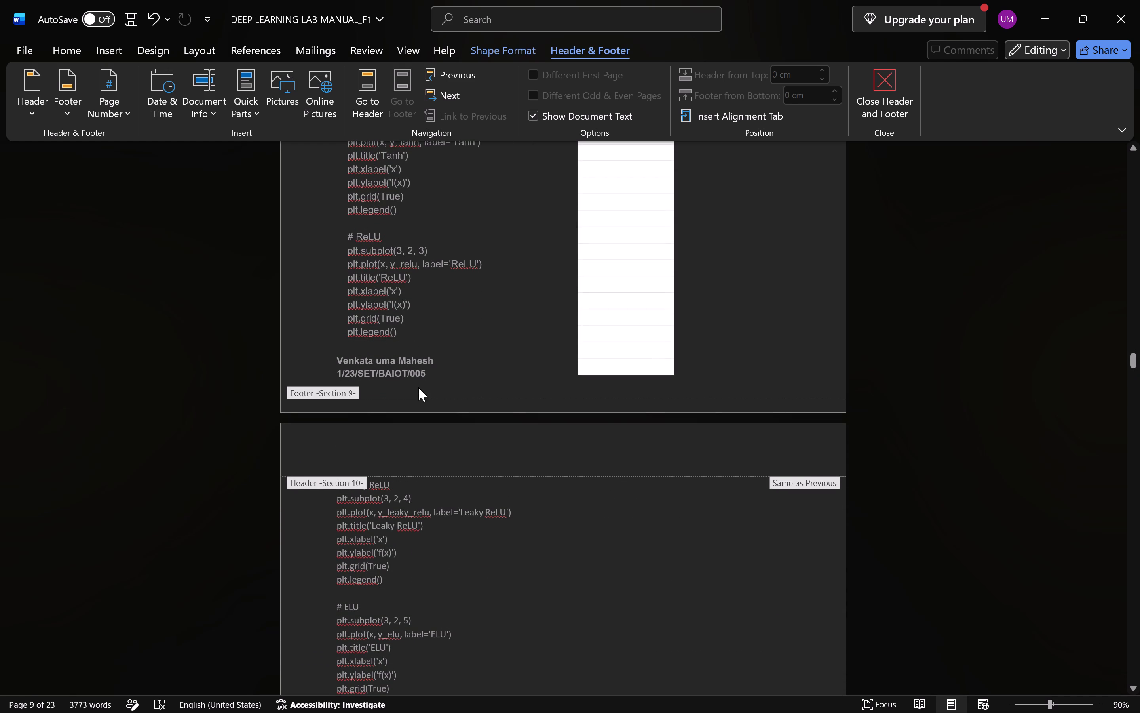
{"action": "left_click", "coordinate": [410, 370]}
Replace the previous student's name and roll number in the page 11 footer text box with the copied roll number.
{"action": "scroll", "coordinate": [420, 367], "scroll_direction": "down", "scroll_amount": 1}
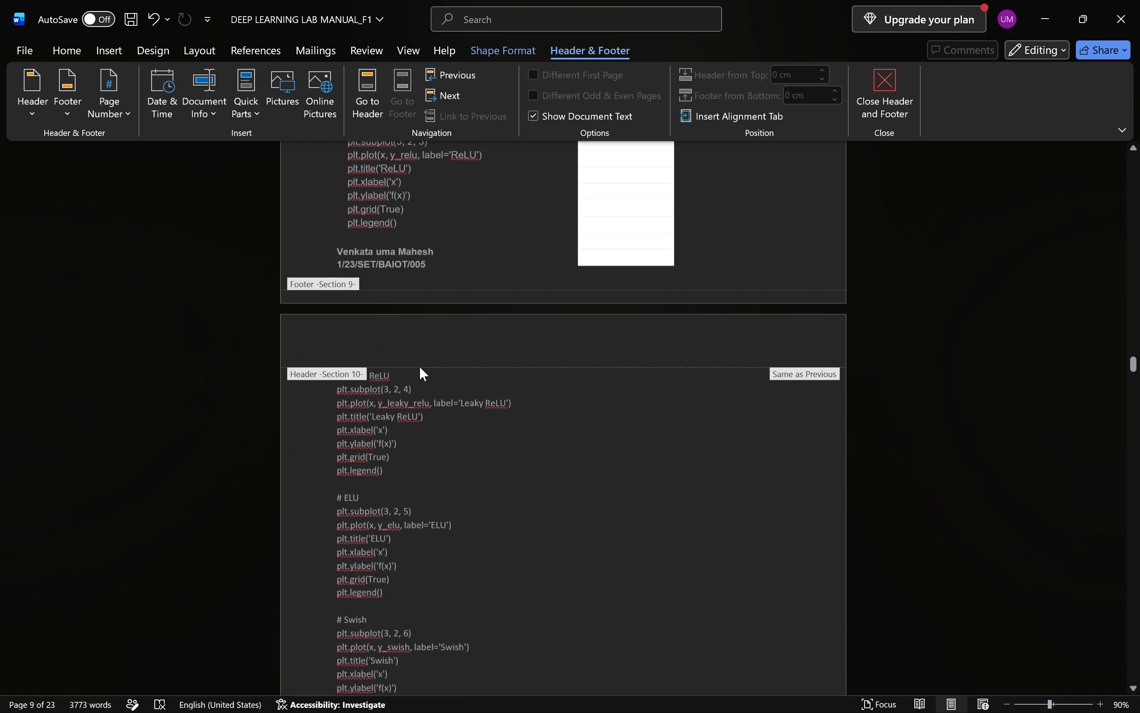
{"action": "scroll", "coordinate": [420, 367], "scroll_direction": "down", "scroll_amount": 5}
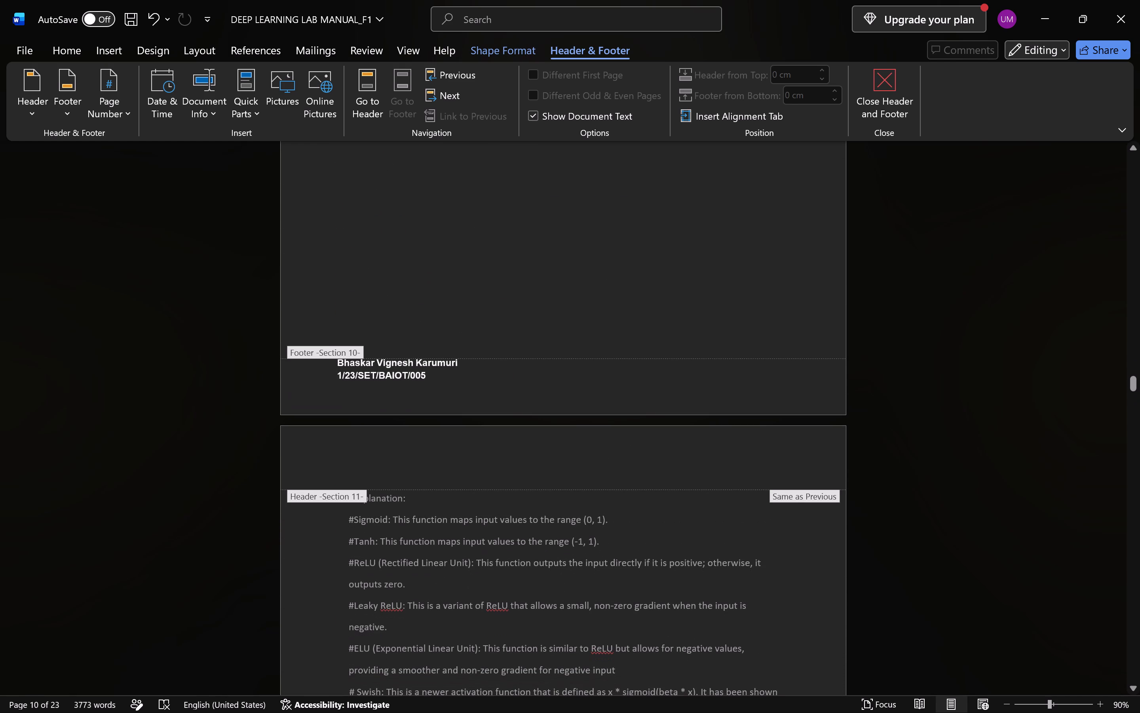
{"action": "scroll", "coordinate": [420, 367], "scroll_direction": "down", "scroll_amount": 1}
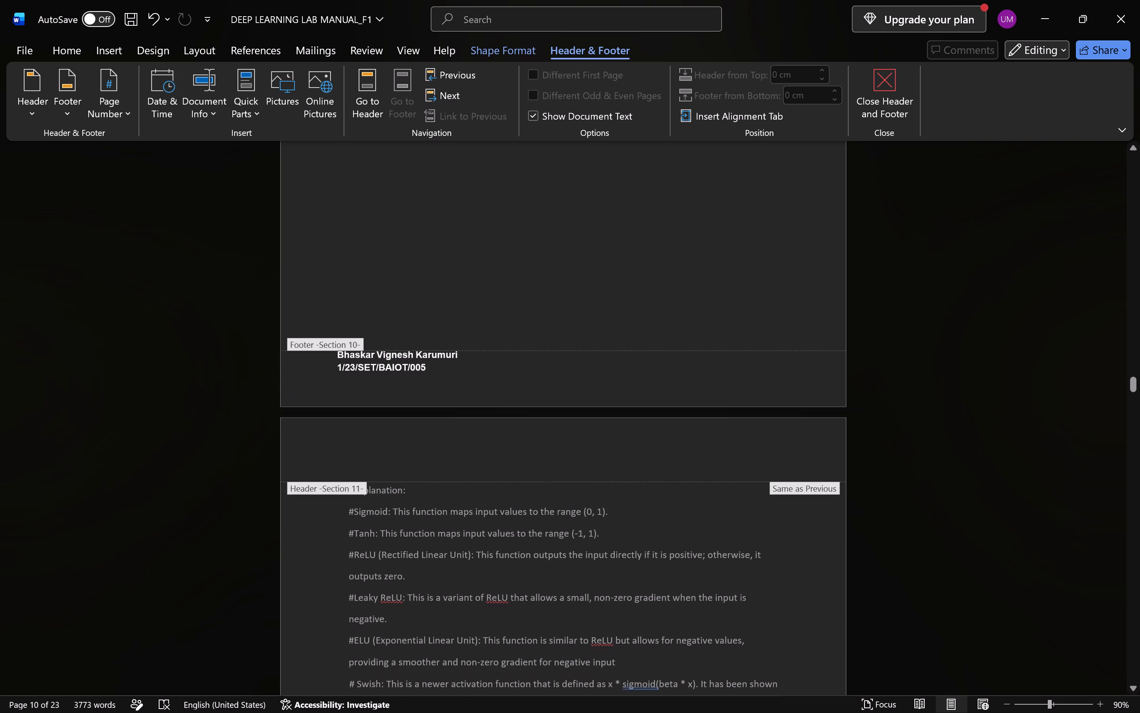
{"action": "scroll", "coordinate": [420, 367], "scroll_direction": "down", "scroll_amount": 6}
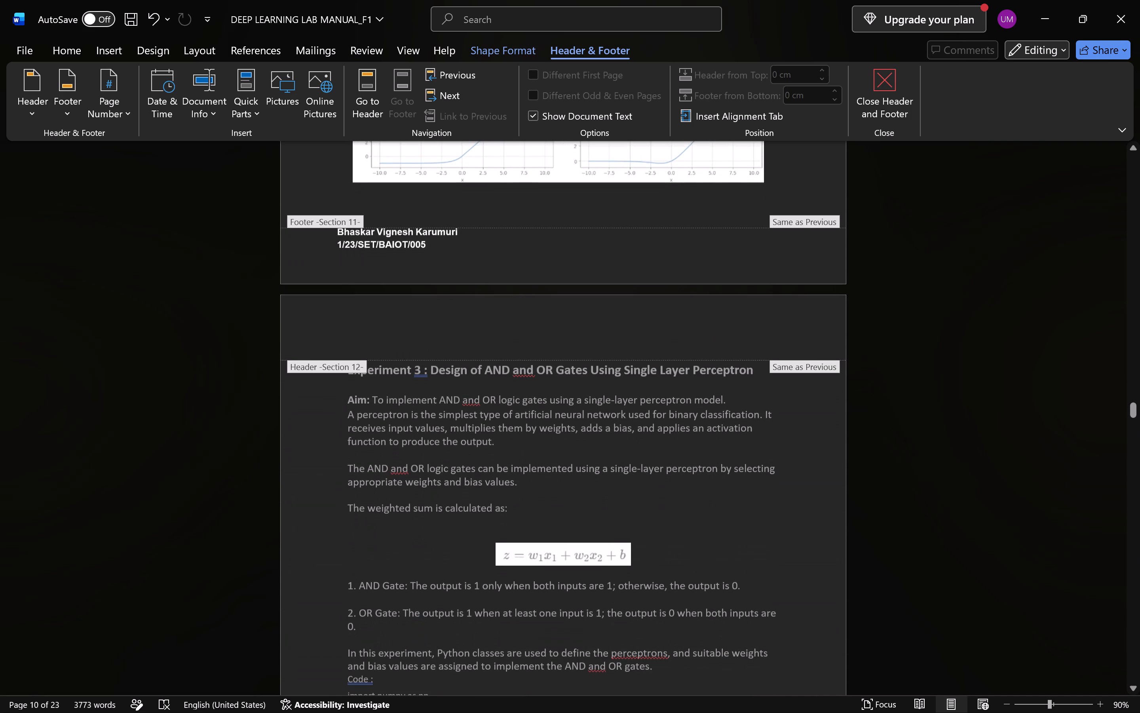
{"action": "left_click", "coordinate": [428, 248]}
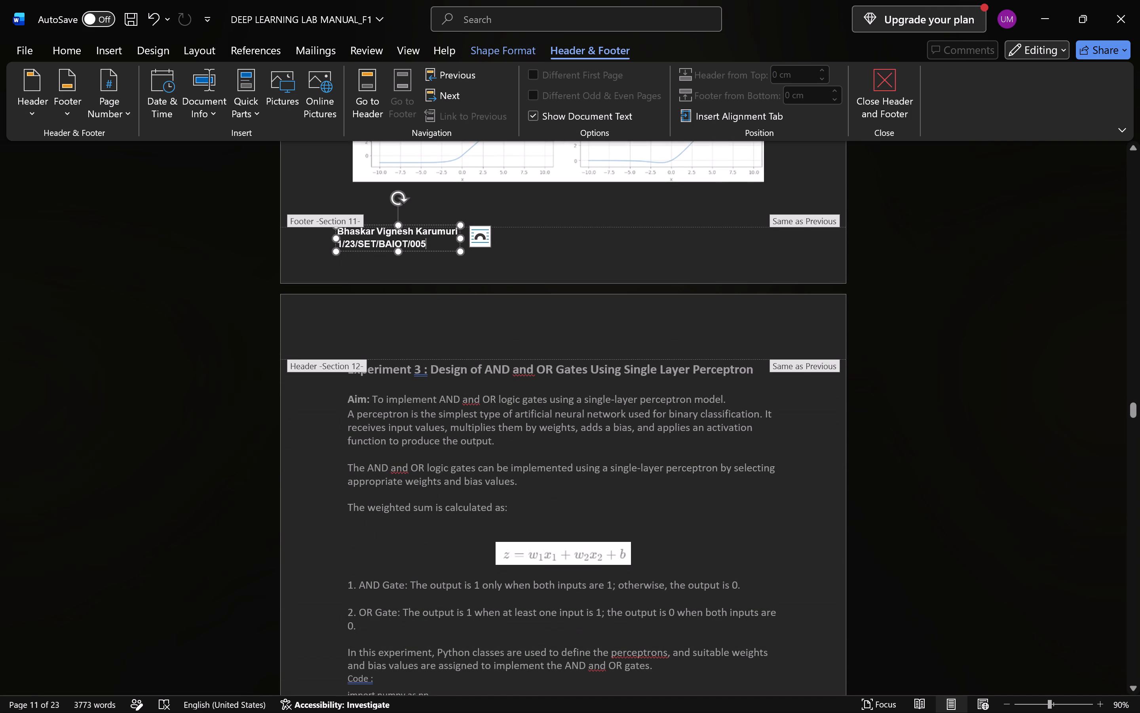
{"action": "key", "text": "BackSpace"}
{"action": "key", "text": "BackSpace"}
{"action": "key", "text": "BackSpace"}
{"action": "key", "text": "BackSpace"}
{"action": "key", "text": "BackSpace"}
{"action": "key", "text": "BackSpace"}
{"action": "key", "text": "BackSpace"}
{"action": "key", "text": "BackSpace"}
{"action": "key", "text": "BackSpace"}
{"action": "key", "text": "BackSpace"}
{"action": "key", "text": "BackSpace"}
{"action": "key", "text": "BackSpace"}
{"action": "key", "text": "BackSpace"}
{"action": "key", "text": "BackSpace"}
{"action": "key", "text": "BackSpace"}
{"action": "key", "text": "BackSpace"}
{"action": "key", "text": "BackSpace"}
{"action": "key", "text": "BackSpace"}
{"action": "key", "text": "BackSpace"}
{"action": "key", "text": "BackSpace"}
{"action": "key", "text": "BackSpace"}
{"action": "key", "text": "BackSpace"}
{"action": "key", "text": "BackSpace"}
{"action": "key", "text": "BackSpace"}
{"action": "key", "text": "BackSpace"}
{"action": "key", "text": "BackSpace"}
{"action": "key", "text": "BackSpace"}
{"action": "key", "text": "BackSpace"}
{"action": "key", "text": "BackSpace"}
{"action": "key", "text": "BackSpace"}
{"action": "key", "text": "BackSpace"}
{"action": "key", "text": "BackSpace"}
{"action": "key", "text": "BackSpace"}
{"action": "key", "text": "BackSpace"}
{"action": "key", "text": "BackSpace"}
{"action": "key", "text": "BackSpace"}
{"action": "key", "text": "BackSpace"}
{"action": "key", "text": "BackSpace"}
{"action": "key", "text": "BackSpace"}
{"action": "key", "text": "BackSpace"}
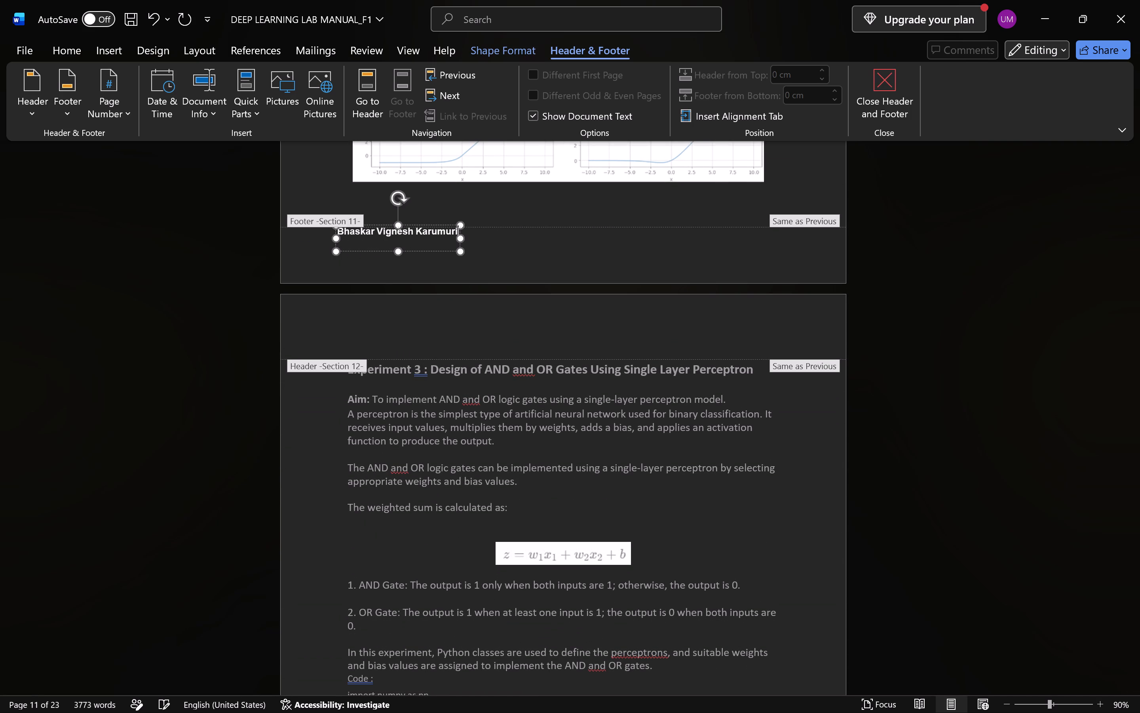
{"action": "key", "text": "BackSpace"}
{"action": "key", "text": "BackSpace"}
{"action": "key", "text": "BackSpace"}
{"action": "key", "text": "BackSpace"}
{"action": "key", "text": "BackSpace"}
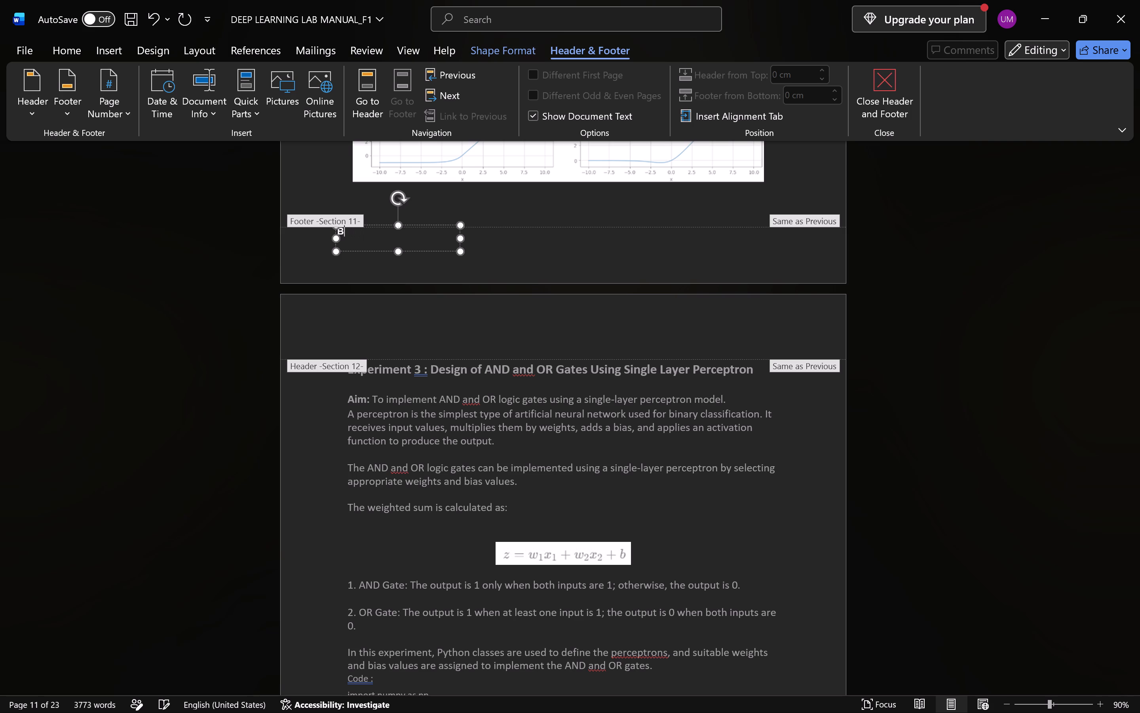
{"action": "key", "text": "BackSpace"}
{"action": "key", "text": "ctrl+v"}
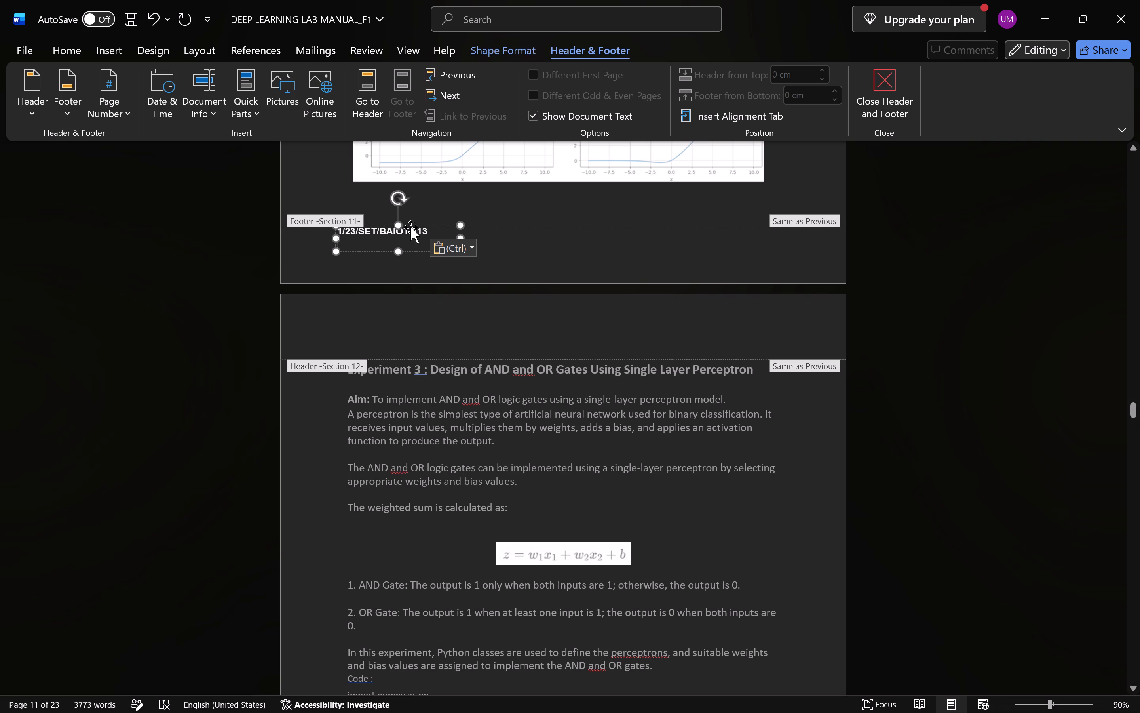
Add the new student's name on its own line above the roll number in the page 11 footer.
{"action": "key", "text": "Up"}
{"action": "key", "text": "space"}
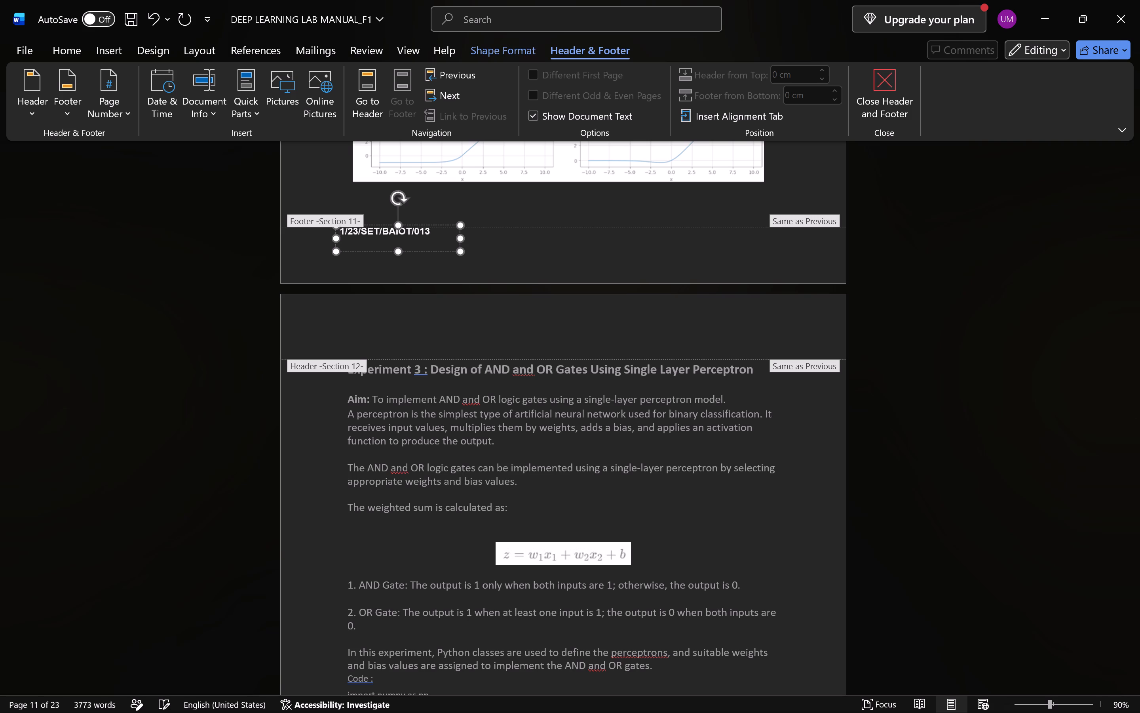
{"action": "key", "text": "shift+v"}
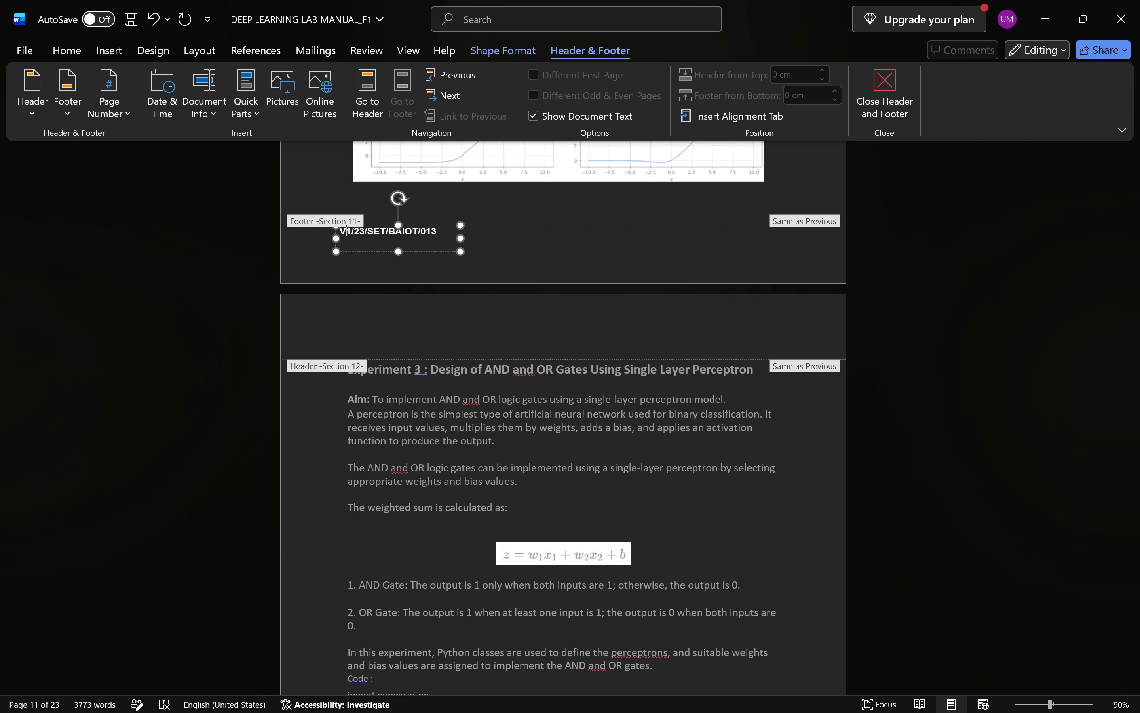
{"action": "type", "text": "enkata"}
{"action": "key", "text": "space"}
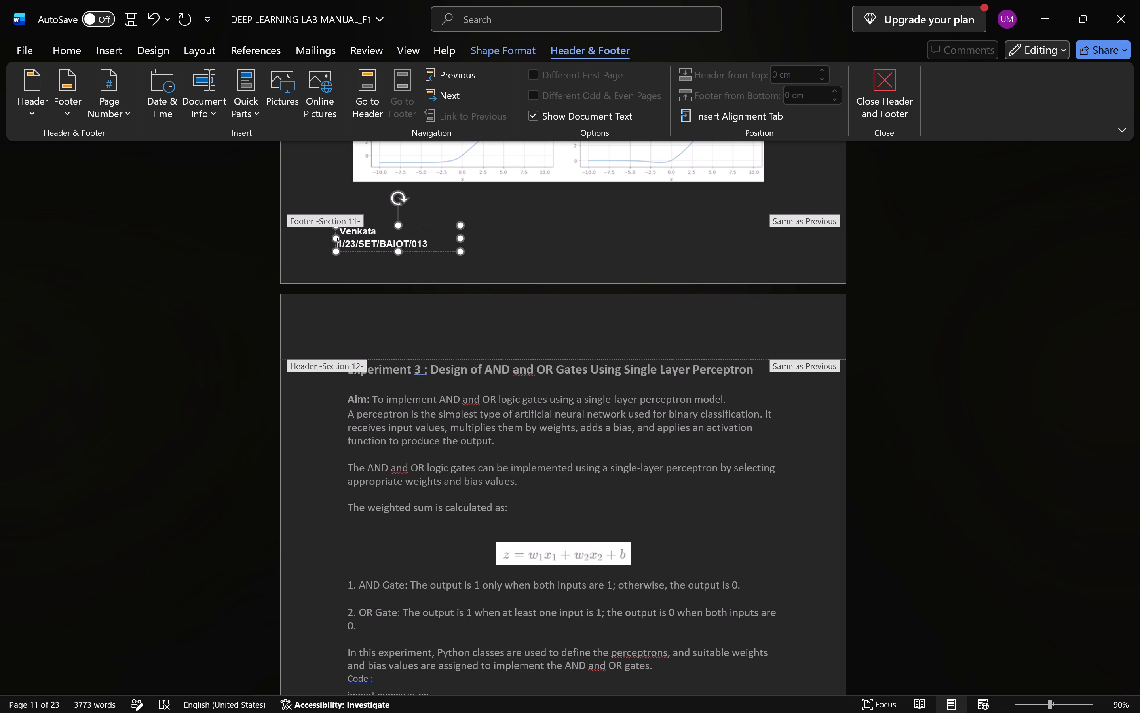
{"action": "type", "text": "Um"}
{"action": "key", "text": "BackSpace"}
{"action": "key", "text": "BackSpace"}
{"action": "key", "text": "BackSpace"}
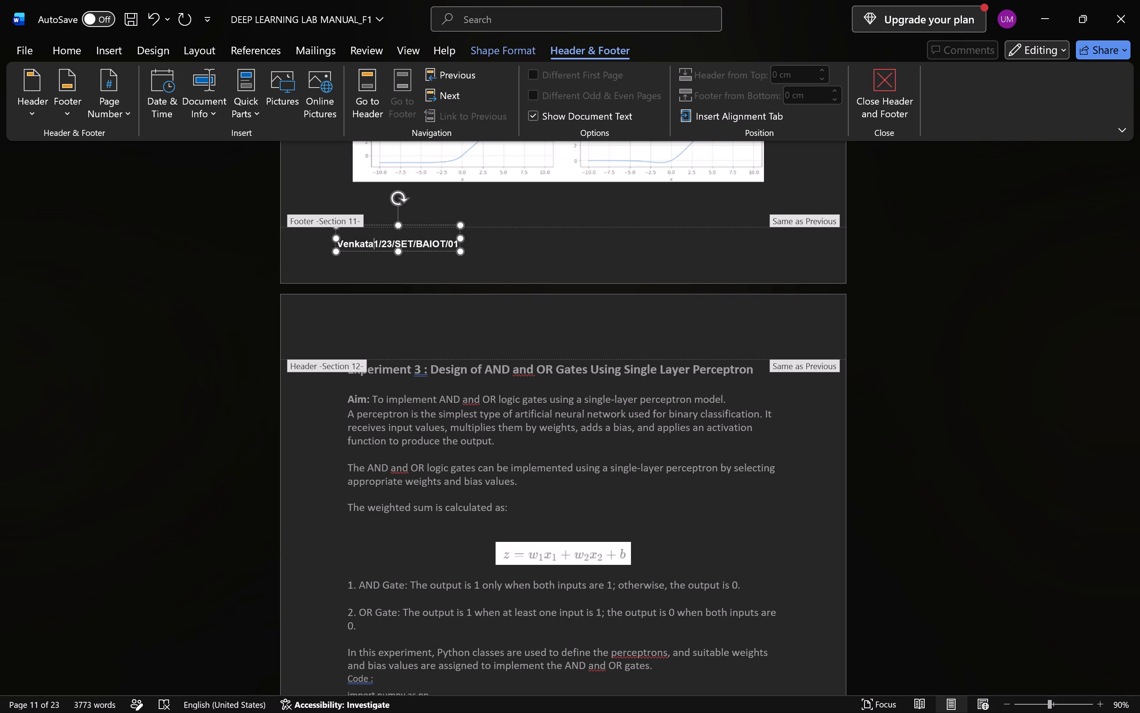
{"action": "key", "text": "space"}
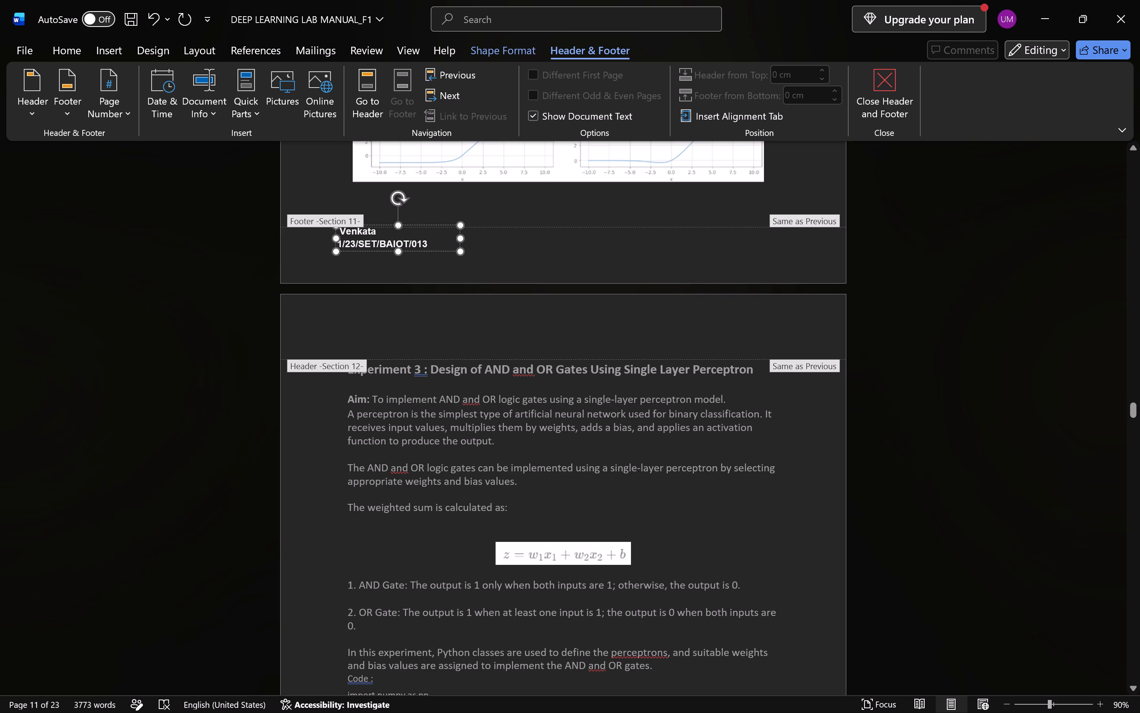
{"action": "left_click", "coordinate": [376, 232]}
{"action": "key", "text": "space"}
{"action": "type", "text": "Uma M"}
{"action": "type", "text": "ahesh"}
Remove the extra space before the new student's name in the page 11 footer.
{"action": "left_click", "coordinate": [514, 264]}
{"action": "scroll", "coordinate": [514, 264], "scroll_direction": "down", "scroll_amount": 3}
{"action": "scroll", "coordinate": [514, 264], "scroll_direction": "up", "scroll_amount": 2}
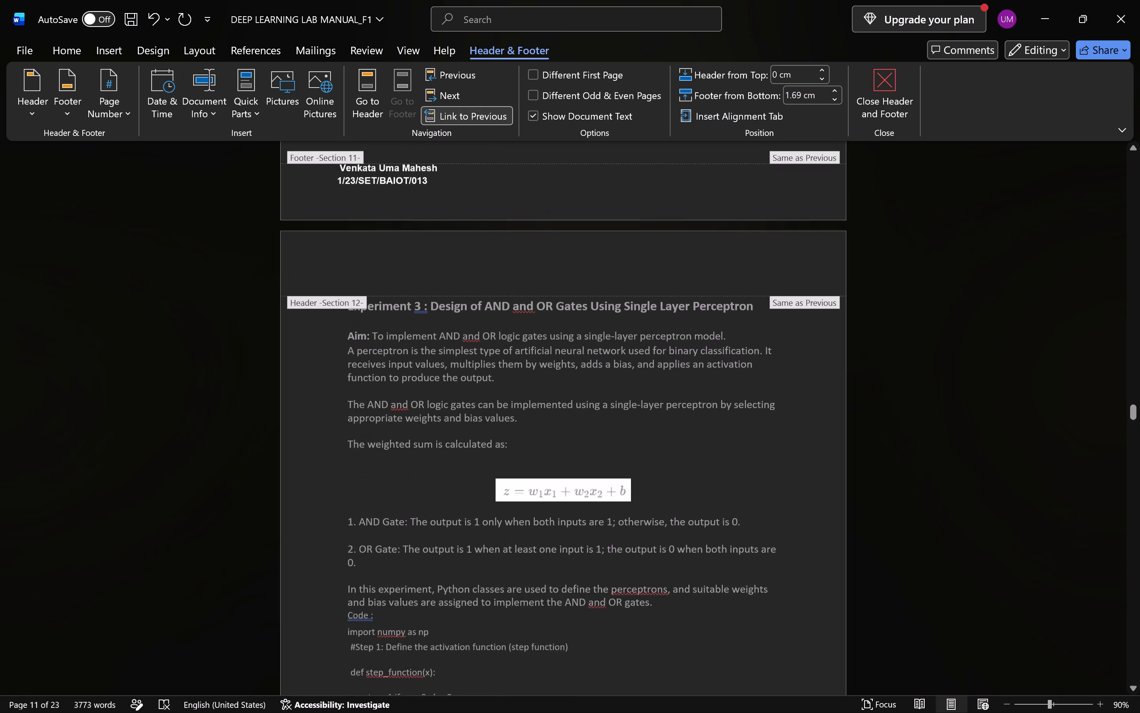
{"action": "scroll", "coordinate": [514, 264], "scroll_direction": "up", "scroll_amount": 1}
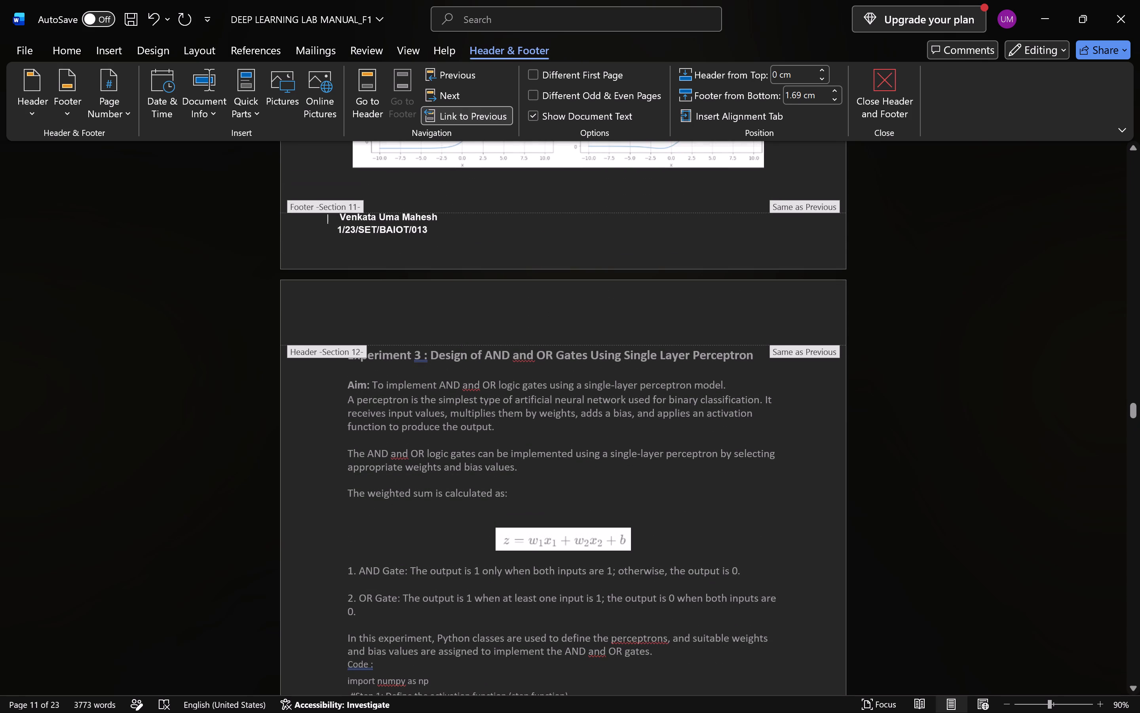
{"action": "left_click", "coordinate": [341, 216]}
{"action": "key", "text": "BackSpace"}
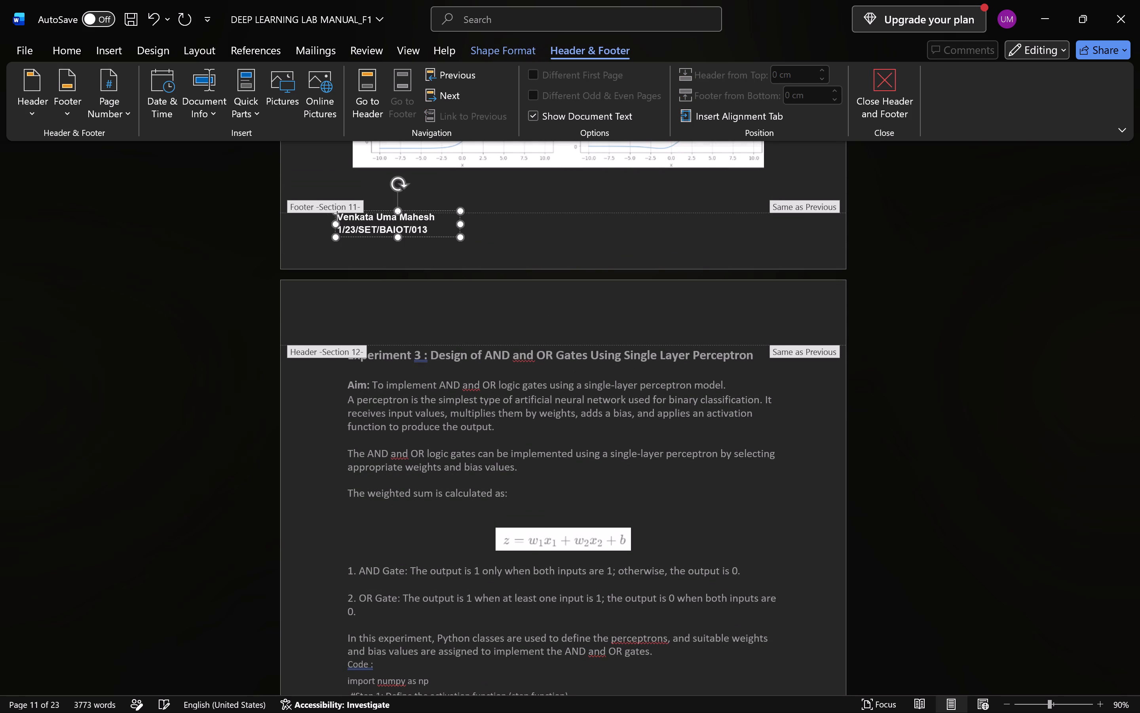
Review the footers from page 12 through page 22 for the student name and roll number.
{"action": "left_click", "coordinate": [509, 238]}
{"action": "scroll", "coordinate": [509, 238], "scroll_direction": "down", "scroll_amount": 3}
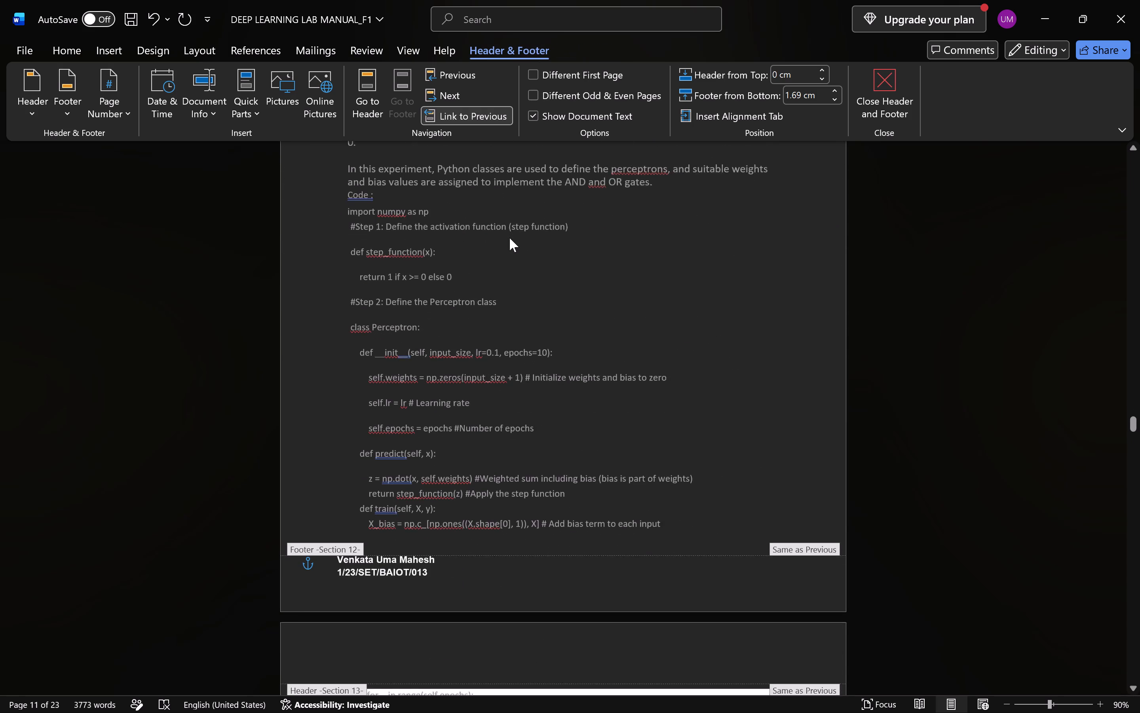
{"action": "scroll", "coordinate": [509, 238], "scroll_direction": "down", "scroll_amount": 6}
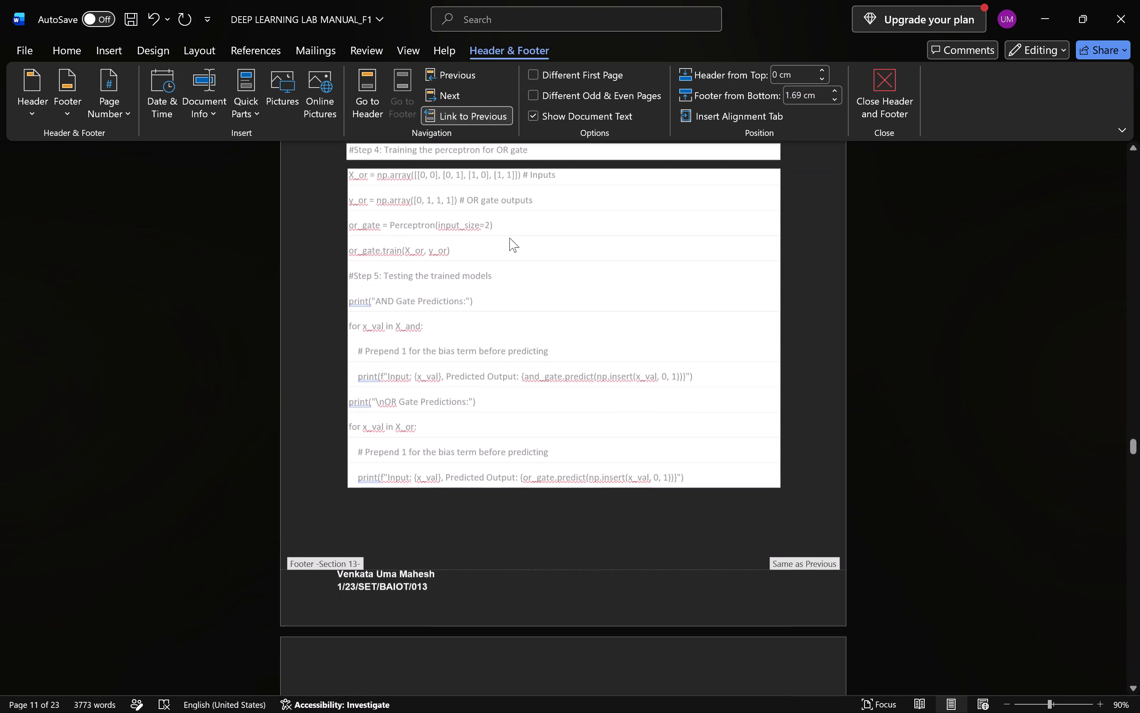
{"action": "scroll", "coordinate": [509, 238], "scroll_direction": "down", "scroll_amount": 4}
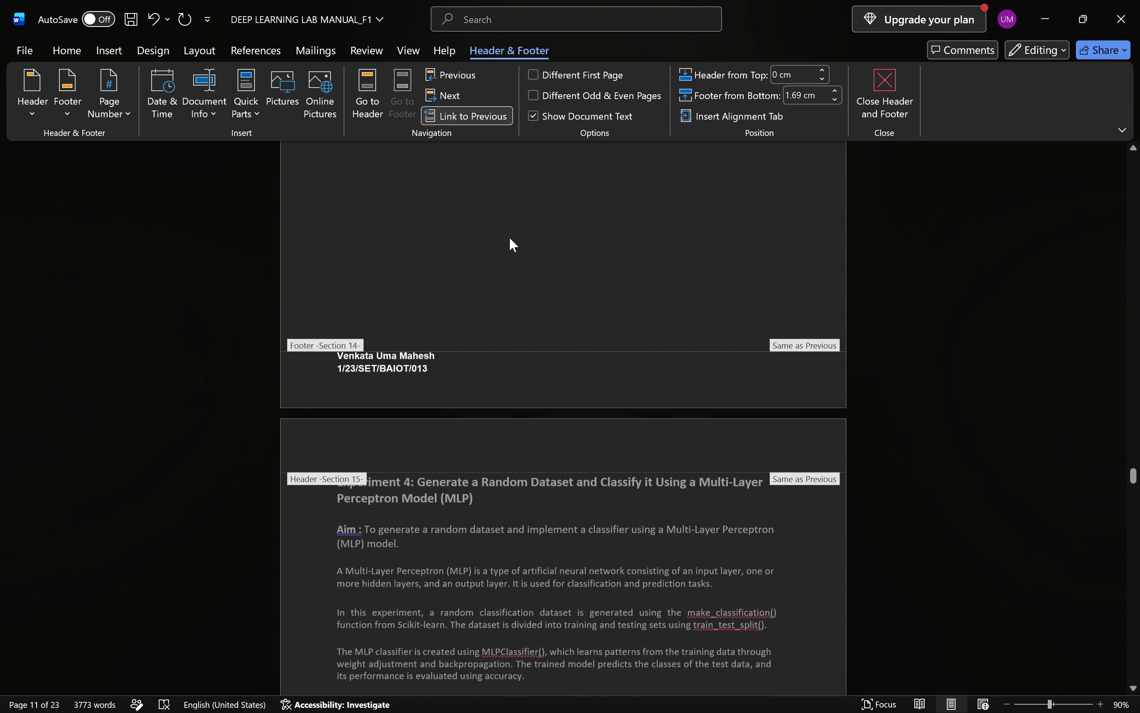
{"action": "scroll", "coordinate": [509, 238], "scroll_direction": "down", "scroll_amount": 1}
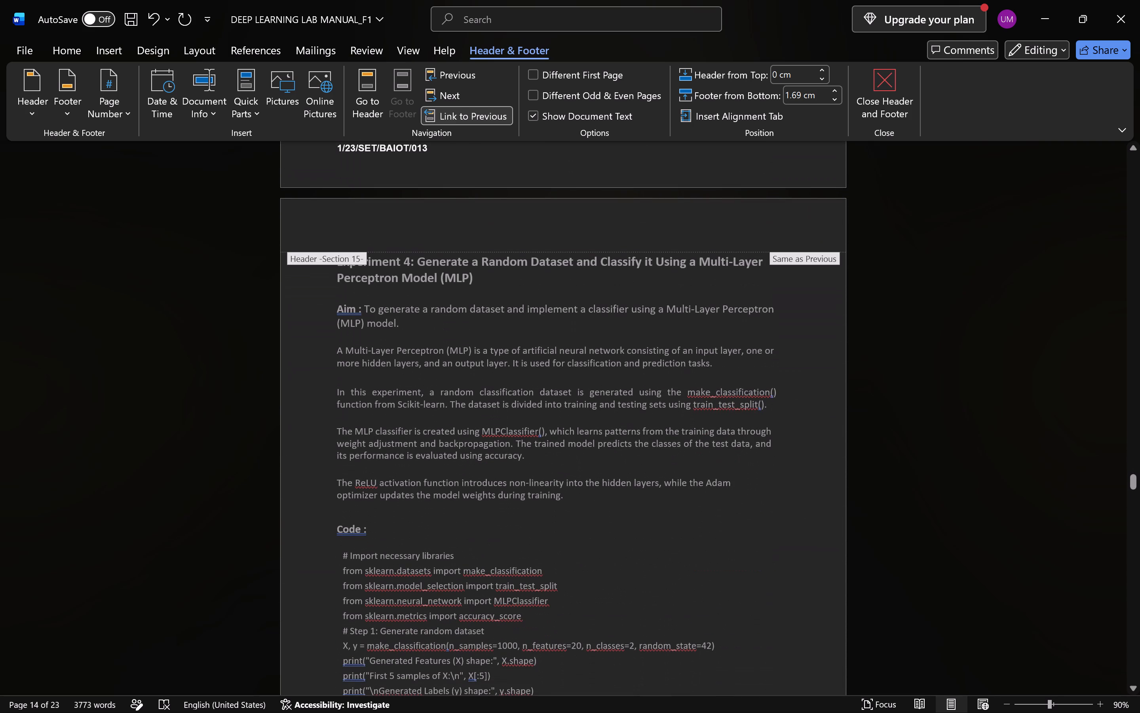
{"action": "scroll", "coordinate": [509, 238], "scroll_direction": "down", "scroll_amount": 6}
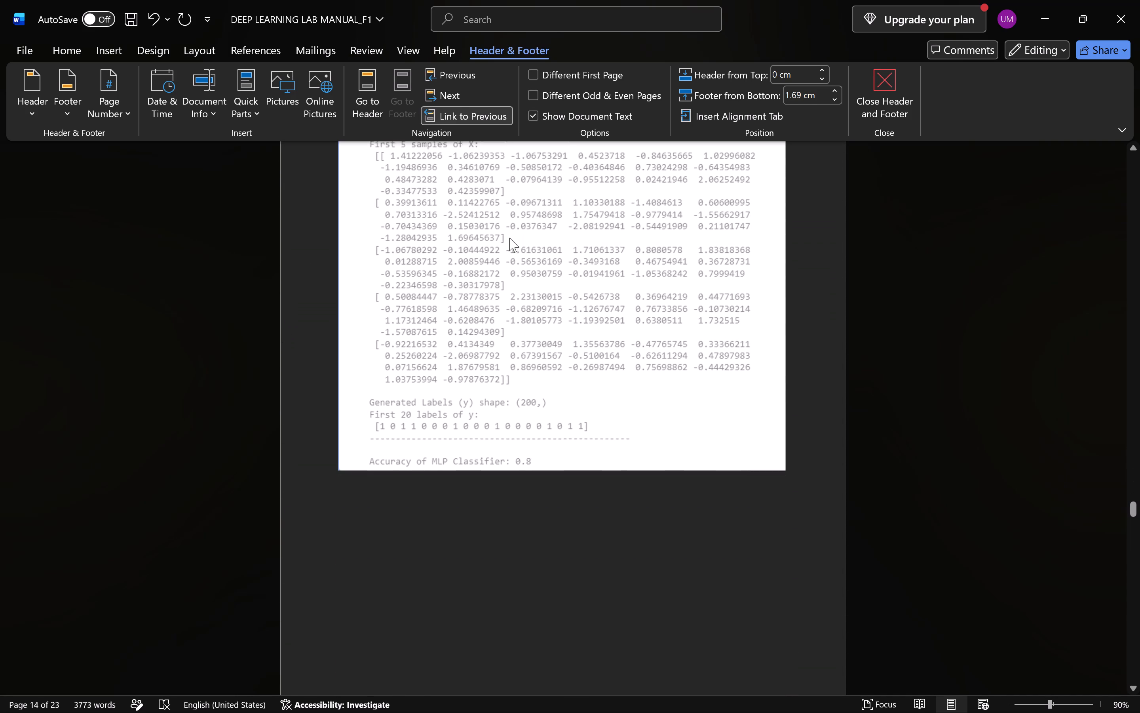
{"action": "scroll", "coordinate": [509, 238], "scroll_direction": "down", "scroll_amount": 3}
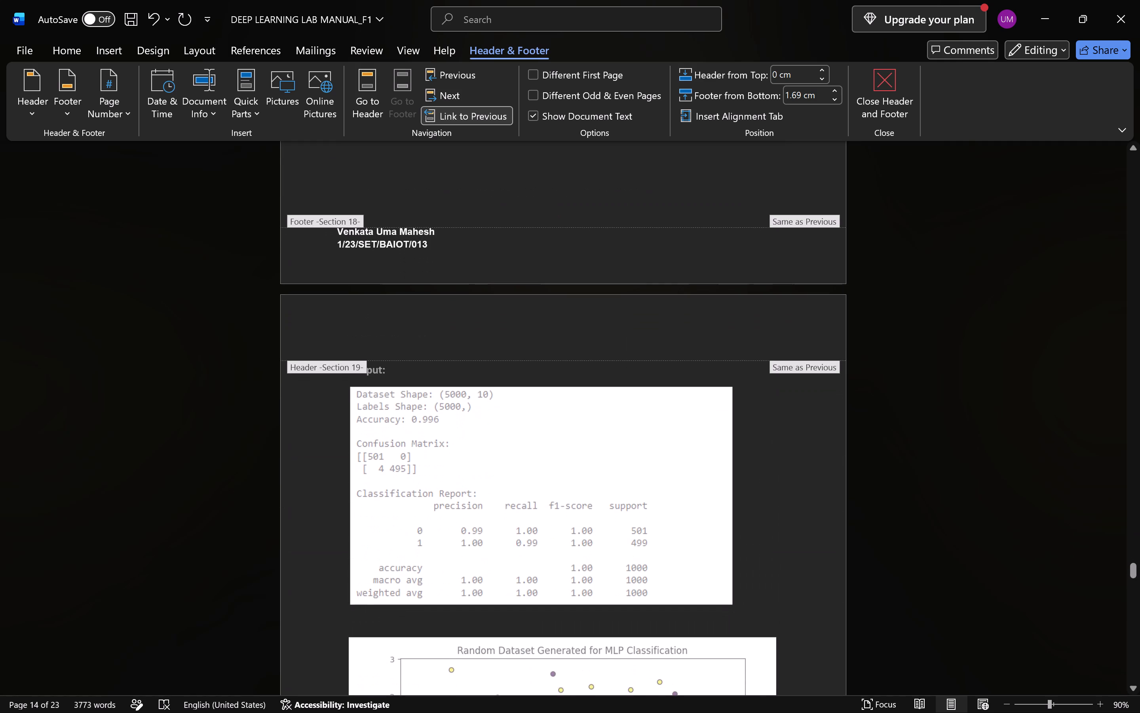
{"action": "scroll", "coordinate": [509, 238], "scroll_direction": "down", "scroll_amount": 5}
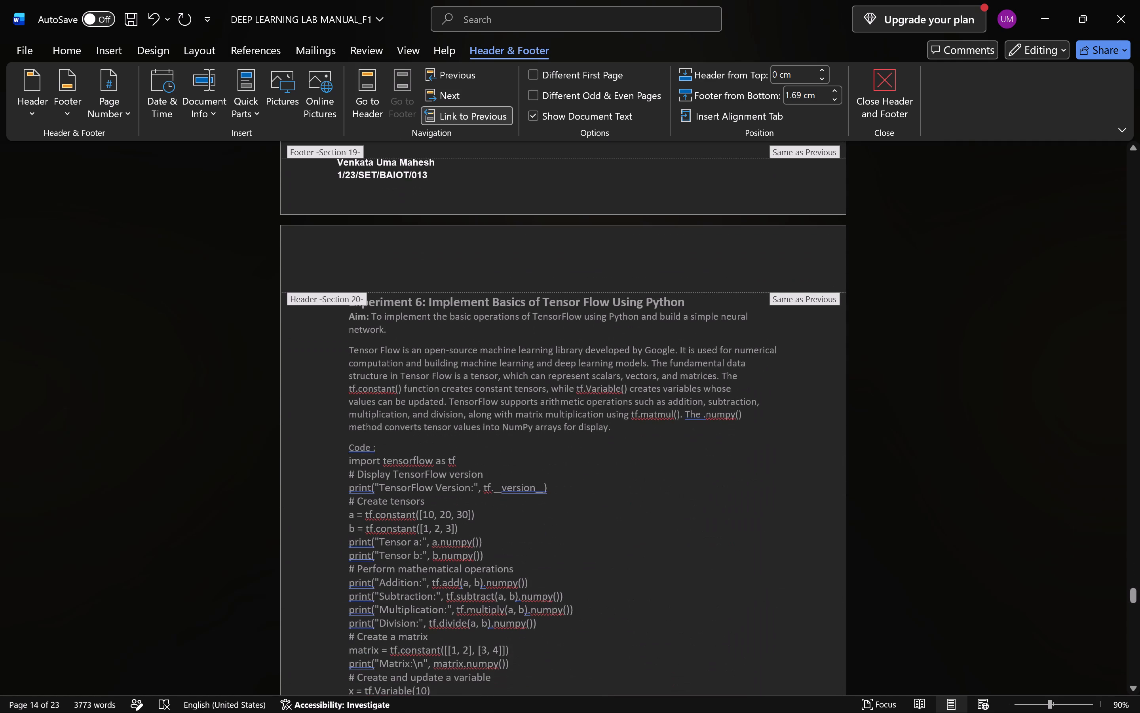
{"action": "scroll", "coordinate": [509, 238], "scroll_direction": "down", "scroll_amount": 6}
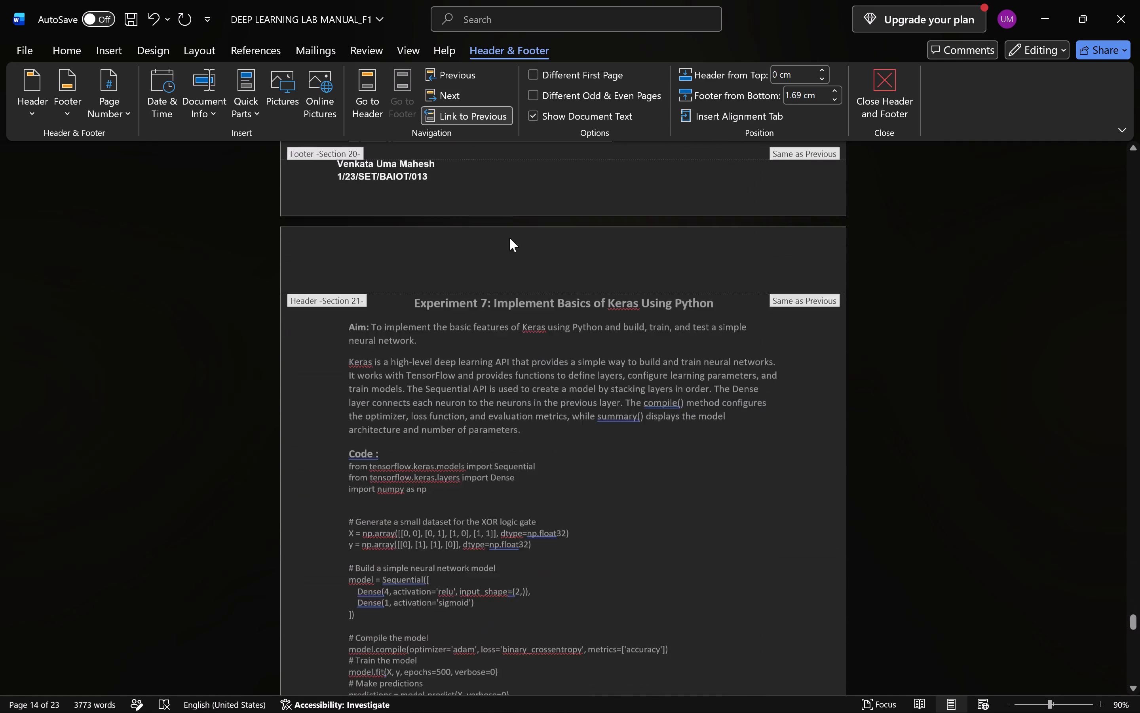
{"action": "scroll", "coordinate": [509, 238], "scroll_direction": "down", "scroll_amount": 5}
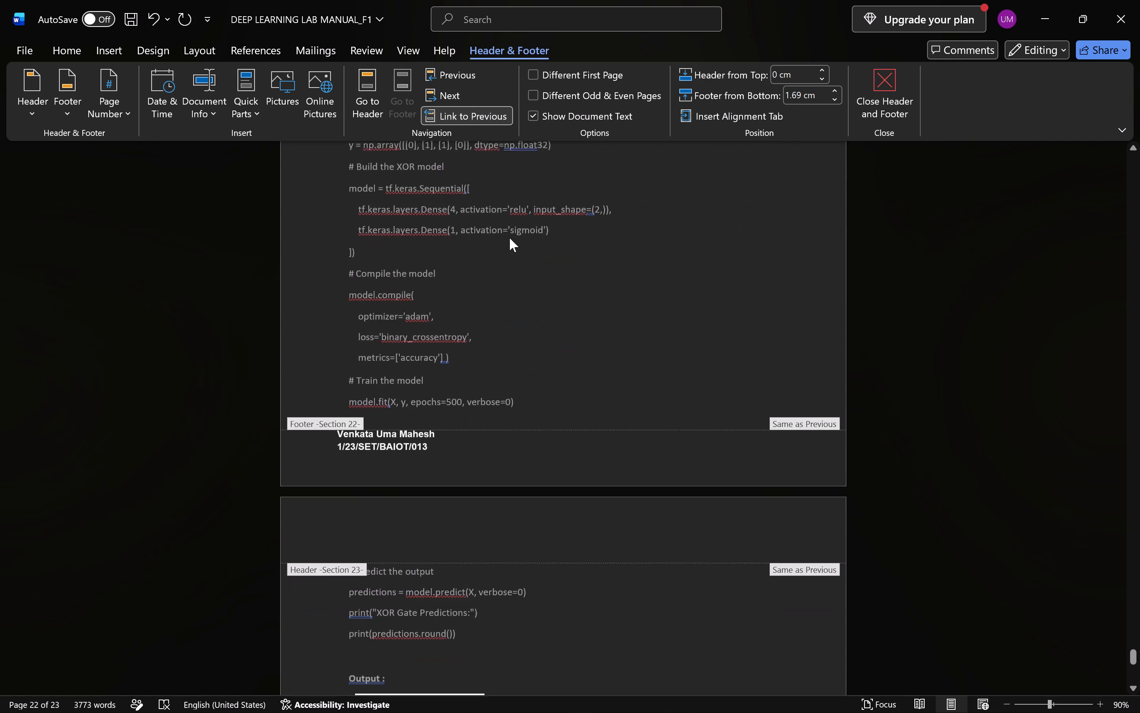
Review the student name and roll number at the bottom of each page from page 23 back to page 9.
{"action": "scroll", "coordinate": [509, 238], "scroll_direction": "down", "scroll_amount": 5}
{"action": "scroll", "coordinate": [509, 238], "scroll_direction": "up", "scroll_amount": 5}
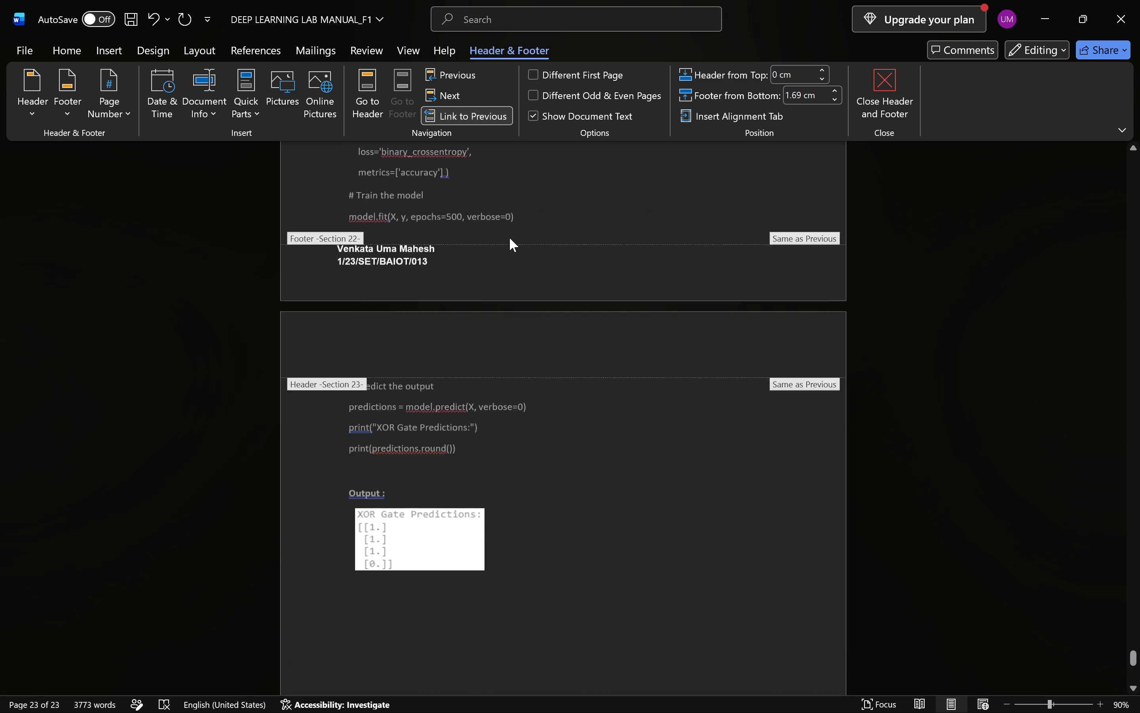
{"action": "scroll", "coordinate": [509, 238], "scroll_direction": "up", "scroll_amount": 14}
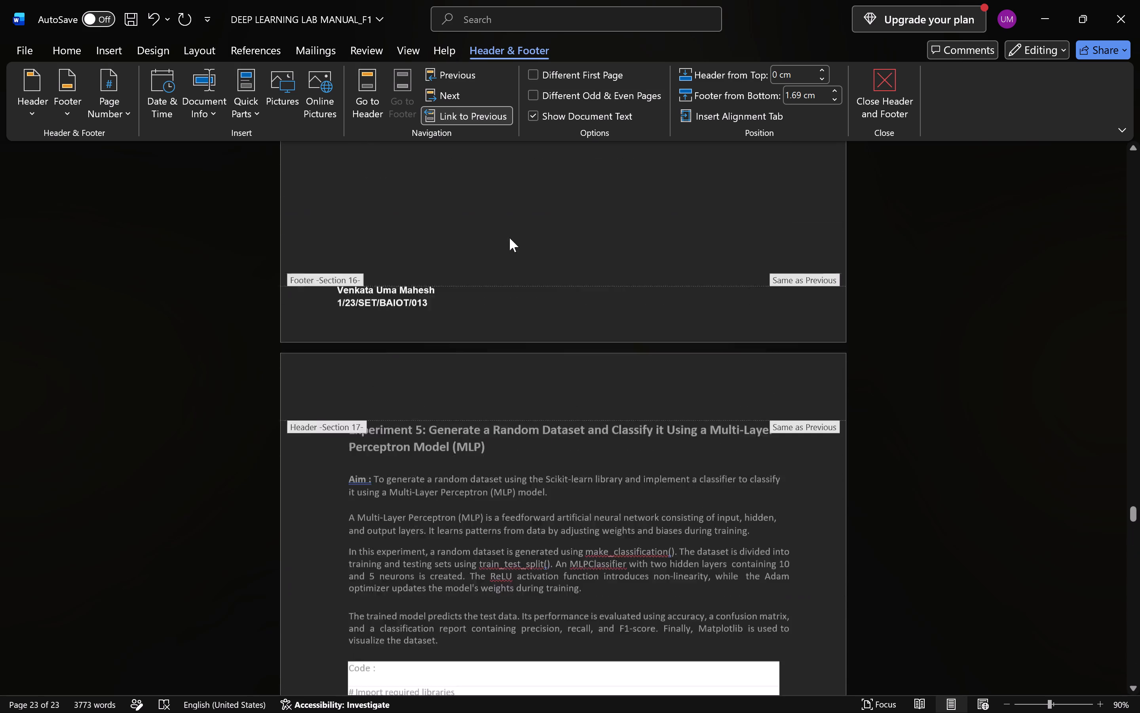
{"action": "scroll", "coordinate": [509, 238], "scroll_direction": "up", "scroll_amount": 4}
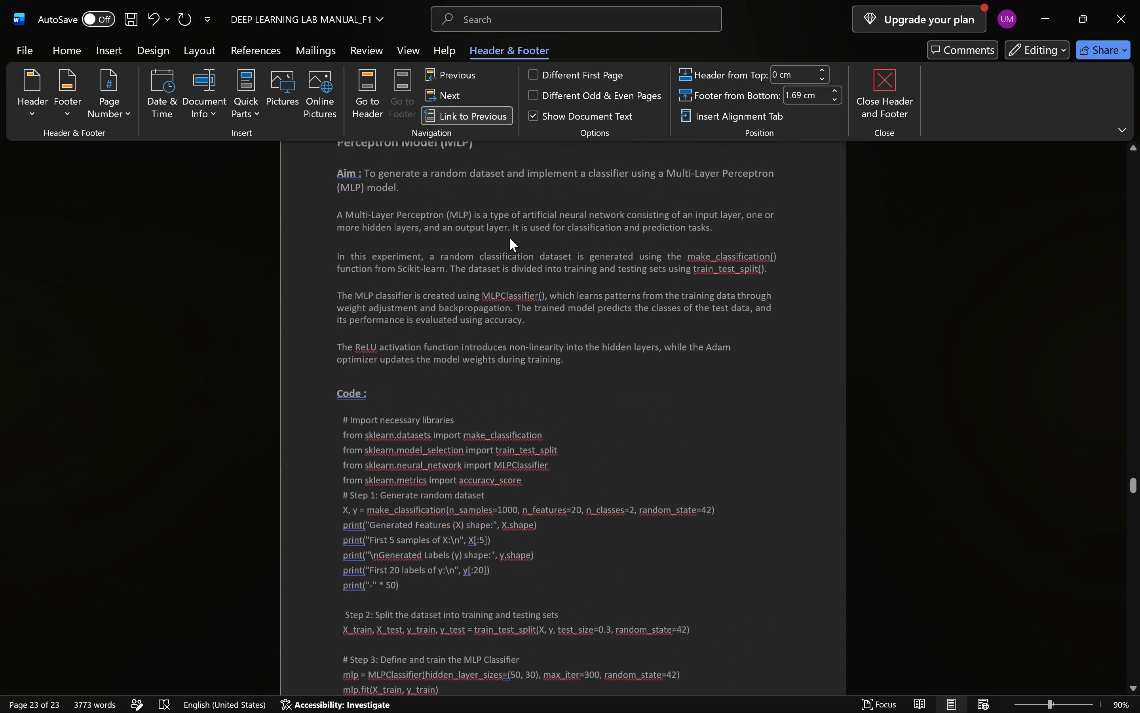
{"action": "scroll", "coordinate": [509, 238], "scroll_direction": "up", "scroll_amount": 7}
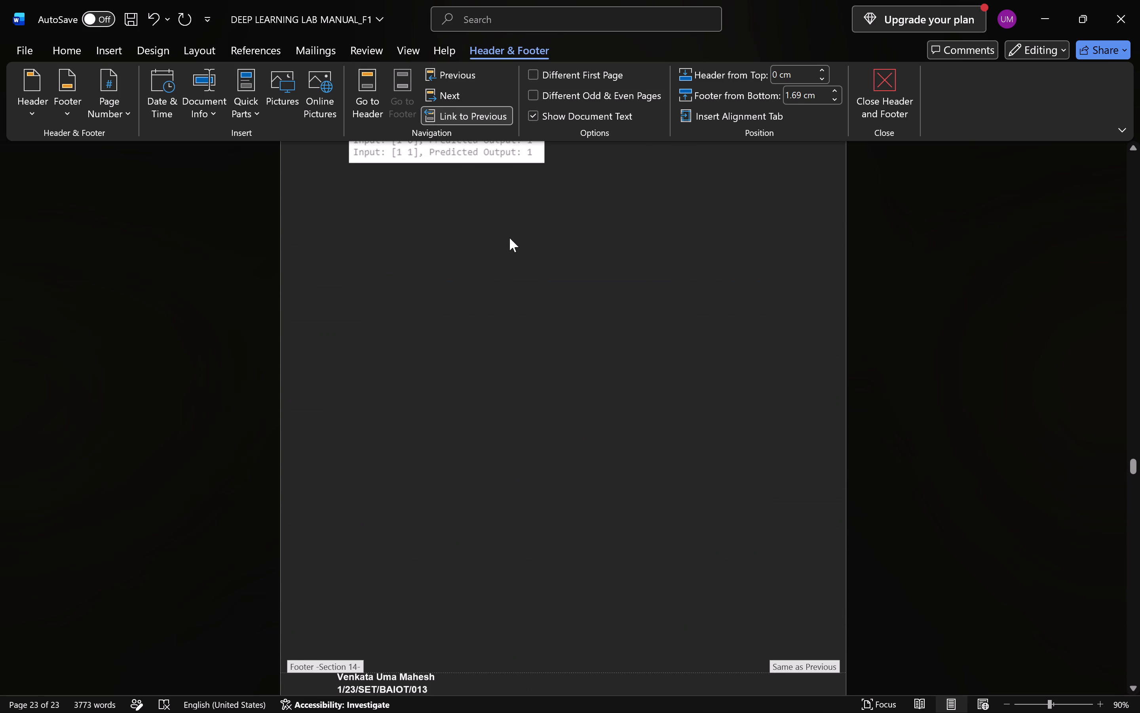
{"action": "scroll", "coordinate": [509, 238], "scroll_direction": "up", "scroll_amount": 4}
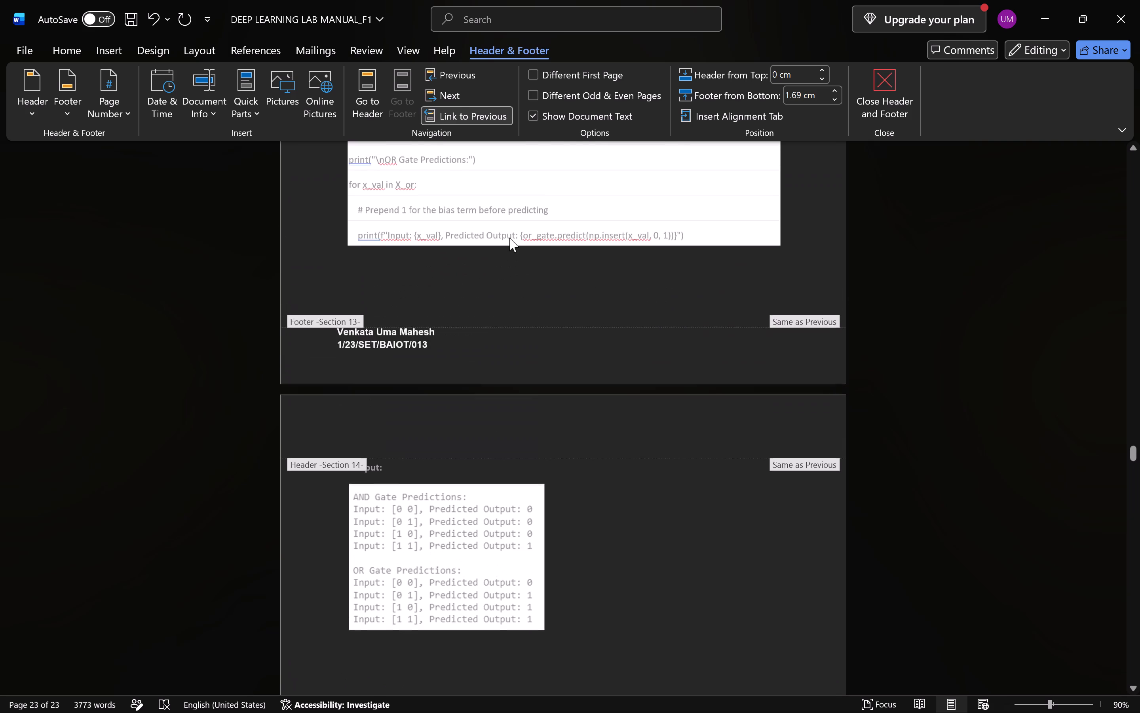
{"action": "scroll", "coordinate": [509, 238], "scroll_direction": "up", "scroll_amount": 6}
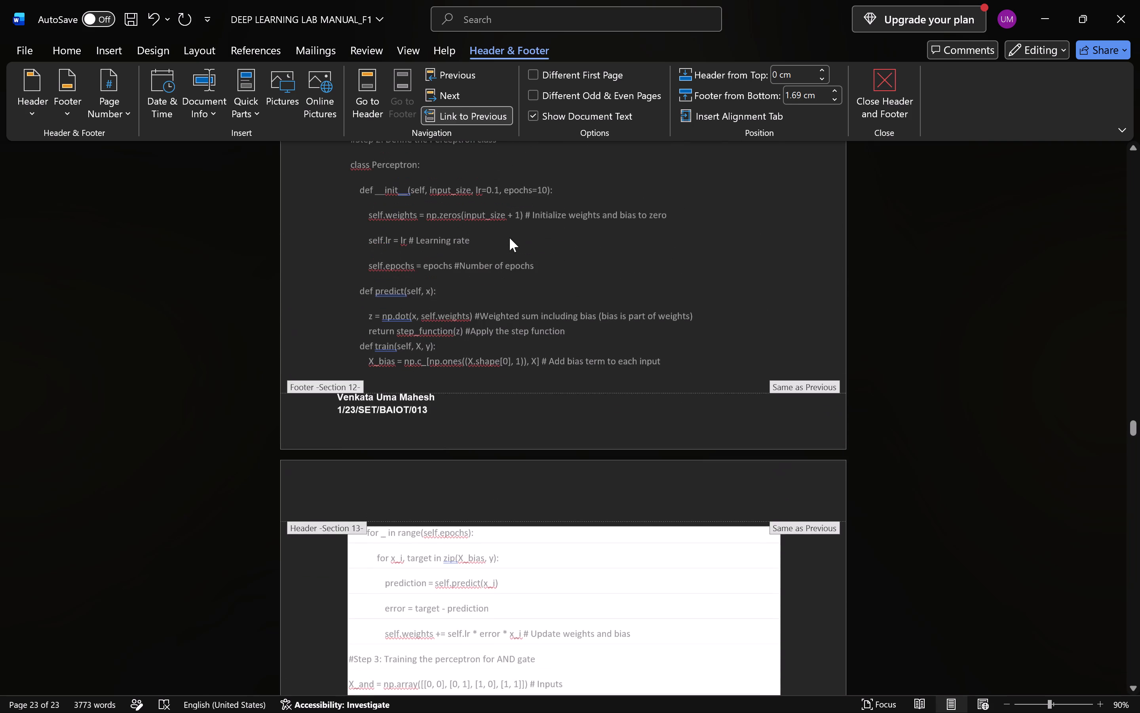
{"action": "scroll", "coordinate": [509, 238], "scroll_direction": "up", "scroll_amount": 5}
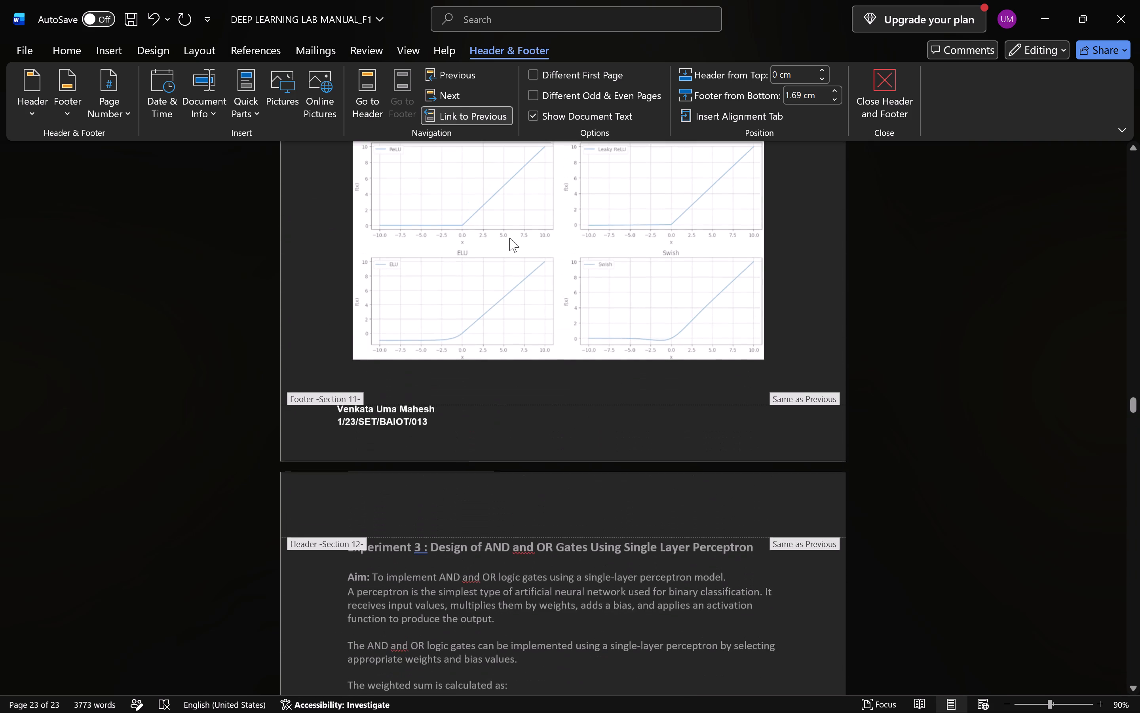
{"action": "scroll", "coordinate": [509, 238], "scroll_direction": "up", "scroll_amount": 6}
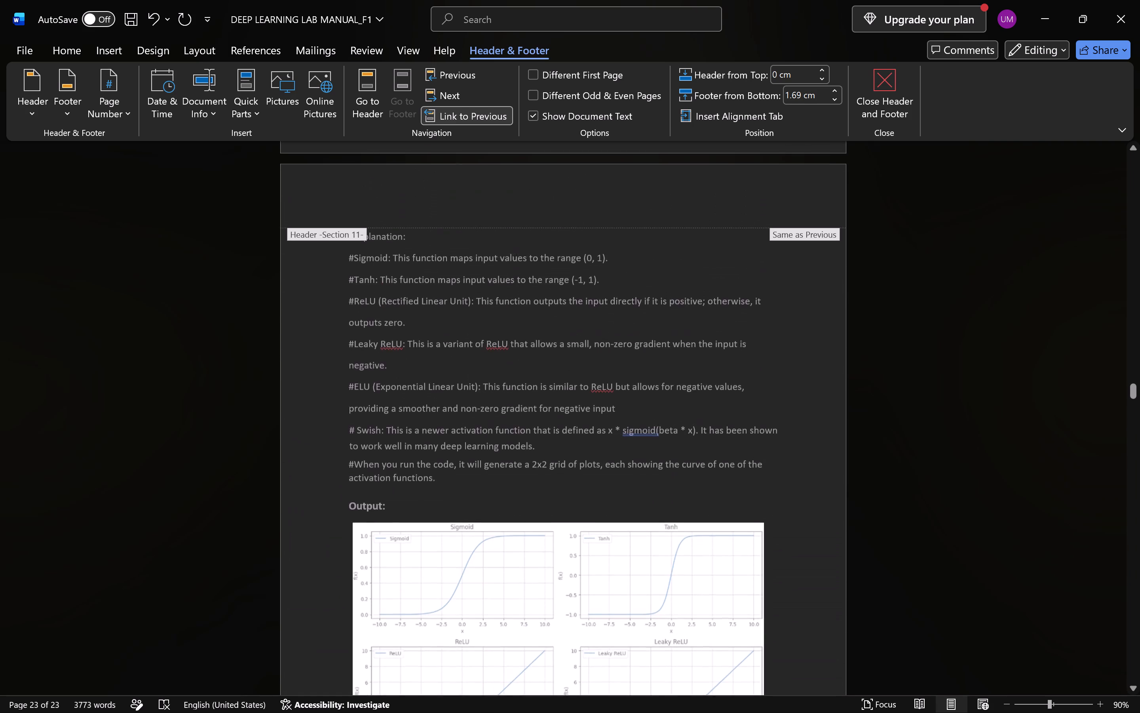
{"action": "scroll", "coordinate": [509, 238], "scroll_direction": "up", "scroll_amount": 1}
{"action": "scroll", "coordinate": [509, 238], "scroll_direction": "down", "scroll_amount": 2}
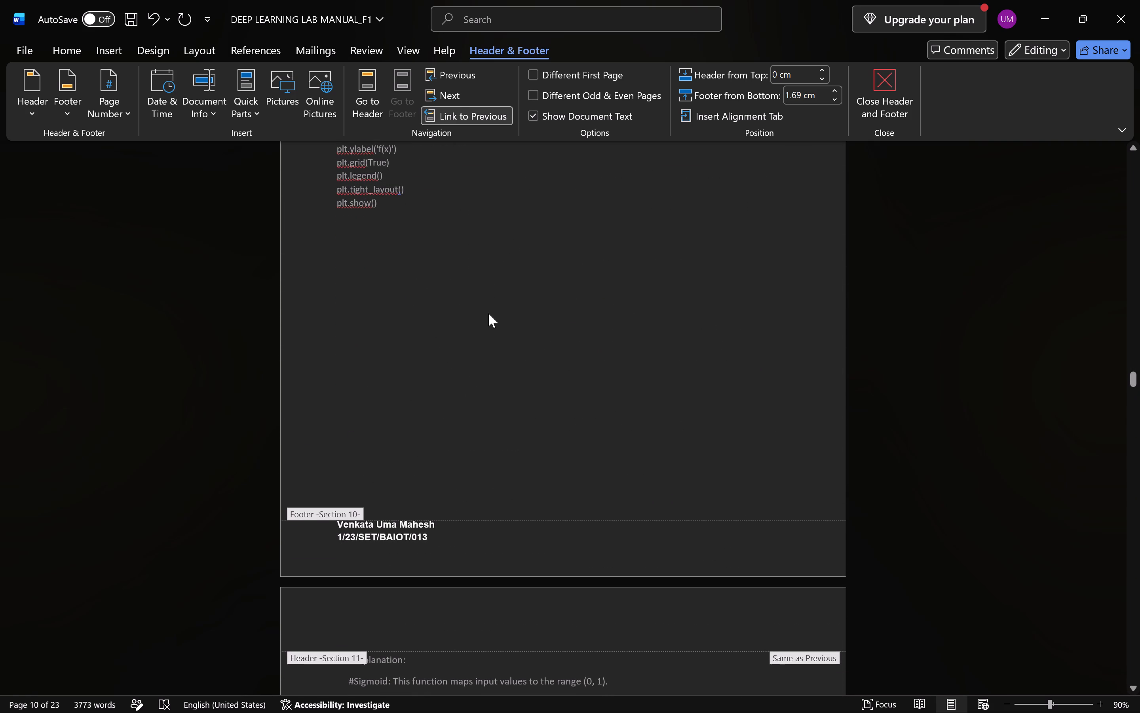
{"action": "scroll", "coordinate": [488, 313], "scroll_direction": "up", "scroll_amount": 5}
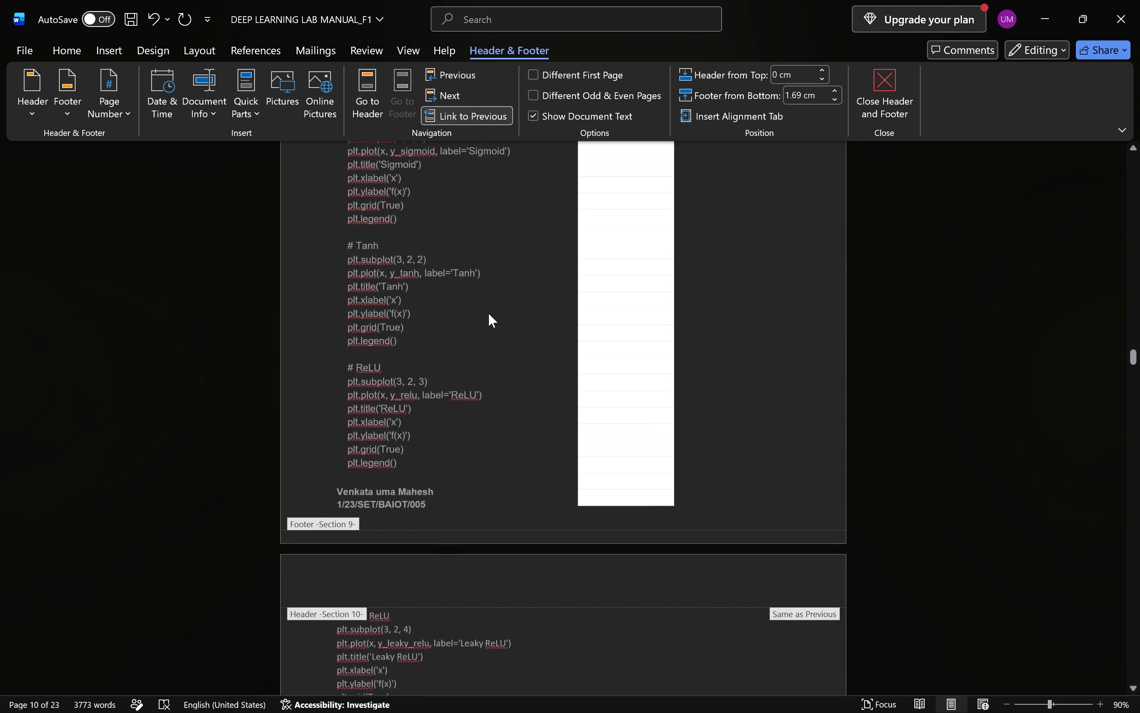
{"action": "scroll", "coordinate": [488, 313], "scroll_direction": "up", "scroll_amount": 1}
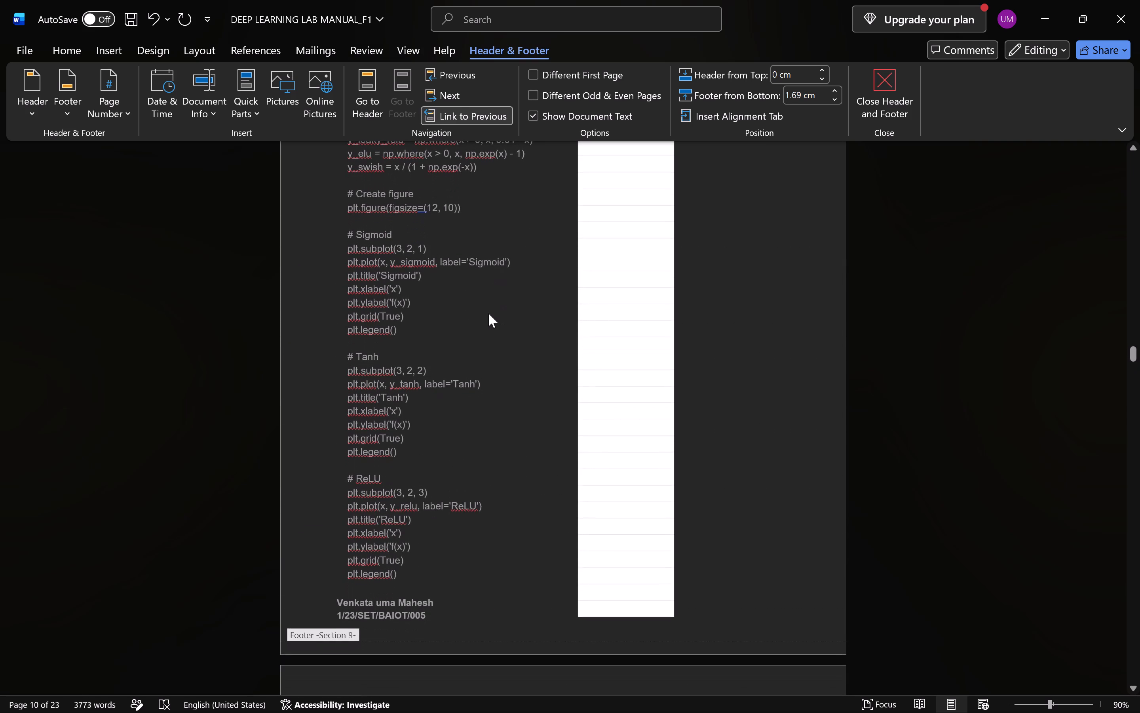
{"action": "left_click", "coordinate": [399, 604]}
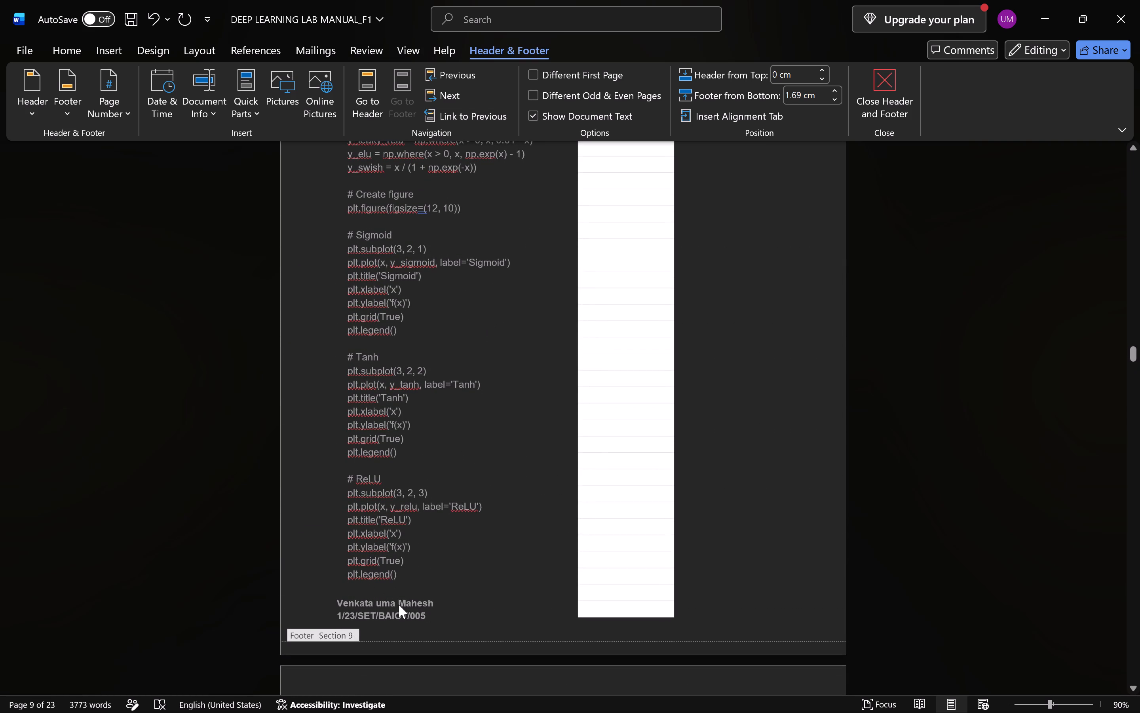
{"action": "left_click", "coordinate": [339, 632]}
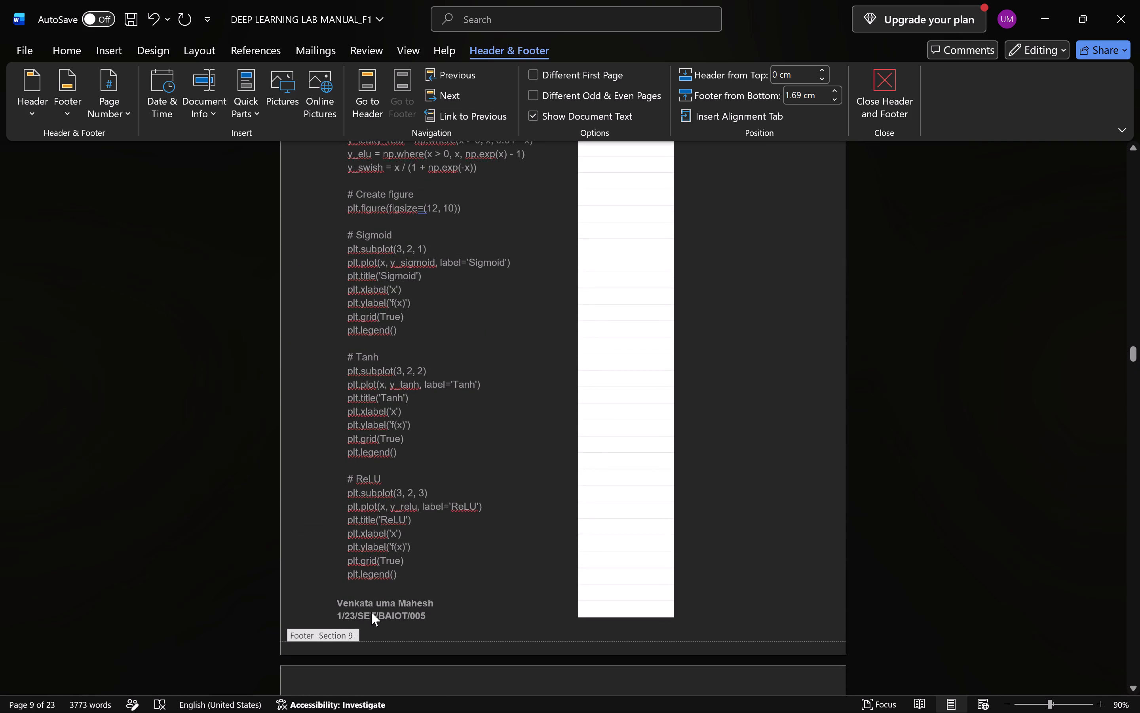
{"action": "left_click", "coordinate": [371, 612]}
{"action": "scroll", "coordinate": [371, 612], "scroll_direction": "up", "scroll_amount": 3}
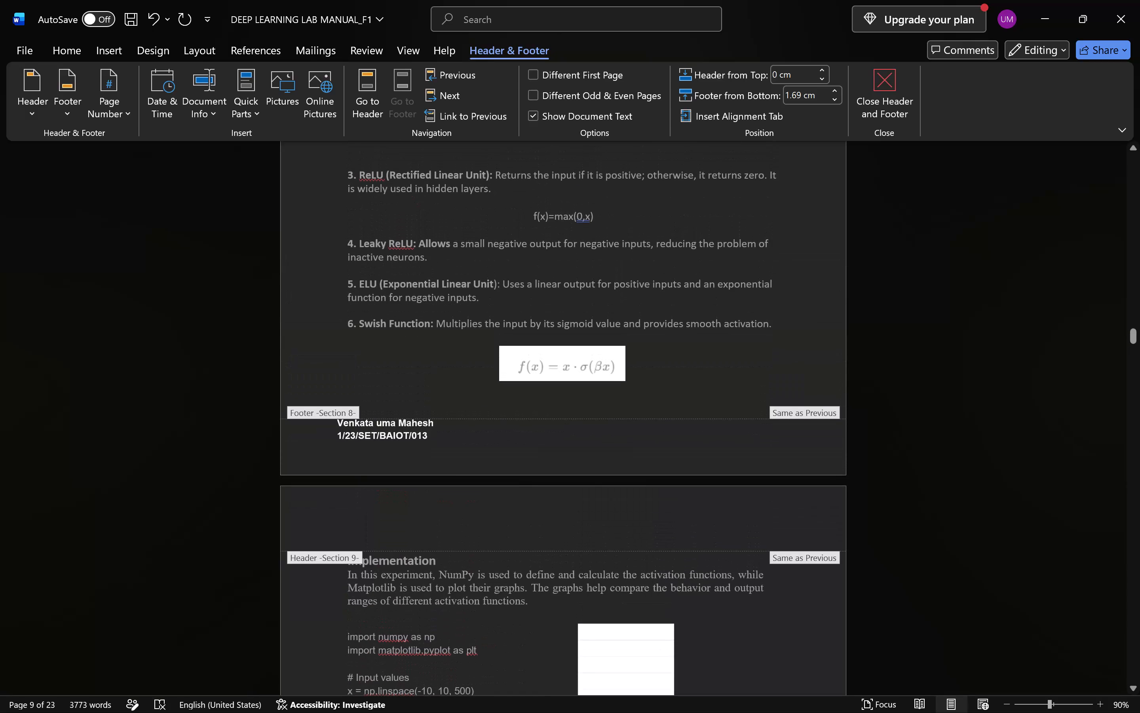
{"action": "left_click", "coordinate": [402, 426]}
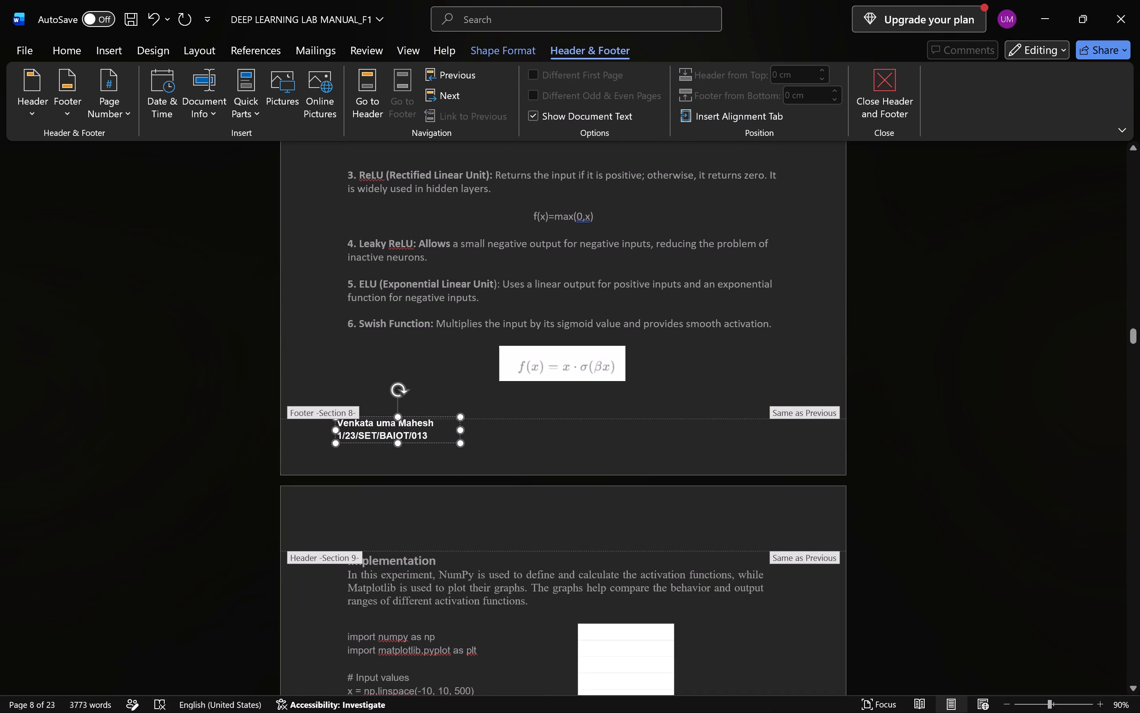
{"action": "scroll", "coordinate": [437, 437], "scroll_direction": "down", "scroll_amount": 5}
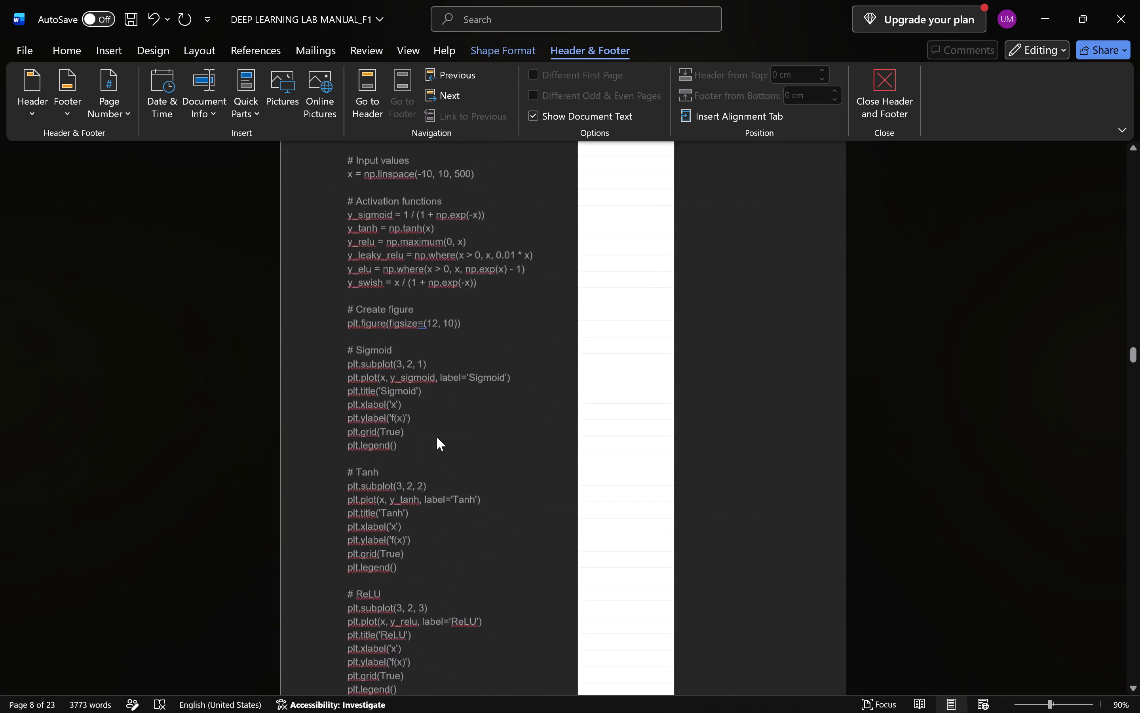
Replace the old roll number under the student name in the body text of page 9 with the copied roll number.
{"action": "left_click", "coordinate": [415, 483]}
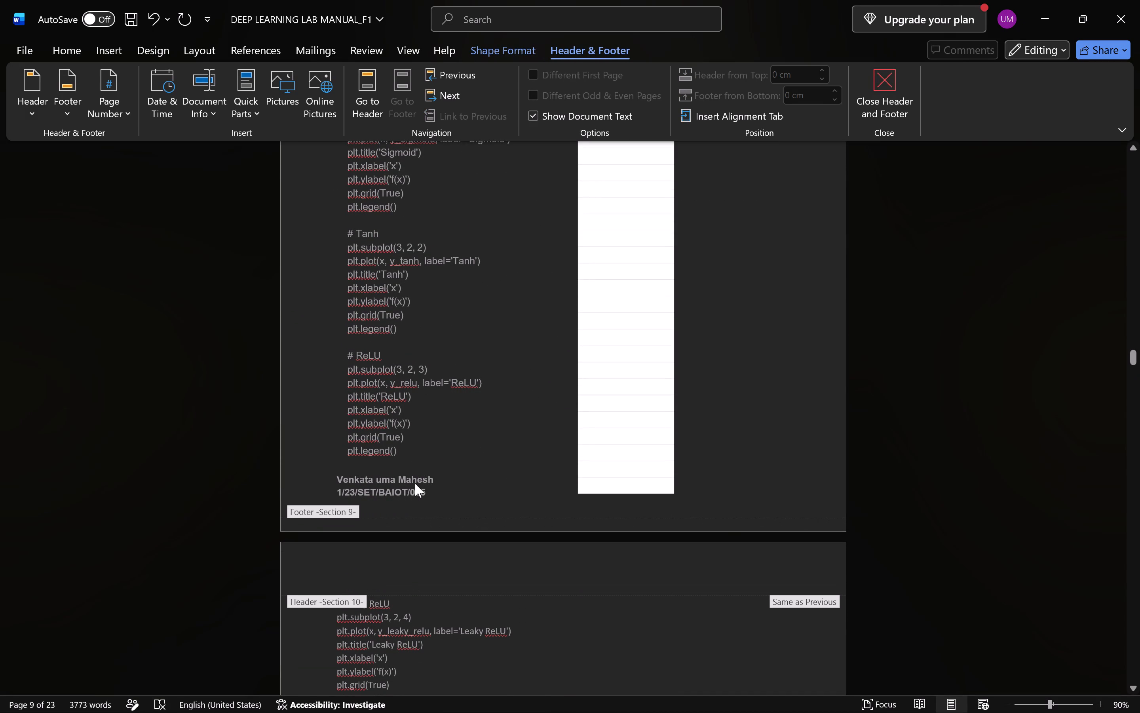
{"action": "left_click", "coordinate": [415, 483]}
{"action": "triple_click", "coordinate": [415, 483]}
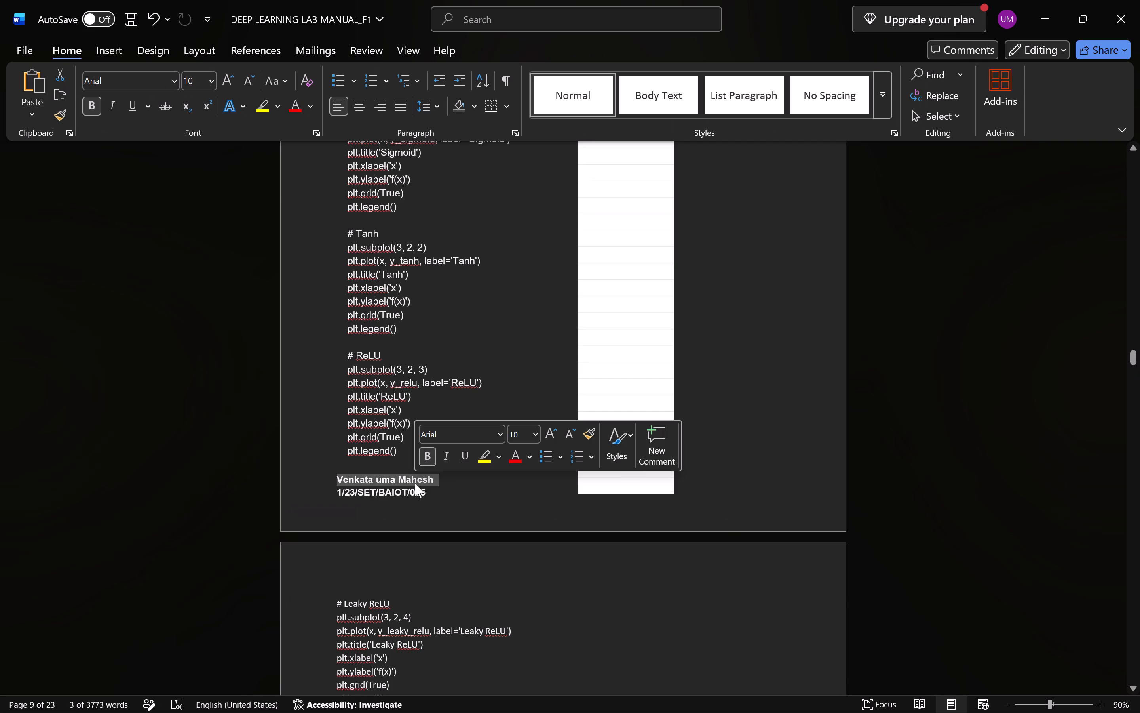
{"action": "left_click", "coordinate": [427, 491]}
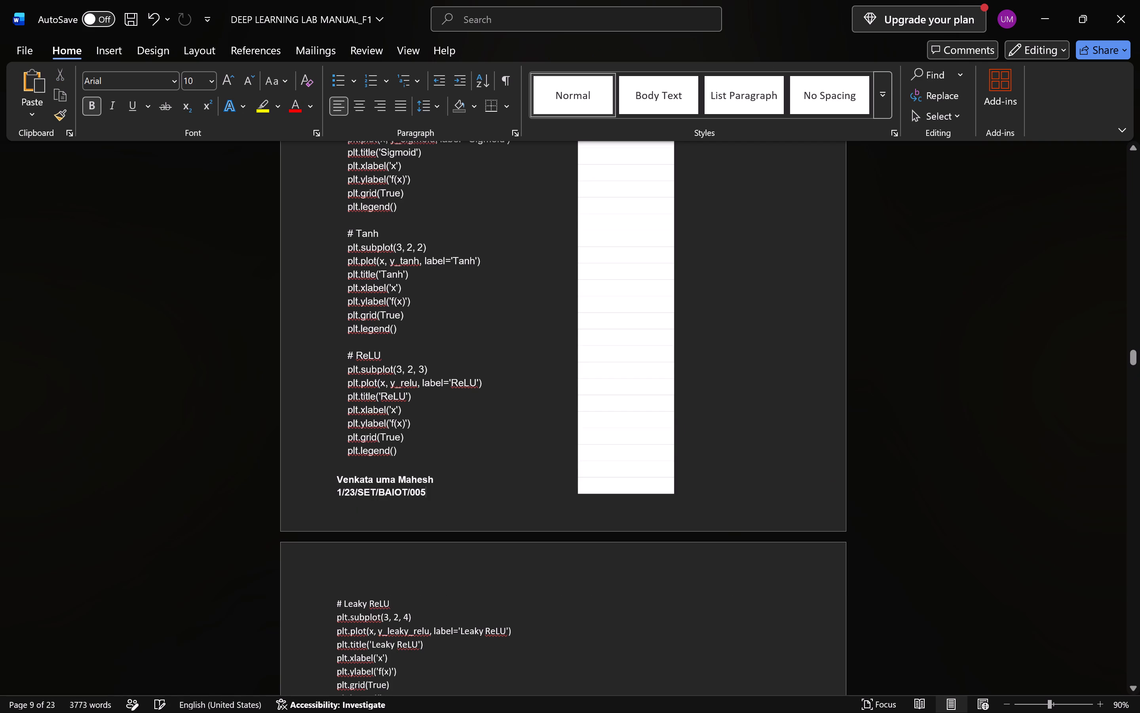
{"action": "key", "text": "BackSpace"}
{"action": "key", "text": "BackSpace"}
{"action": "key", "text": "BackSpace"}
{"action": "key", "text": "BackSpace"}
{"action": "key", "text": "BackSpace"}
{"action": "key", "text": "BackSpace"}
{"action": "key", "text": "BackSpace"}
{"action": "key", "text": "BackSpace"}
{"action": "key", "text": "BackSpace"}
{"action": "key", "text": "BackSpace"}
{"action": "key", "text": "BackSpace"}
{"action": "key", "text": "BackSpace"}
{"action": "key", "text": "BackSpace"}
{"action": "key", "text": "BackSpace"}
{"action": "key", "text": "BackSpace"}
{"action": "key", "text": "BackSpace"}
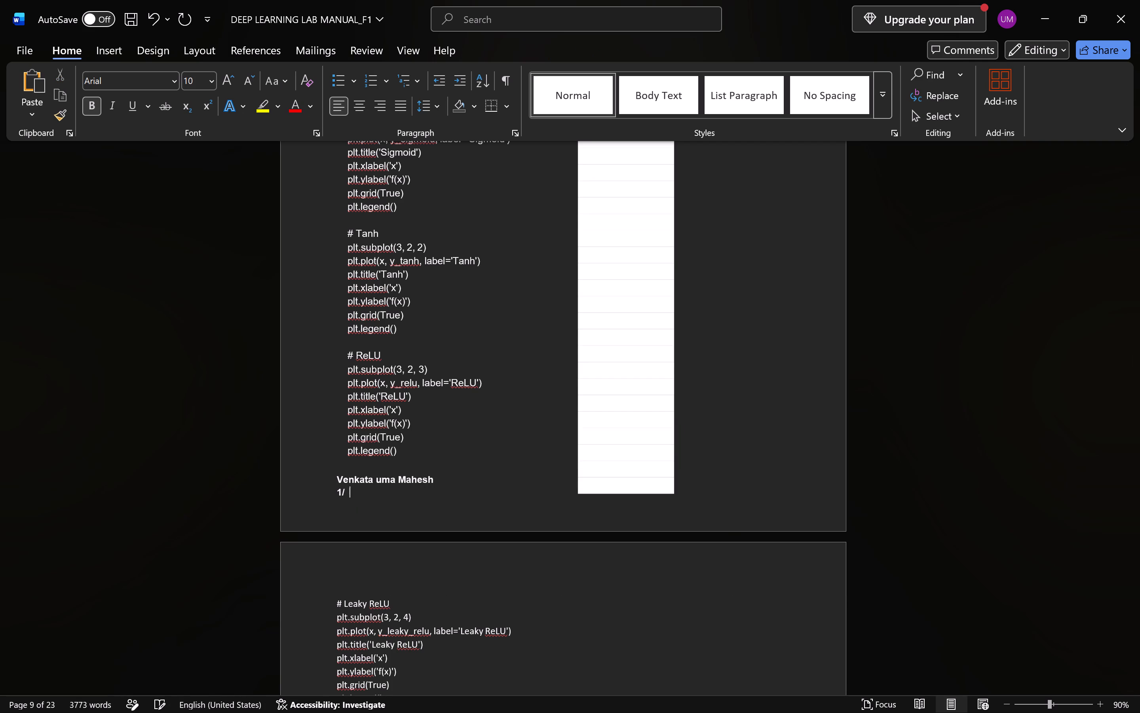
{"action": "key", "text": "BackSpace"}
{"action": "key", "text": "BackSpace"}
{"action": "key", "text": "ctrl+v"}
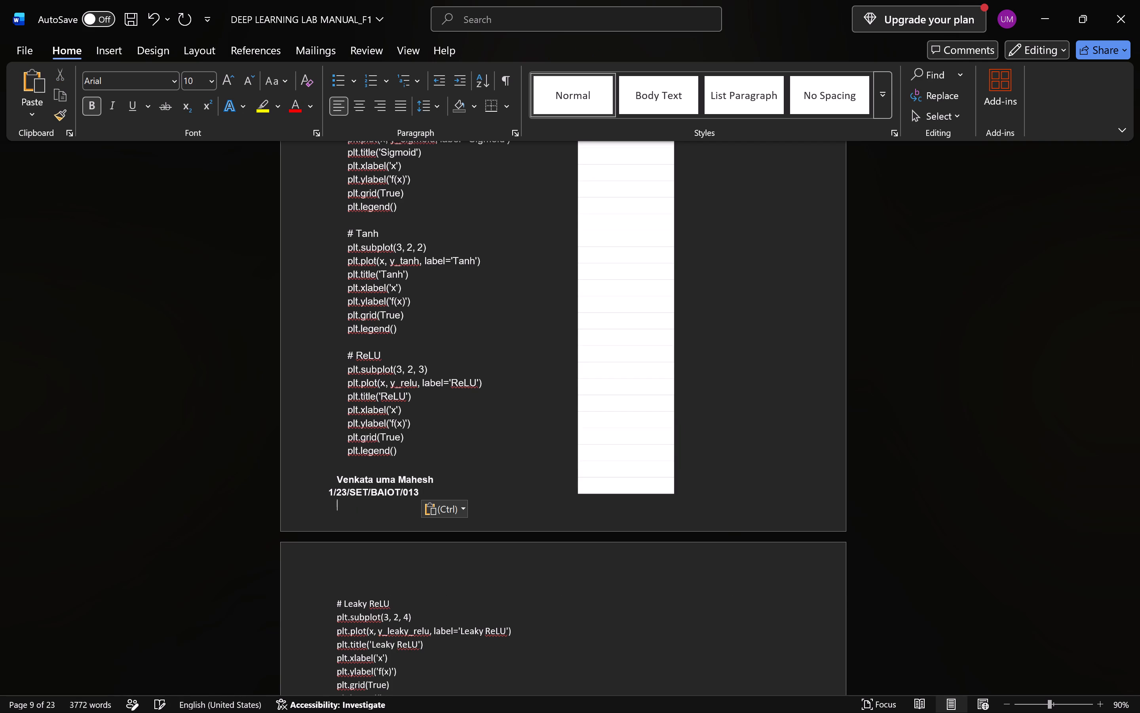
Indent the page 9 roll number with three spaces so it lines up under the student name.
{"action": "left_click", "coordinate": [327, 492]}
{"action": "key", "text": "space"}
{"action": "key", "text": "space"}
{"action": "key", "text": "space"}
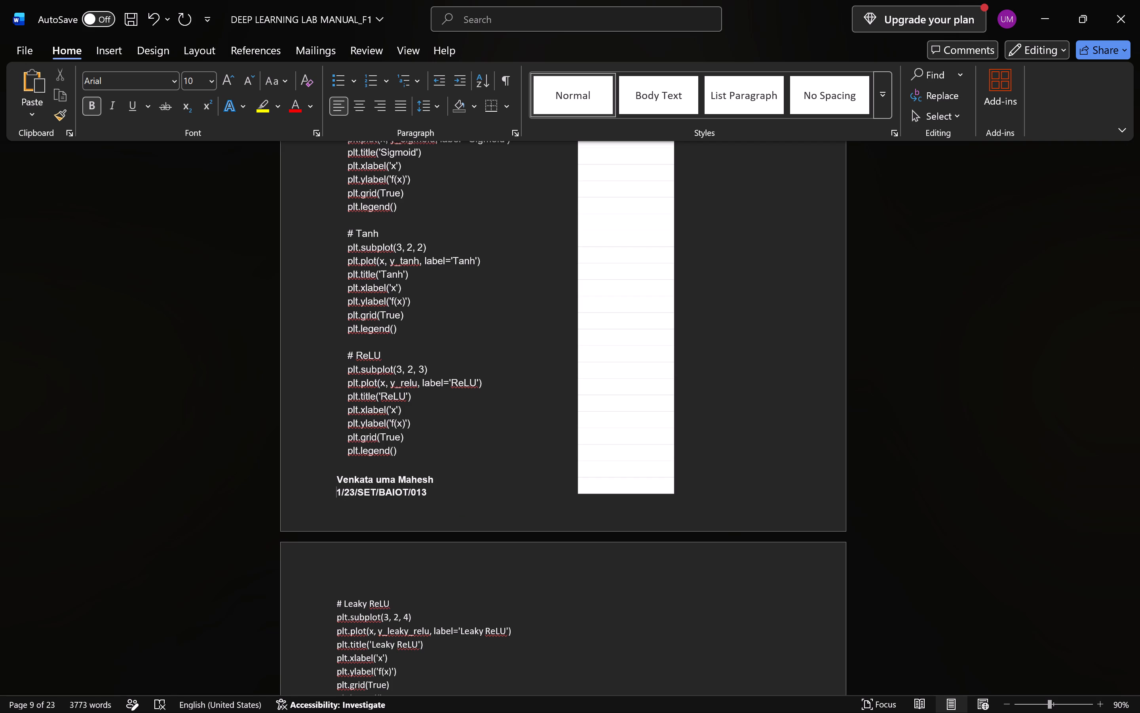
Review pages 10 through 23 for the student name and roll number at the bottom of each page.
{"action": "scroll", "coordinate": [327, 492], "scroll_direction": "down", "scroll_amount": 6}
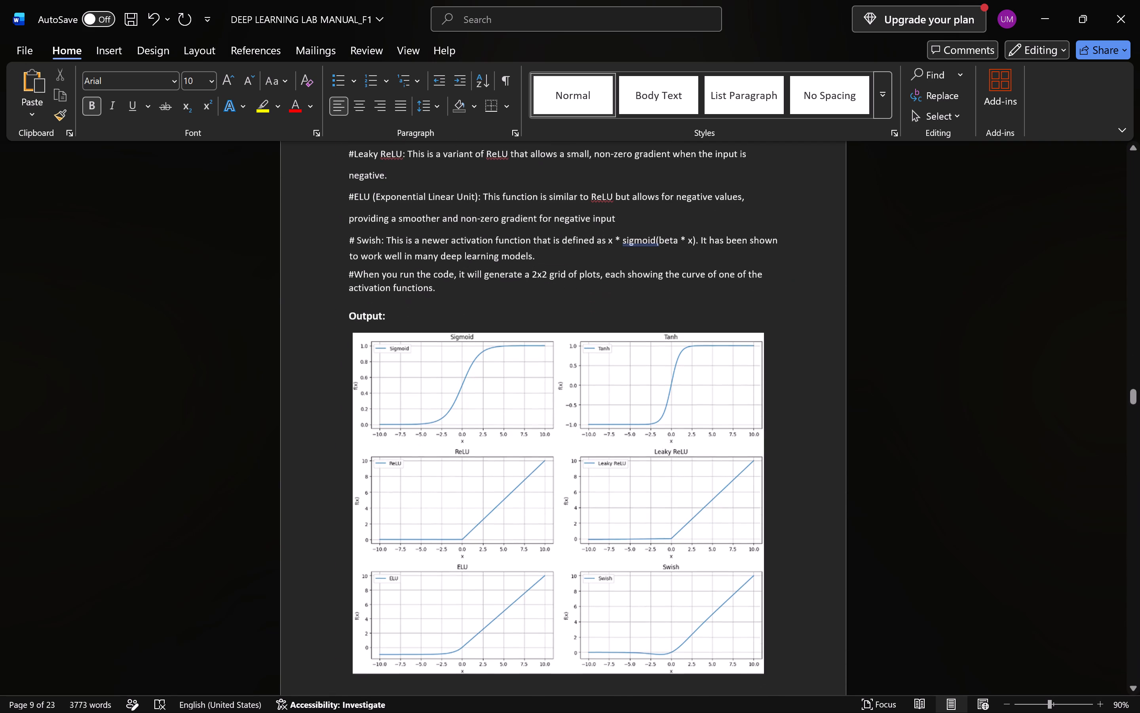
{"action": "scroll", "coordinate": [327, 492], "scroll_direction": "down", "scroll_amount": 5}
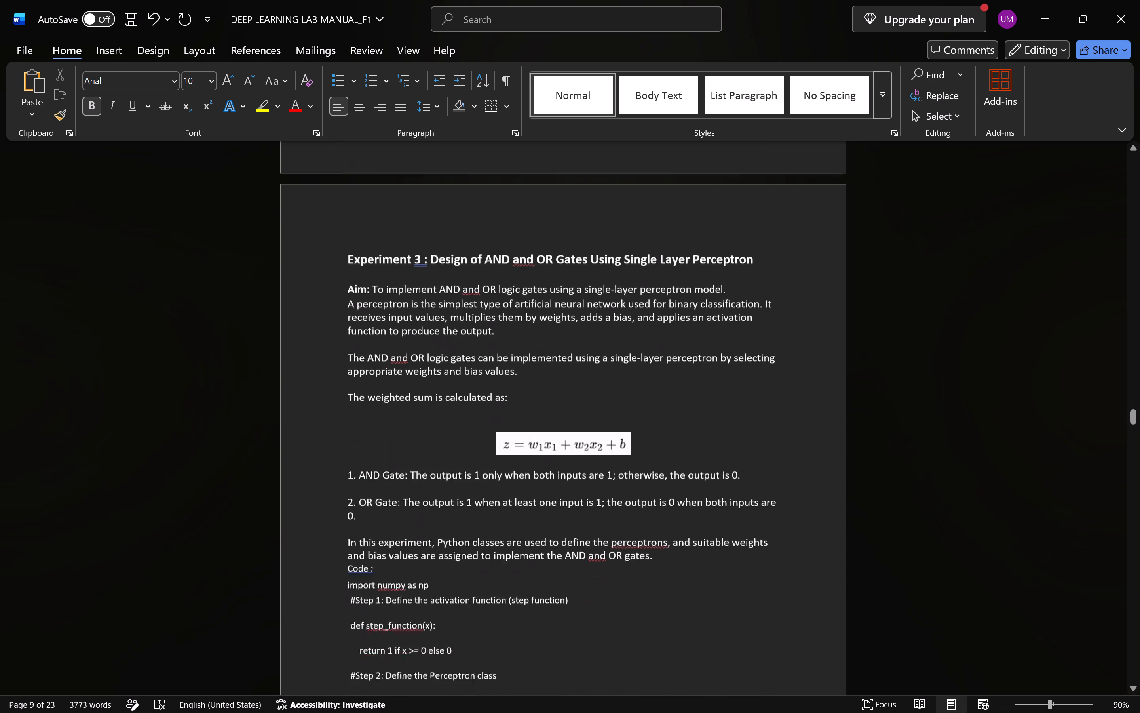
{"action": "scroll", "coordinate": [327, 492], "scroll_direction": "down", "scroll_amount": 2}
{"action": "scroll", "coordinate": [327, 492], "scroll_direction": "up", "scroll_amount": 5}
{"action": "scroll", "coordinate": [327, 492], "scroll_direction": "down", "scroll_amount": 5}
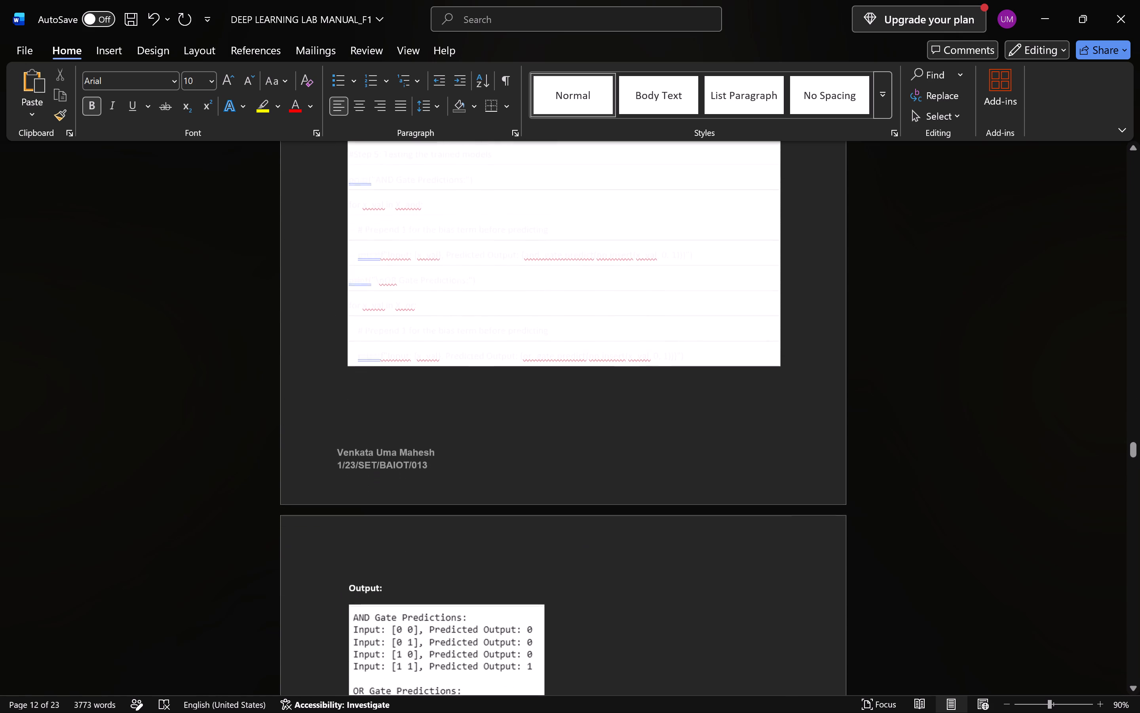
{"action": "scroll", "coordinate": [327, 492], "scroll_direction": "down", "scroll_amount": 6}
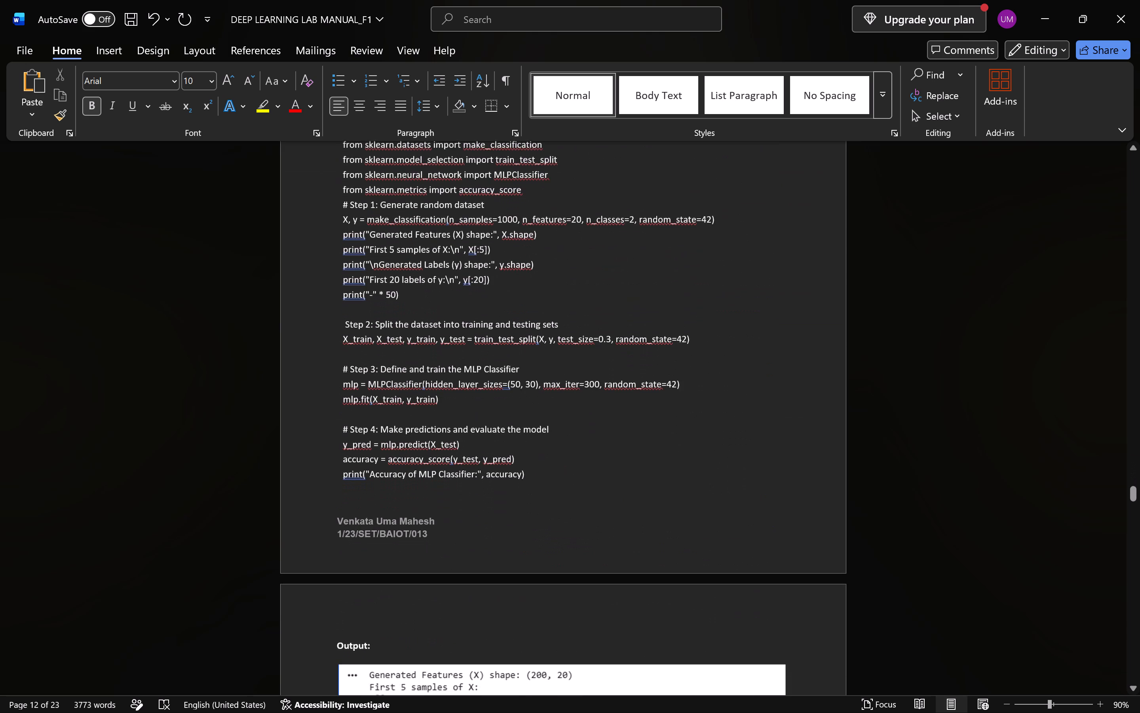
{"action": "scroll", "coordinate": [327, 492], "scroll_direction": "down", "scroll_amount": 4}
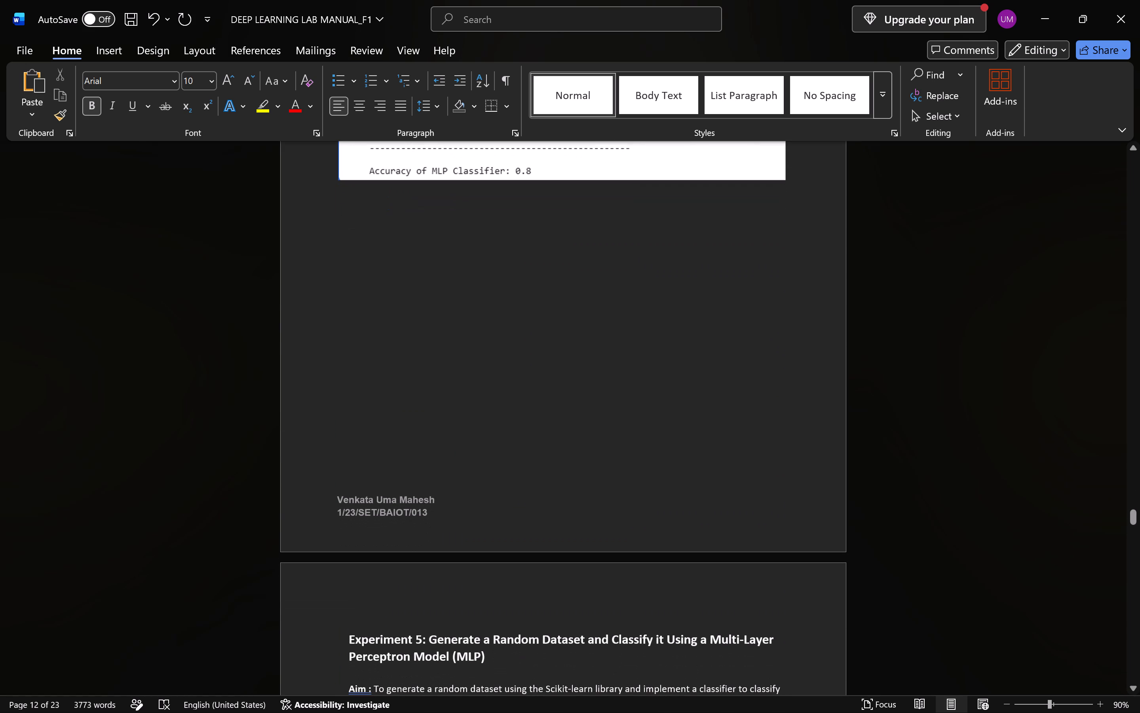
{"action": "scroll", "coordinate": [327, 492], "scroll_direction": "down", "scroll_amount": 2}
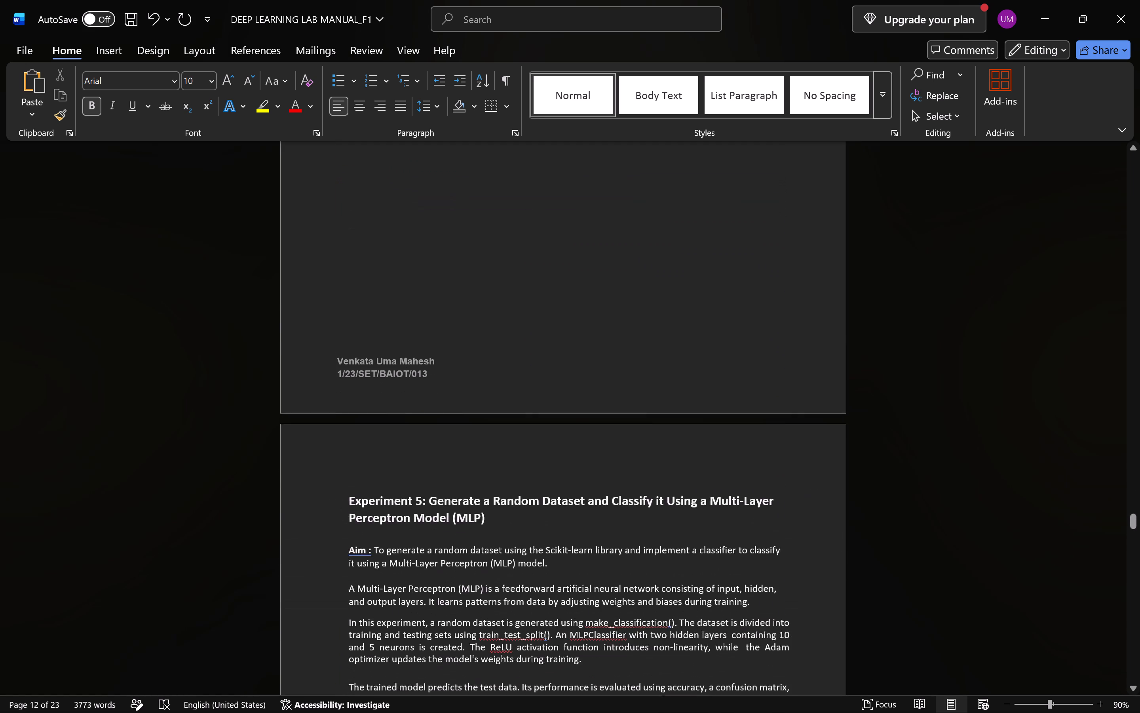
{"action": "scroll", "coordinate": [327, 492], "scroll_direction": "down", "scroll_amount": 5}
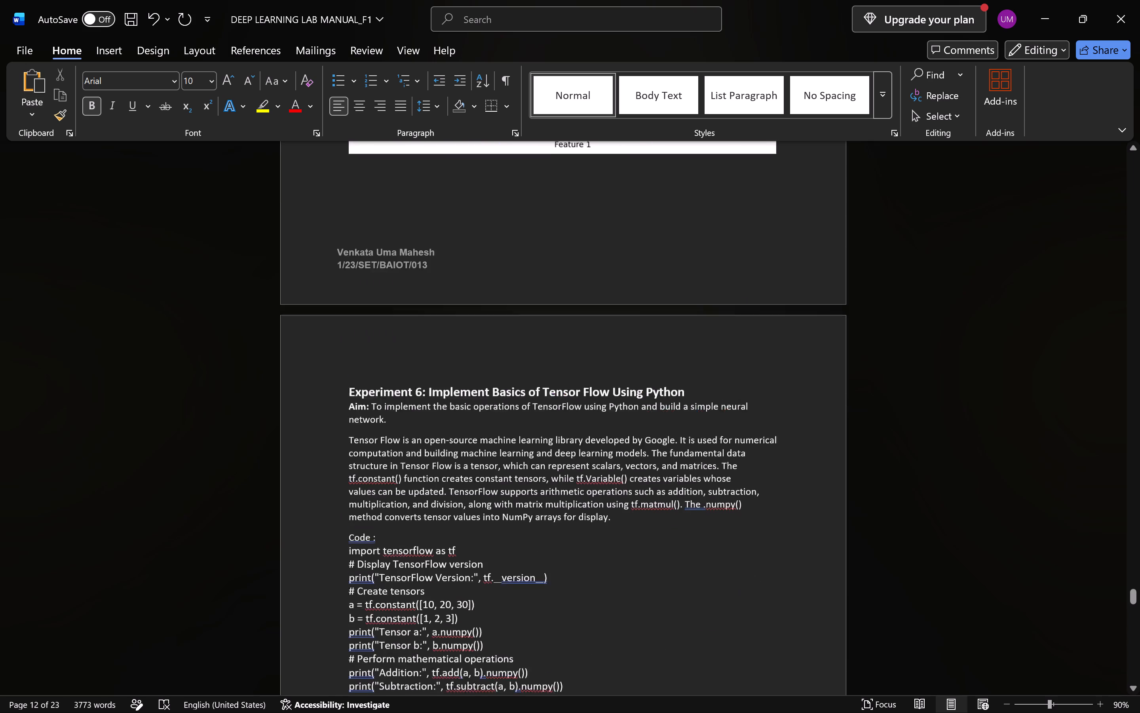
{"action": "scroll", "coordinate": [327, 492], "scroll_direction": "down", "scroll_amount": 6}
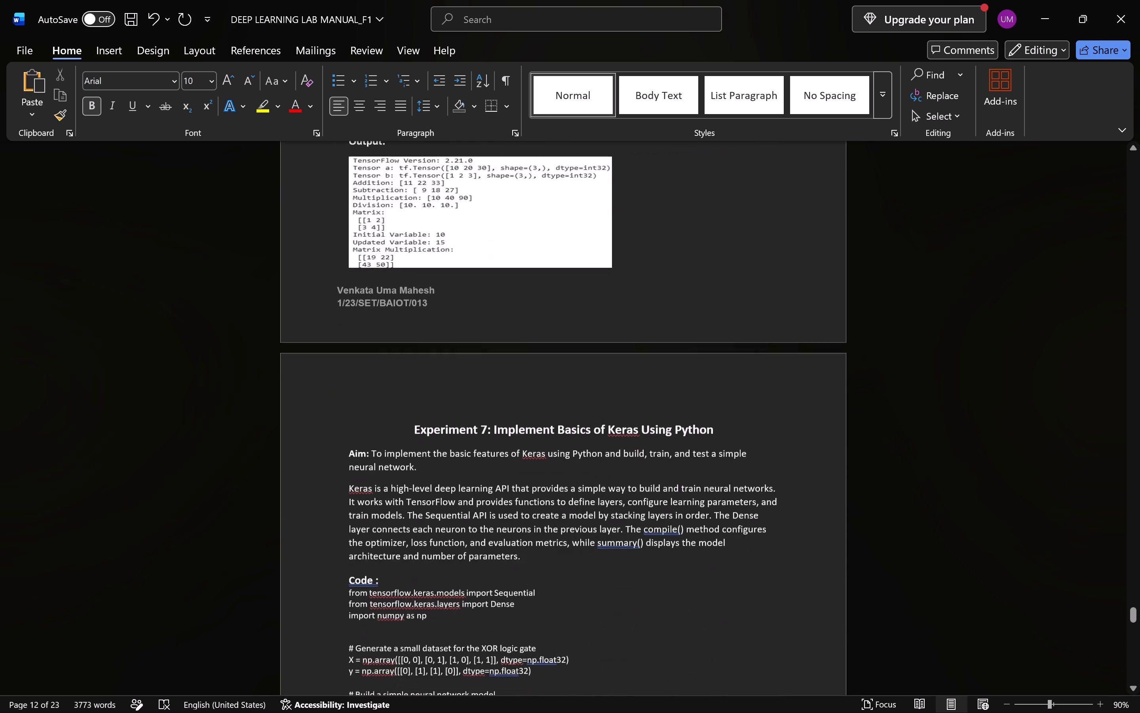
{"action": "scroll", "coordinate": [327, 492], "scroll_direction": "down", "scroll_amount": 5}
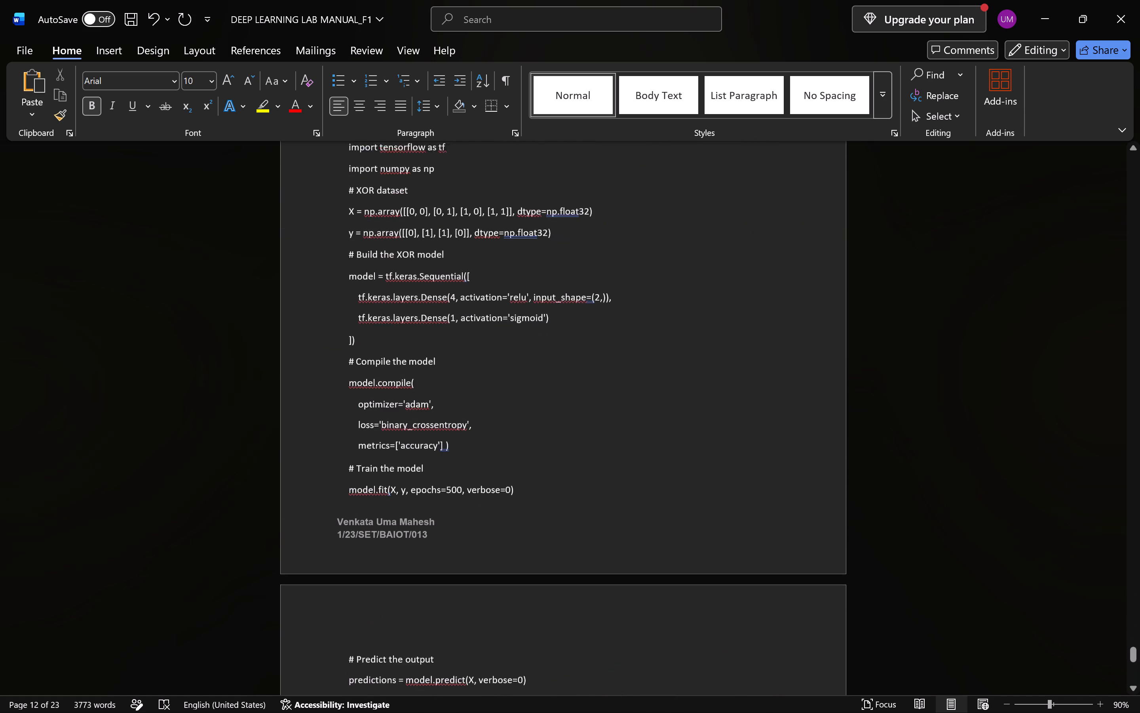
{"action": "scroll", "coordinate": [327, 492], "scroll_direction": "down", "scroll_amount": 3}
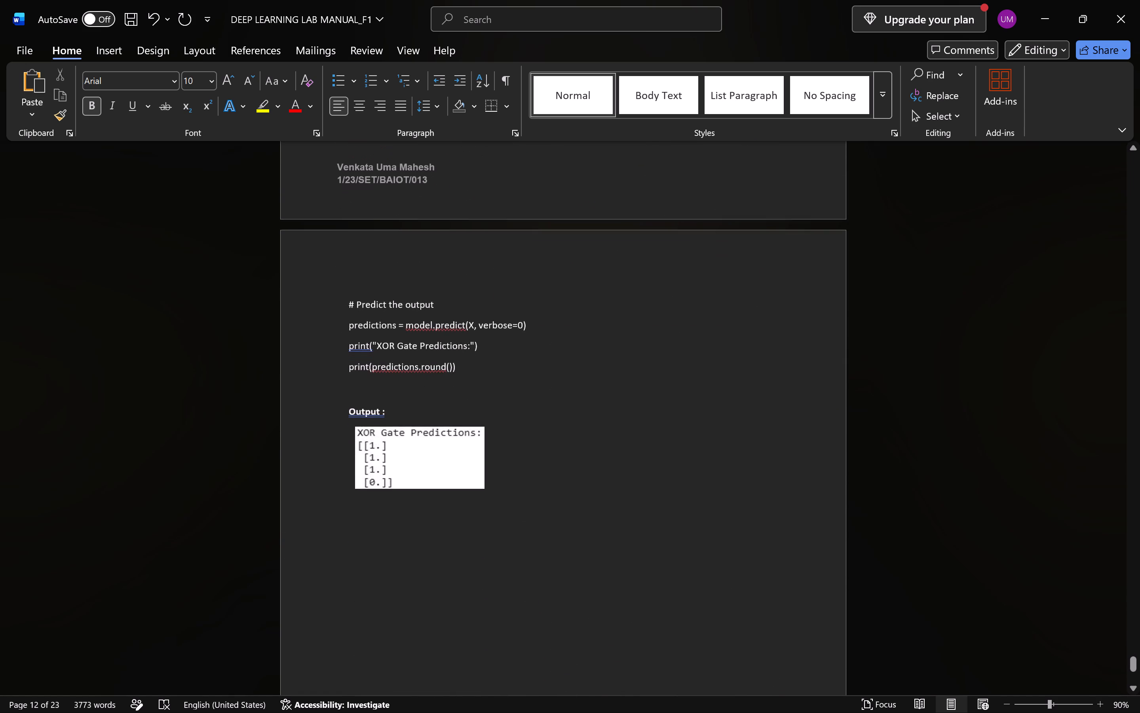
{"action": "scroll", "coordinate": [327, 492], "scroll_direction": "down", "scroll_amount": 6}
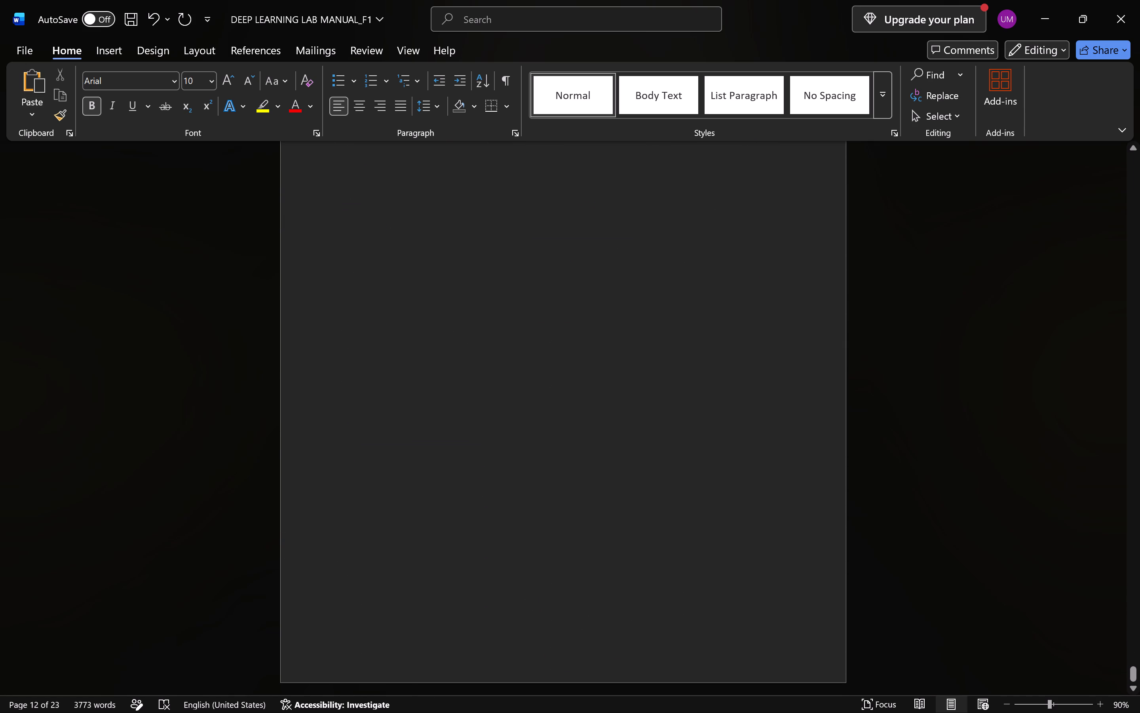
Review the student name and roll number at the bottom of the pages from page 23 back to page 5.
{"action": "scroll", "coordinate": [327, 492], "scroll_direction": "up", "scroll_amount": 2}
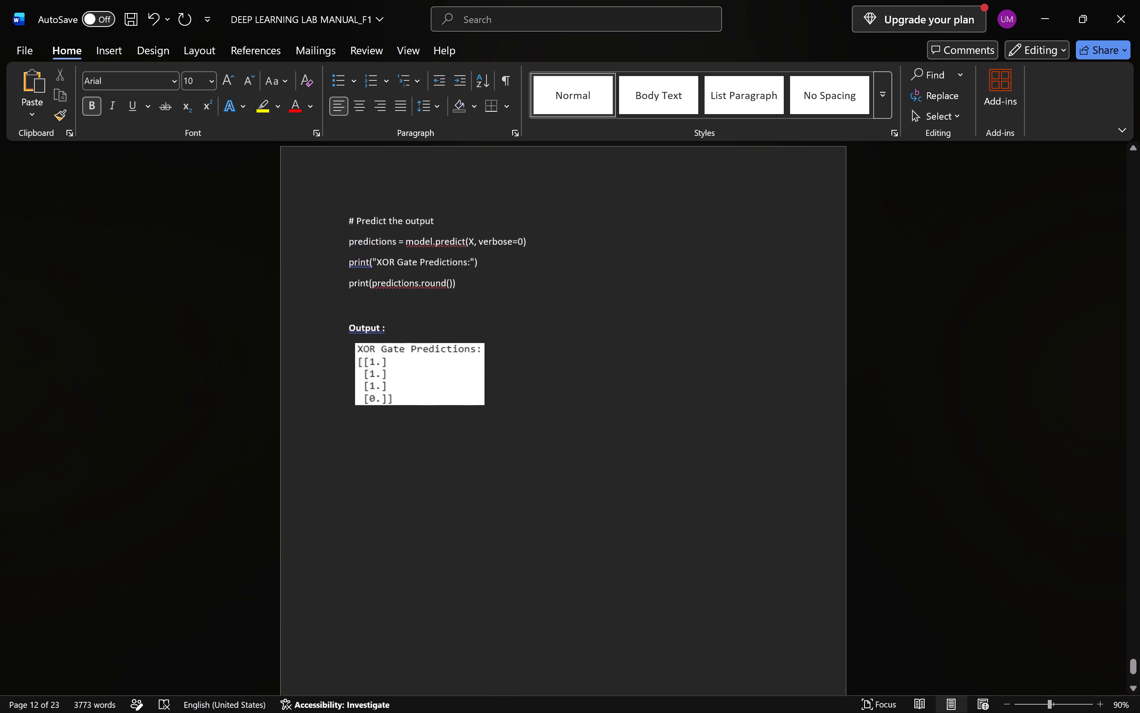
{"action": "scroll", "coordinate": [327, 492], "scroll_direction": "down", "scroll_amount": 5}
{"action": "scroll", "coordinate": [327, 492], "scroll_direction": "up", "scroll_amount": 5}
{"action": "scroll", "coordinate": [327, 492], "scroll_direction": "right", "scroll_amount": 1}
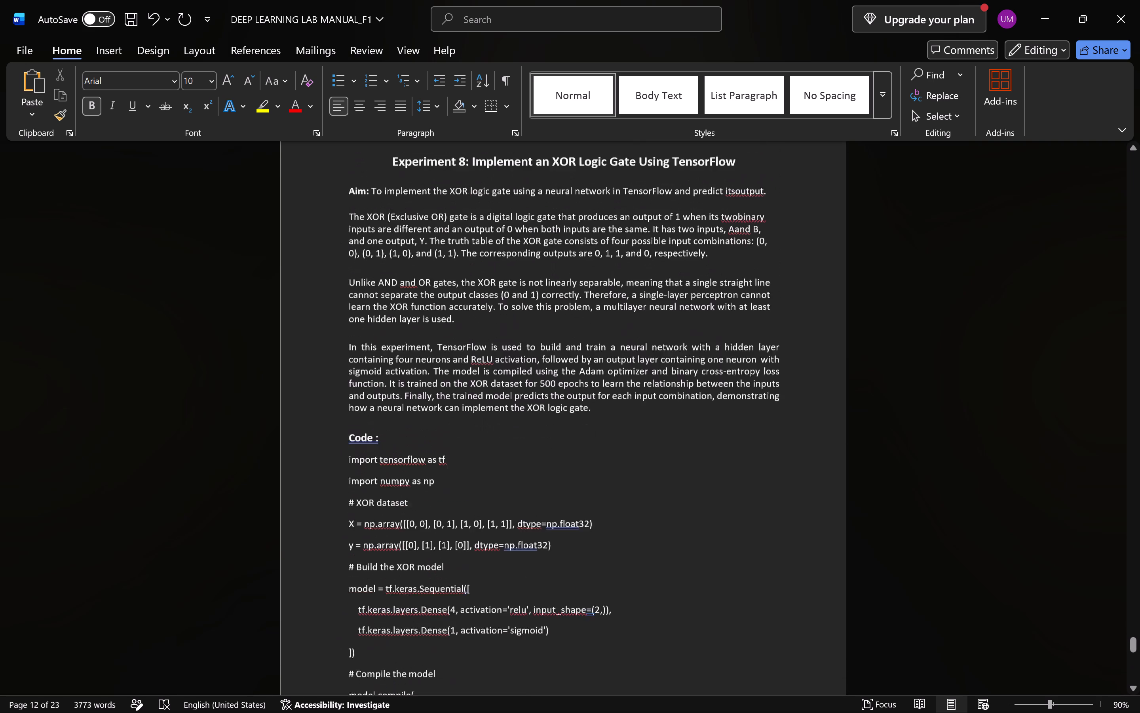
{"action": "scroll", "coordinate": [327, 492], "scroll_direction": "right", "scroll_amount": 1}
{"action": "scroll", "coordinate": [327, 492], "scroll_direction": "up", "scroll_amount": 1}
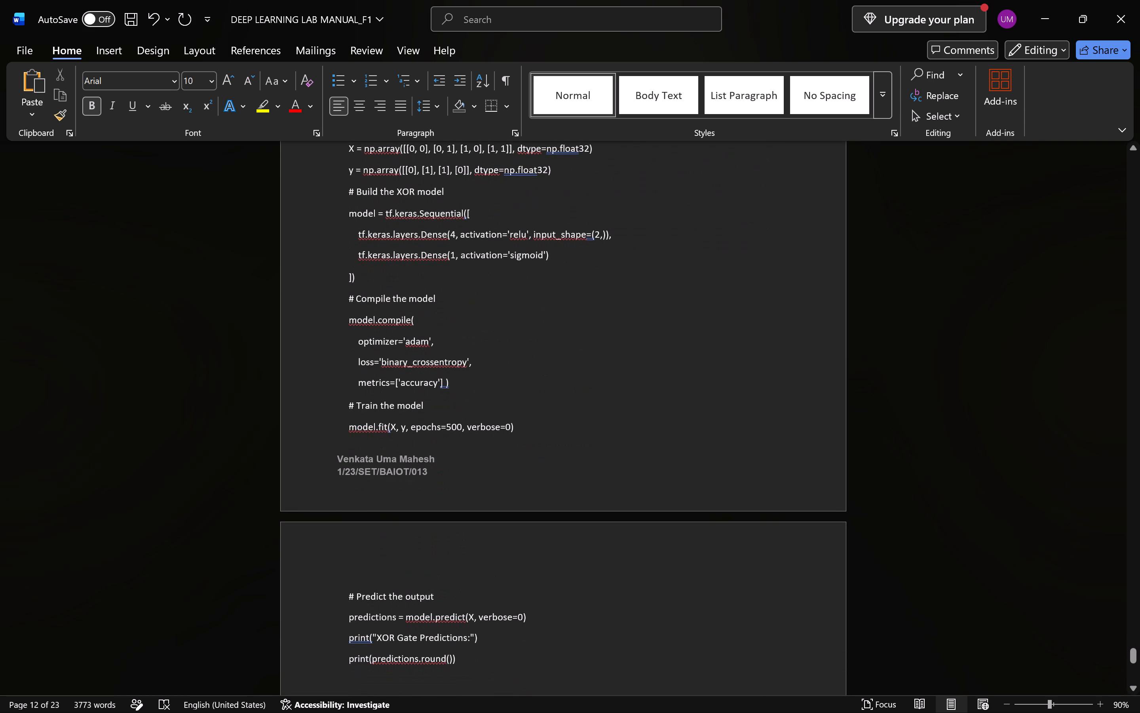
{"action": "scroll", "coordinate": [327, 492], "scroll_direction": "up", "scroll_amount": 6}
{"action": "scroll", "coordinate": [327, 492], "scroll_direction": "up", "scroll_amount": 20}
{"action": "scroll", "coordinate": [327, 492], "scroll_direction": "up", "scroll_amount": 13}
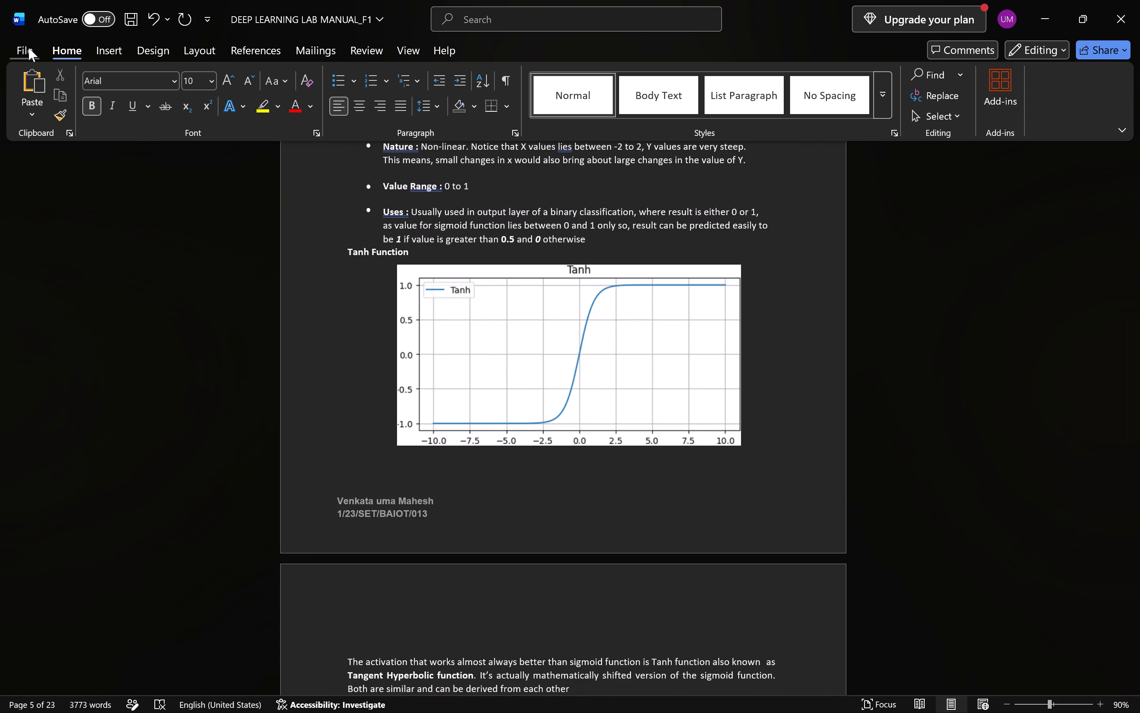
{"action": "left_click", "coordinate": [28, 48]}
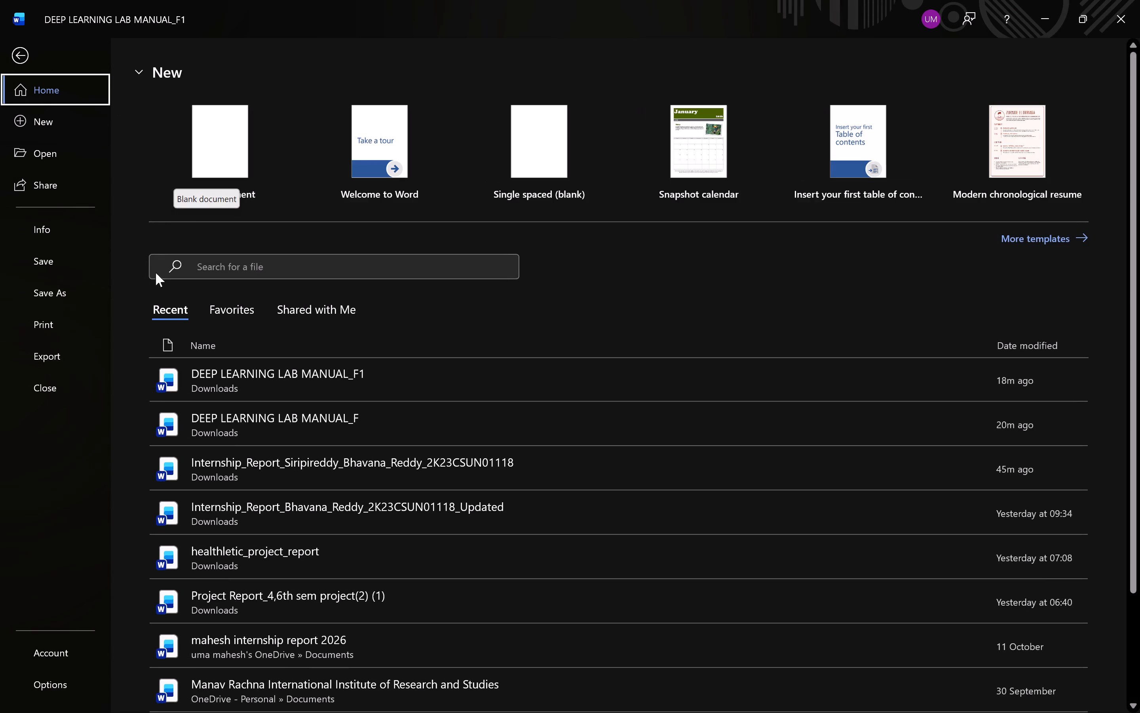
{"action": "left_click", "coordinate": [58, 293]}
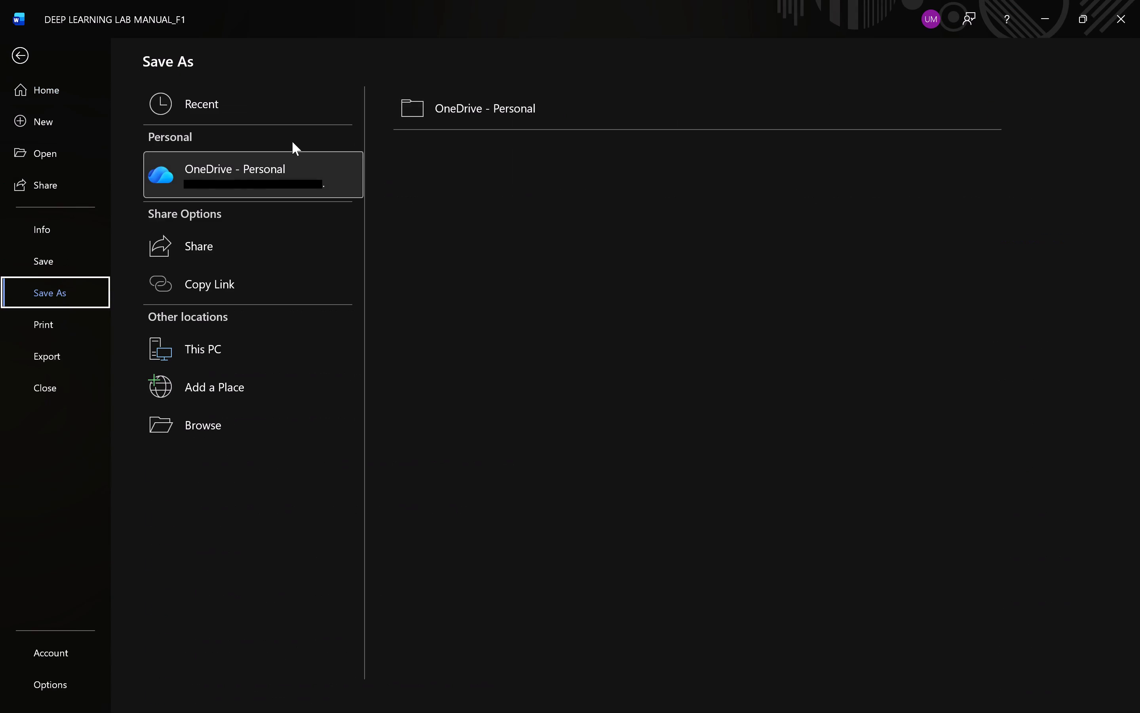